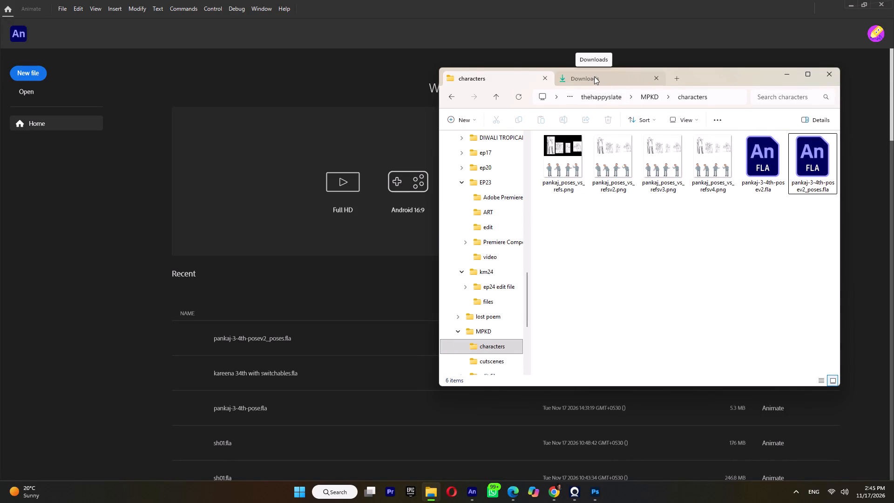
Delete the four pankaj_poses_vs_refs PNG images from the characters folder.
drag(716, 226, 576, 160)
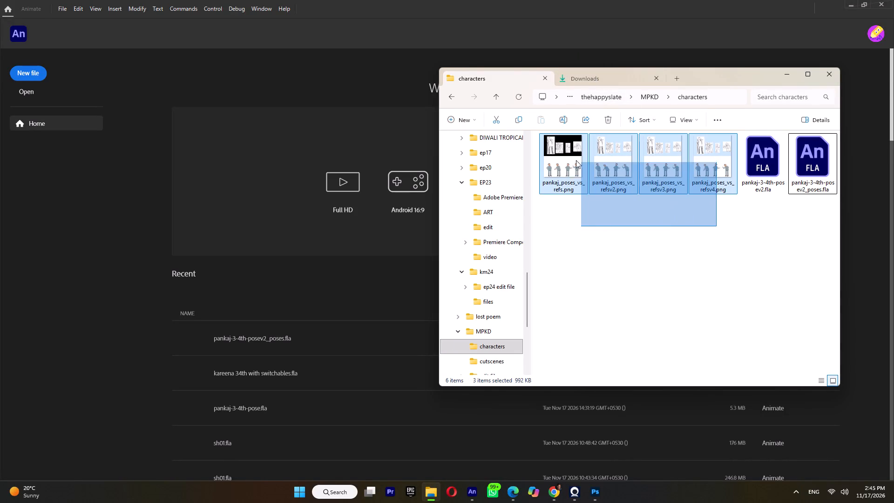
drag(576, 160, 563, 164)
key(Delete)
Move "kareena 34th with switchables.fla" from Downloads into the MPKD characters folder.
click(583, 75)
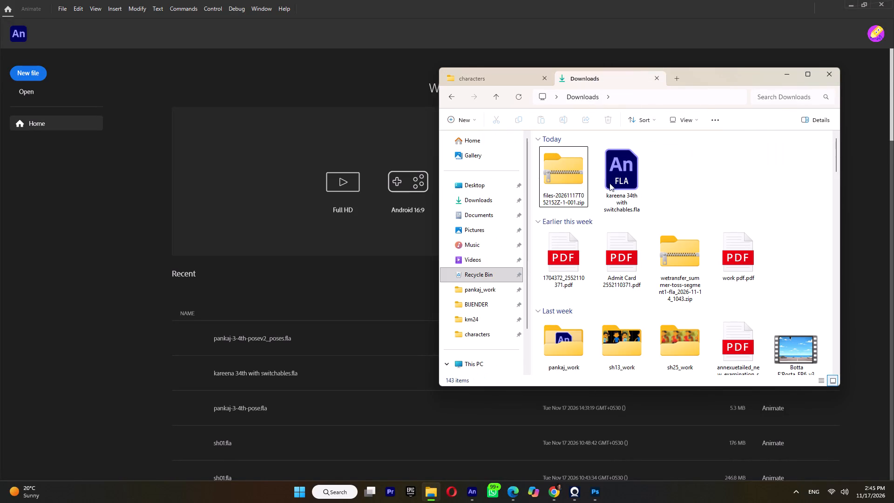
click(627, 174)
right_click(627, 174)
click(639, 185)
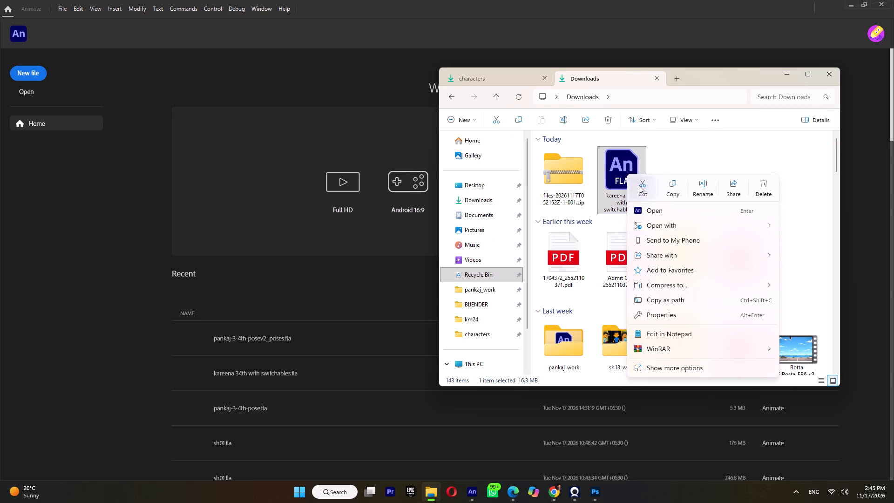
click(494, 84)
right_click(662, 270)
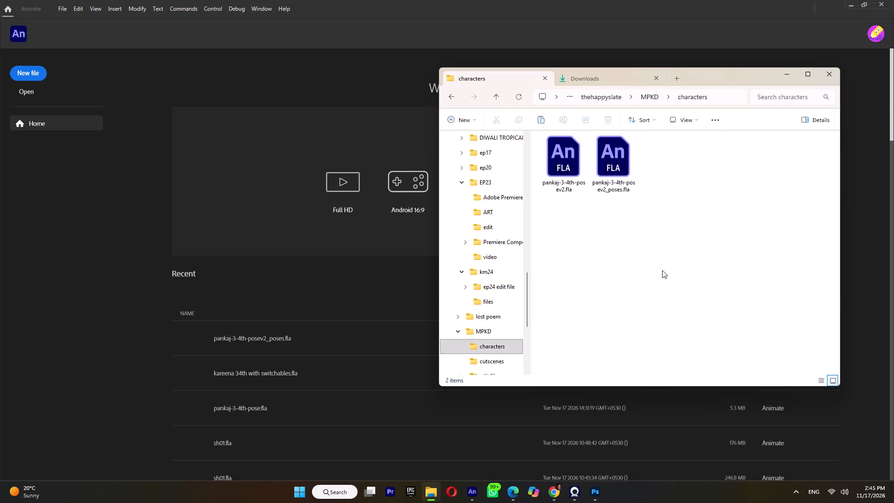
click(676, 283)
click(640, 242)
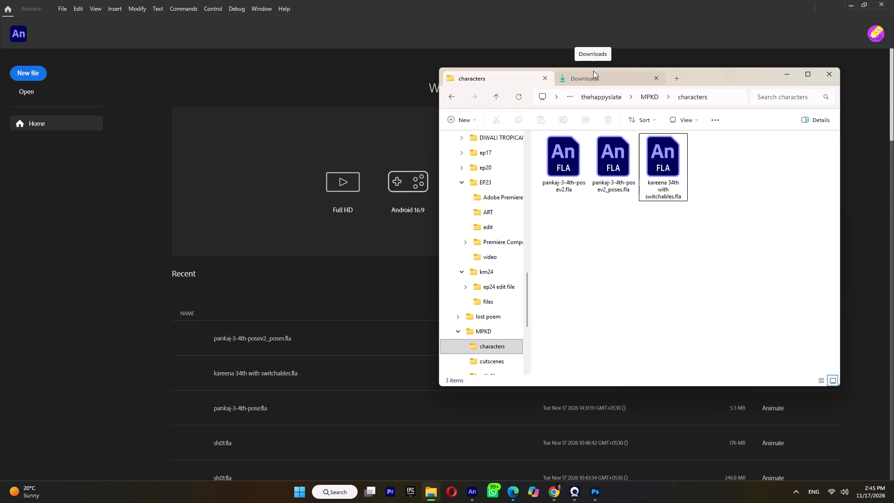
Open pankaj-3-4th-posev2_poses.fla in Animate and scrub through its first three frames to check the character poses.
double_click(604, 166)
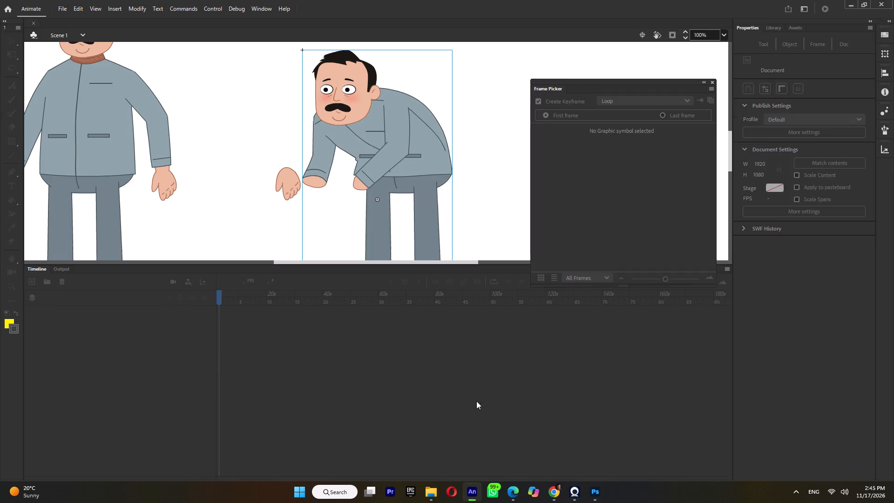
drag(219, 298, 232, 300)
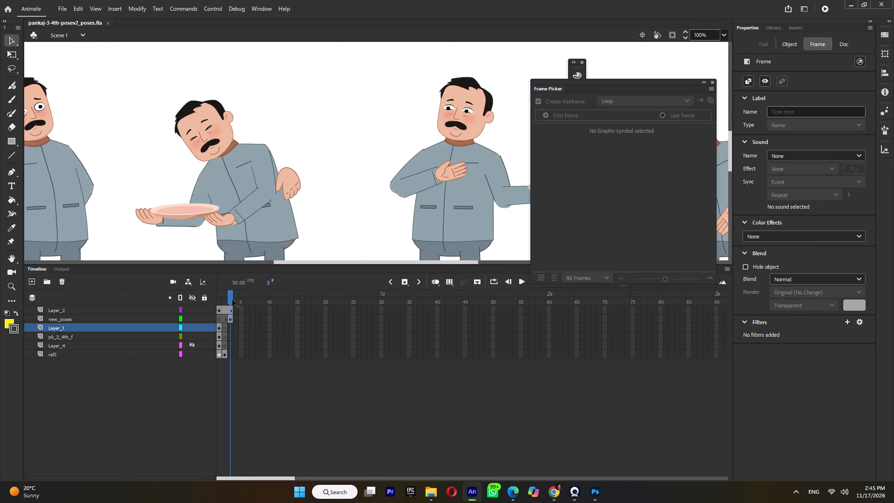
drag(232, 300, 190, 311)
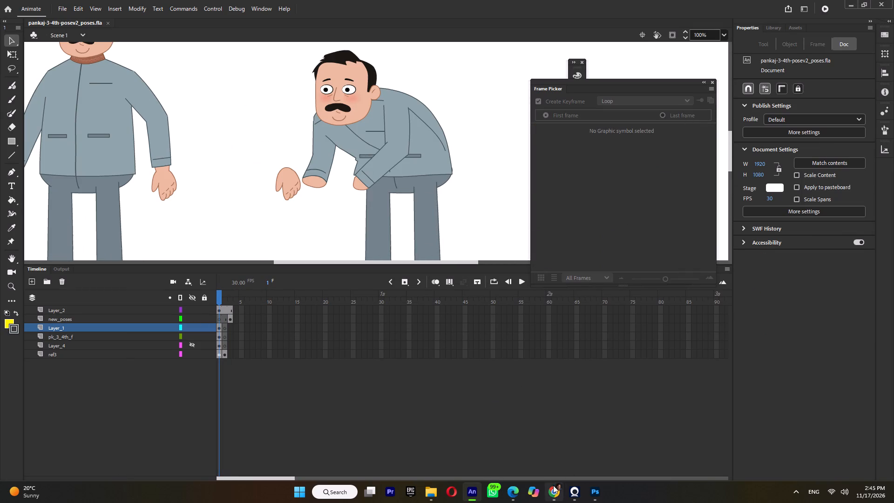
Switch to File Explorer and delete pankaj-3-4th-posev2.fla from the characters folder.
click(427, 491)
click(569, 172)
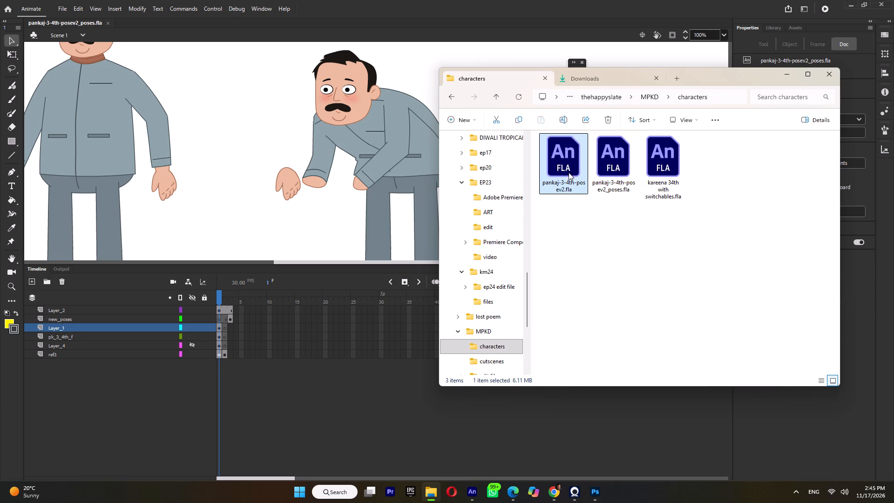
key(Delete)
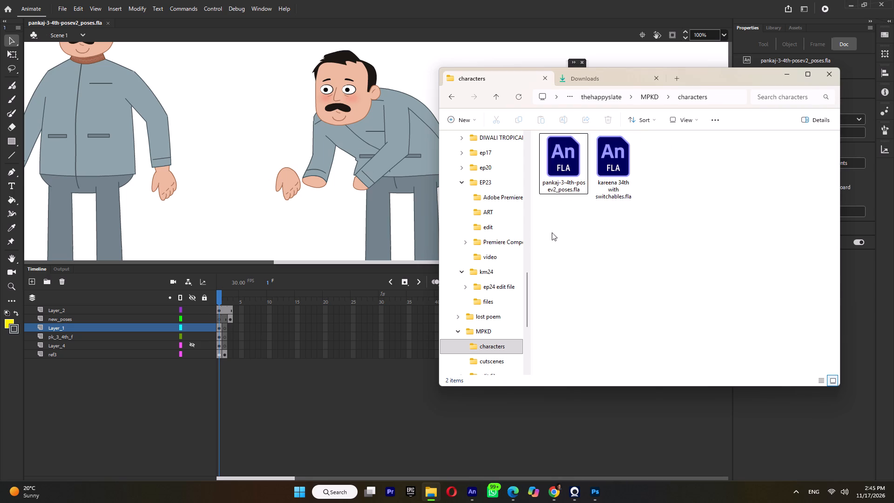
Close the pankaj-3-4th-posev2_poses.fla document in Animate.
click(106, 23)
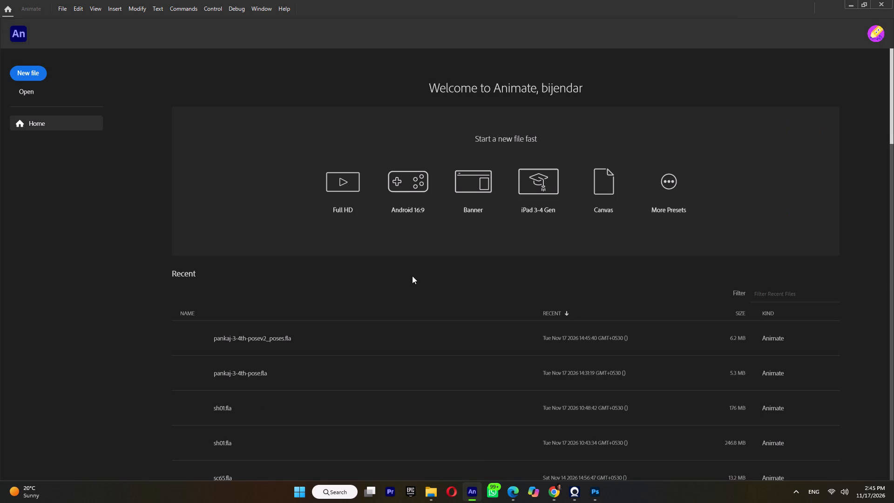
Switch back to File Explorer and go up from the characters folder to its parent MPKD folder.
click(434, 498)
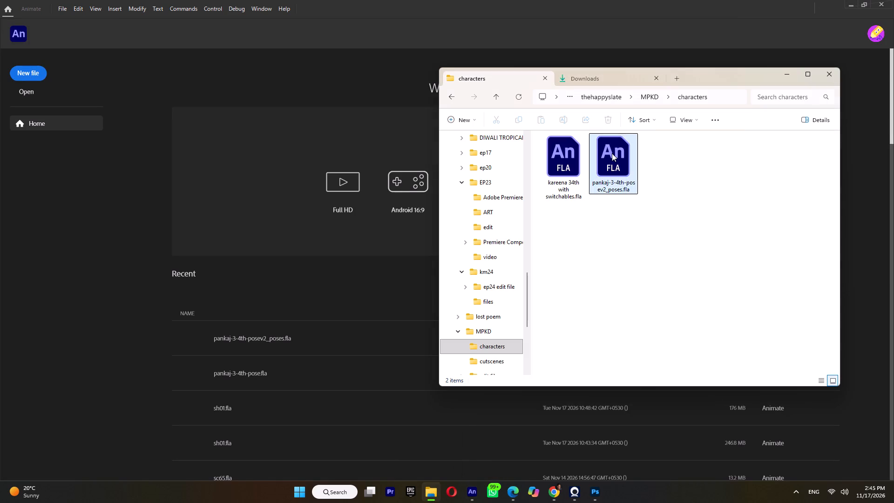
click(498, 96)
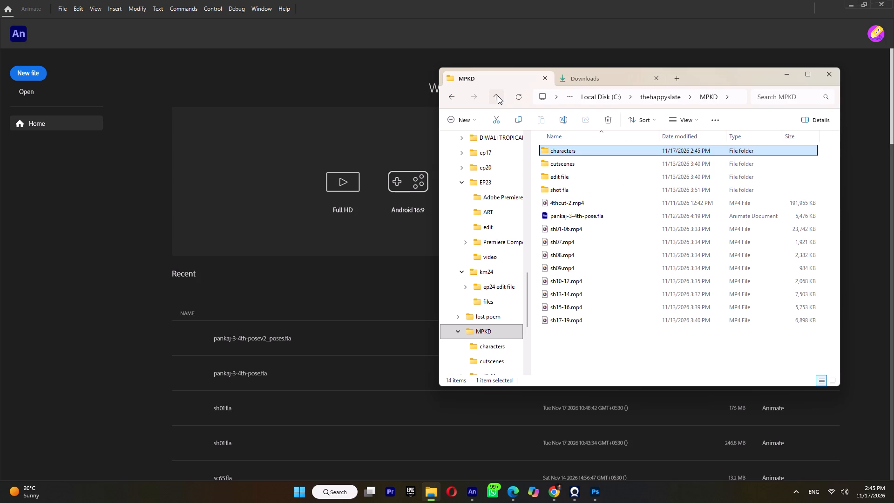
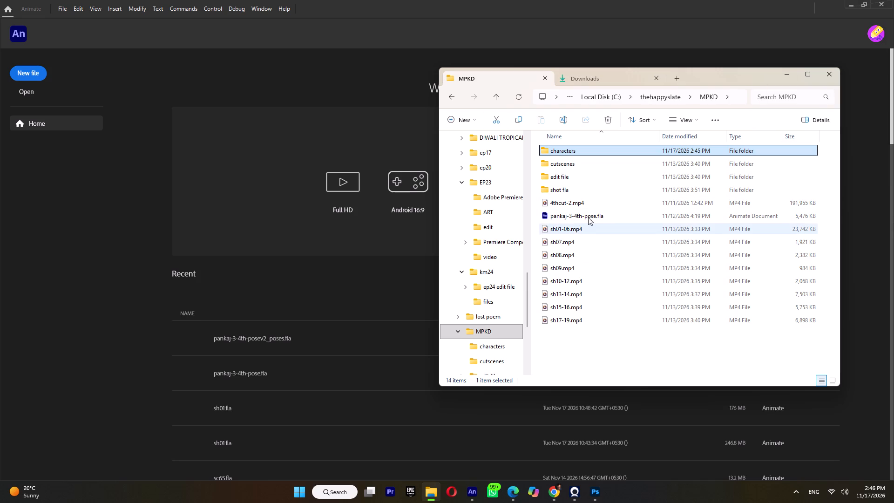
Open the cutscenes folder inside the MPKD folder.
click(562, 156)
click(562, 159)
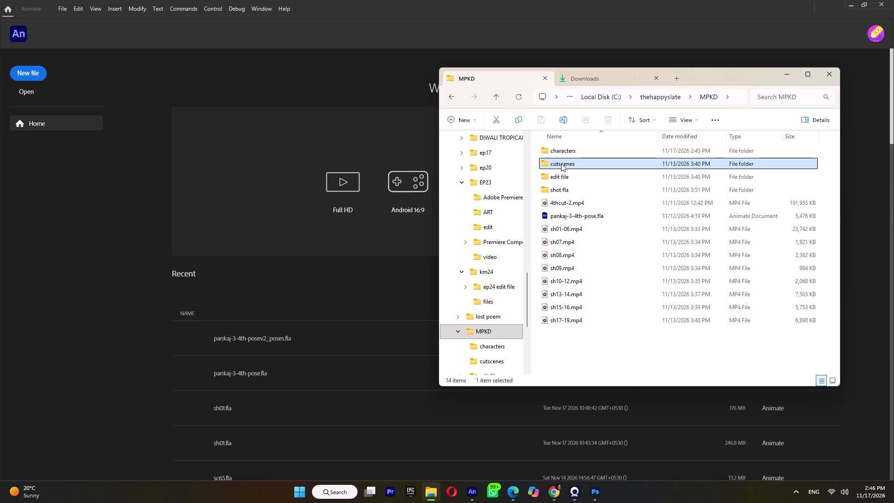
double_click(561, 163)
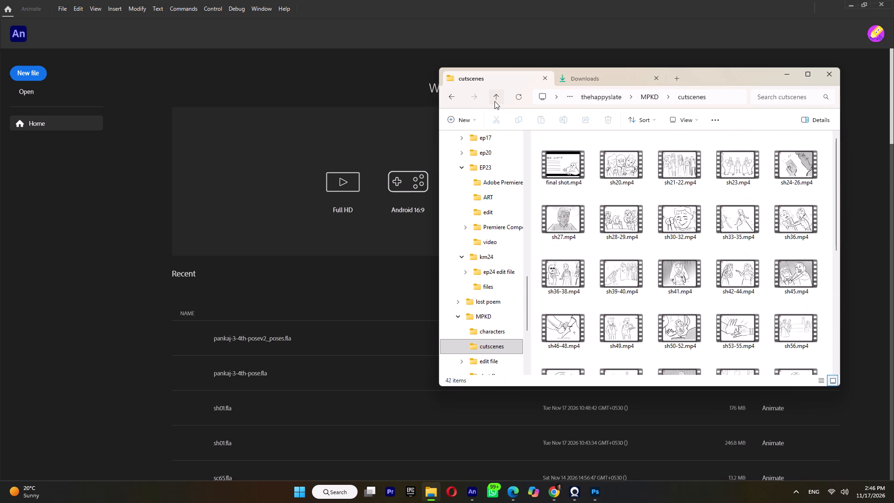
In the Downloads window tab, browse to Local Disk (C:) > thehappyslate > MPKD > shot fla and open sh17-19.fla in Animate.
click(580, 80)
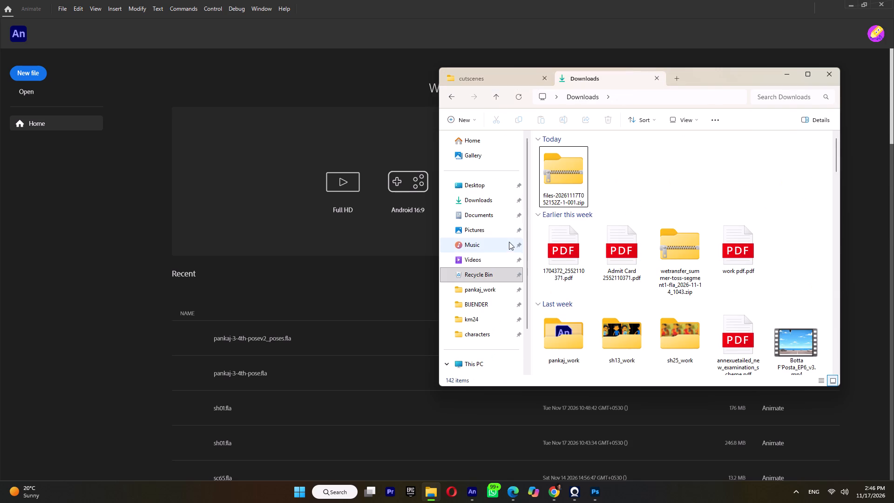
click(478, 370)
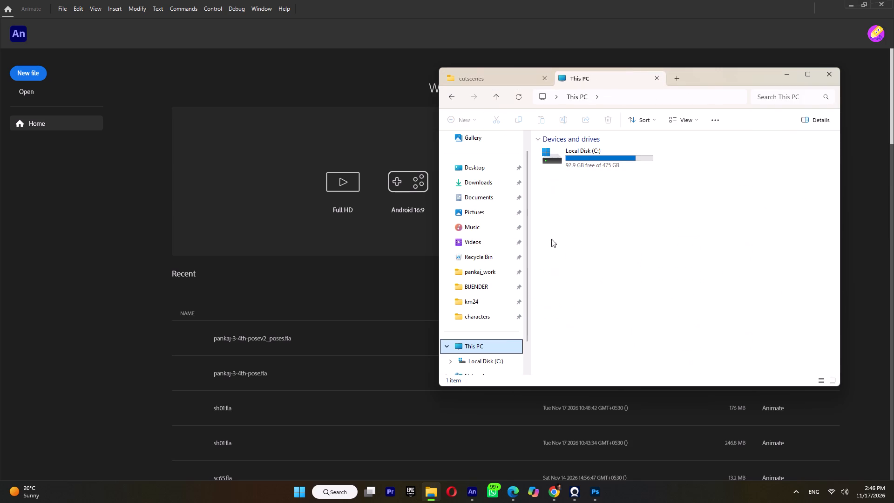
double_click(572, 163)
click(570, 340)
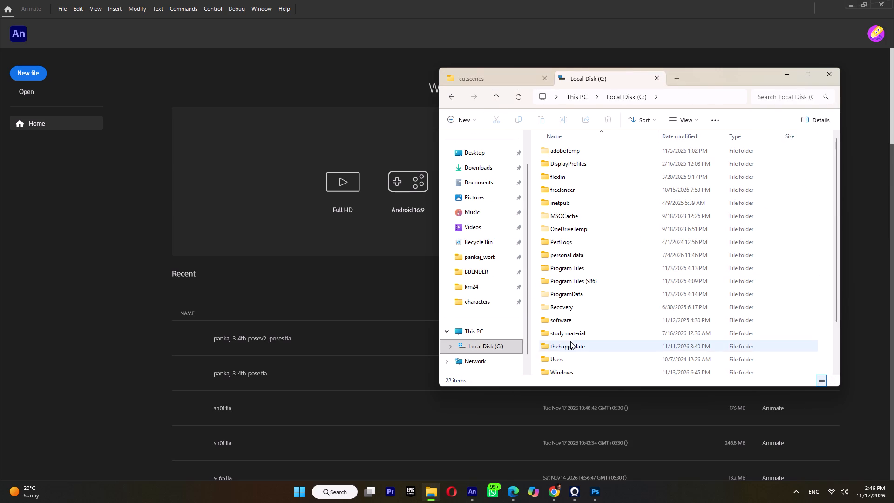
double_click(570, 341)
double_click(571, 201)
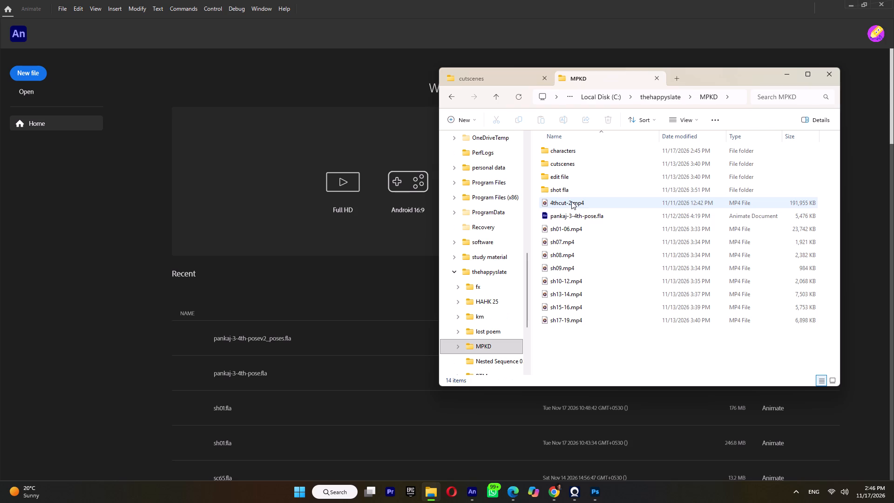
double_click(571, 190)
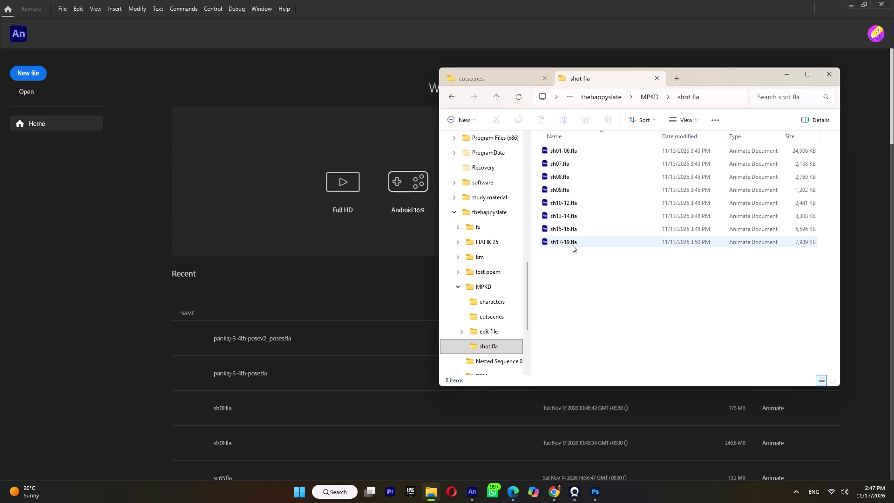
double_click(572, 245)
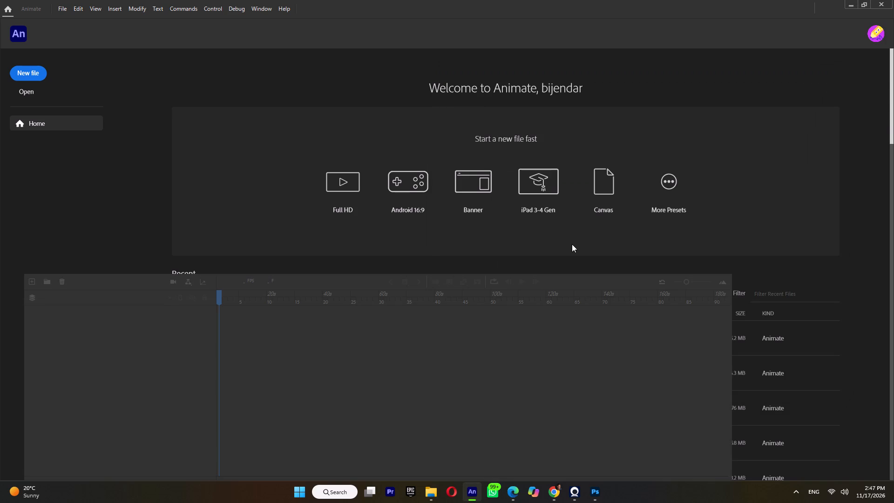
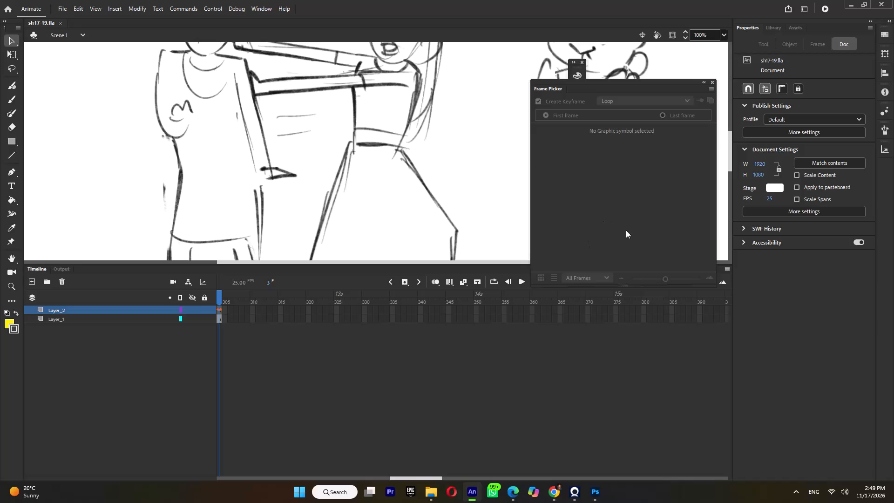
Play through the shots in sh17-19.fla, return the playhead to frame 1, and close the file.
ctrl+scroll(339, 133, down, 4)
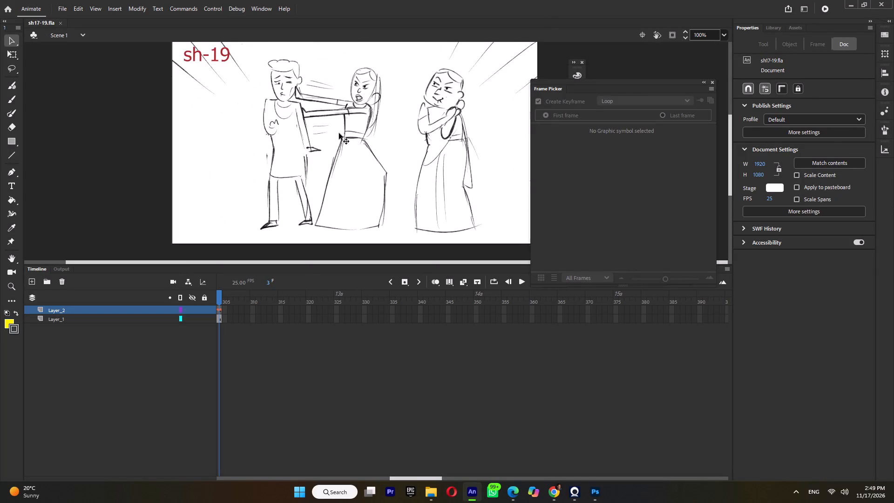
ctrl+scroll(339, 139, down, 4)
key(Return)
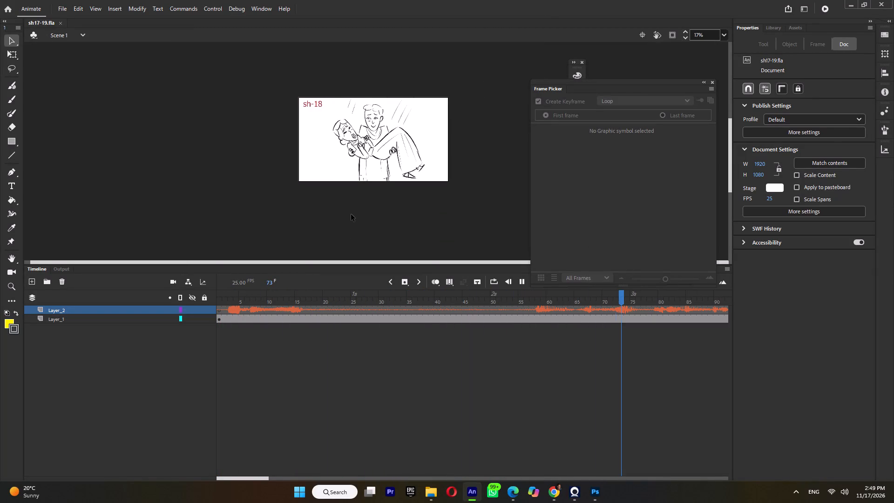
key(Return)
click(252, 298)
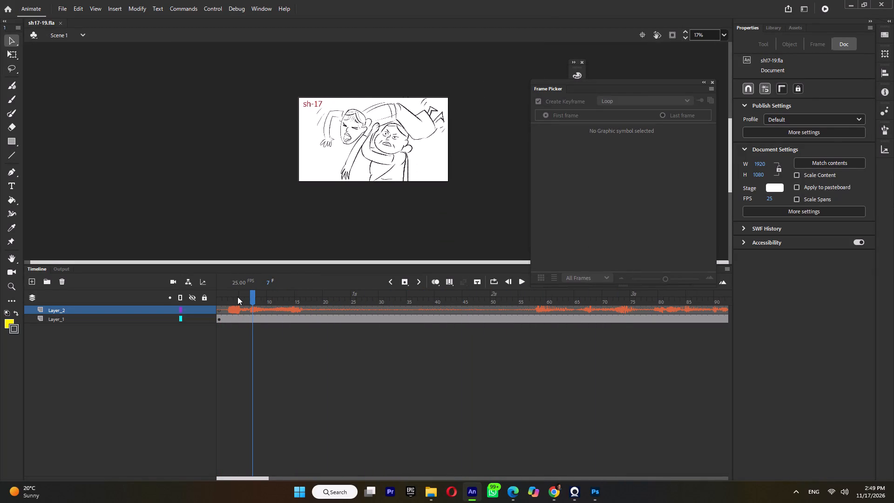
drag(238, 296, 123, 293)
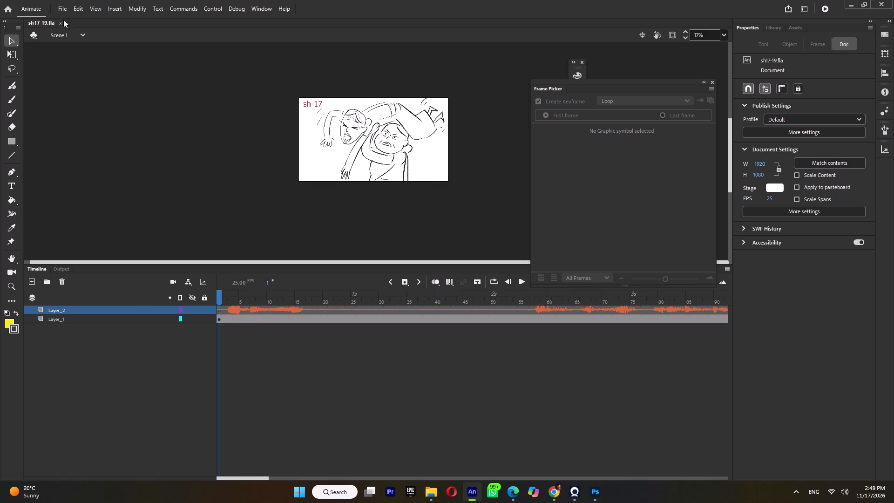
click(59, 21)
Create a new Full HD character animation document, 1920 x 1080 at 25 fps, with ActionScript 3.0 as platform.
click(435, 499)
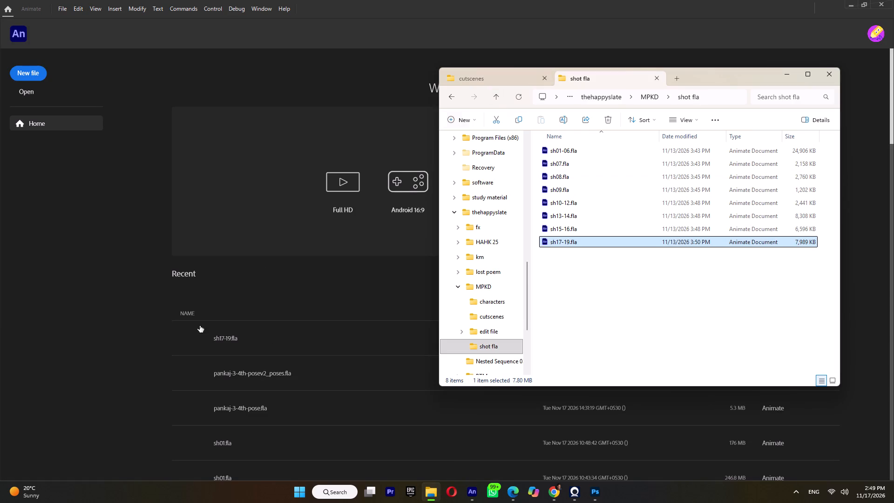
click(24, 66)
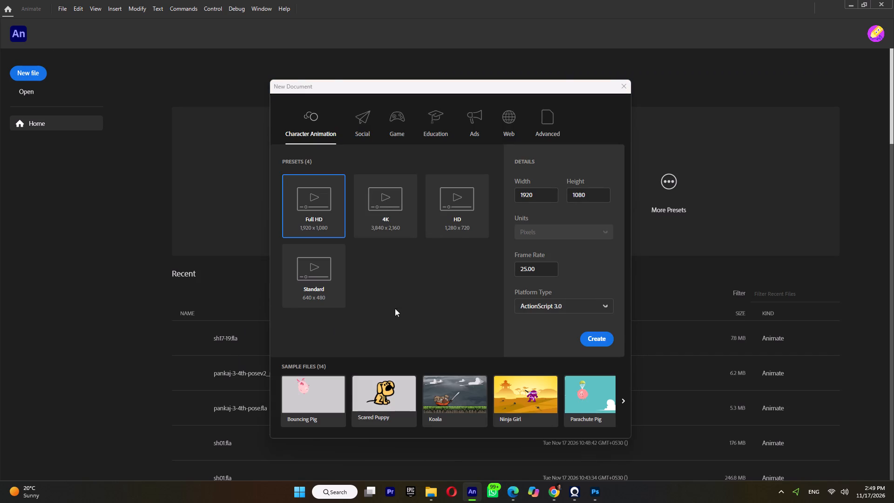
click(590, 333)
In File Explorer, check the cutscenes and shot fla folders, and open Videos > Any Video Converter Ultimate > MP3 in a new tab.
click(423, 502)
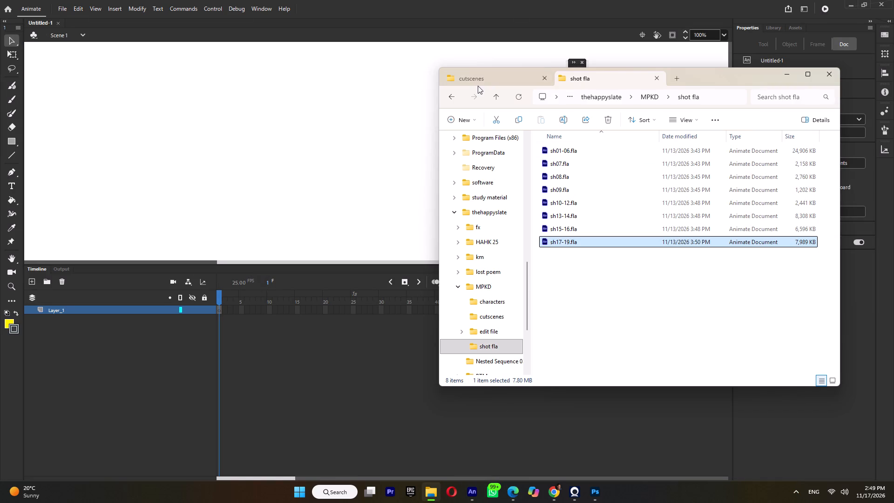
click(478, 86)
click(478, 83)
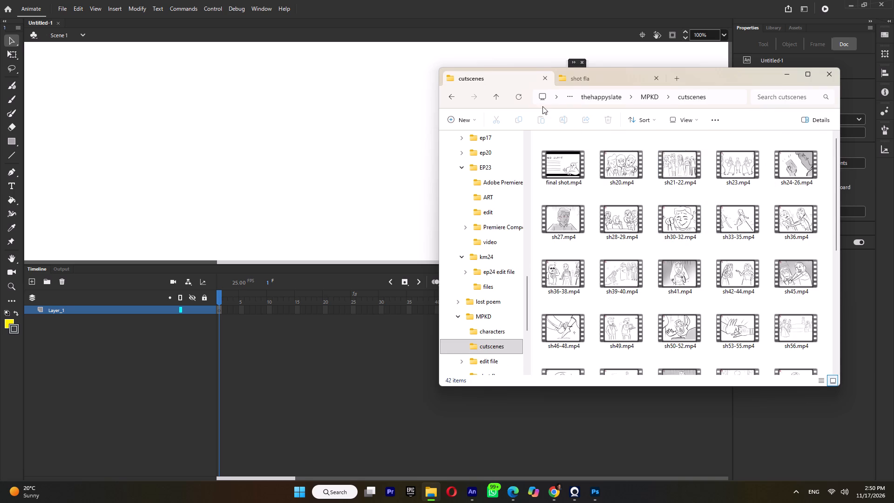
click(567, 75)
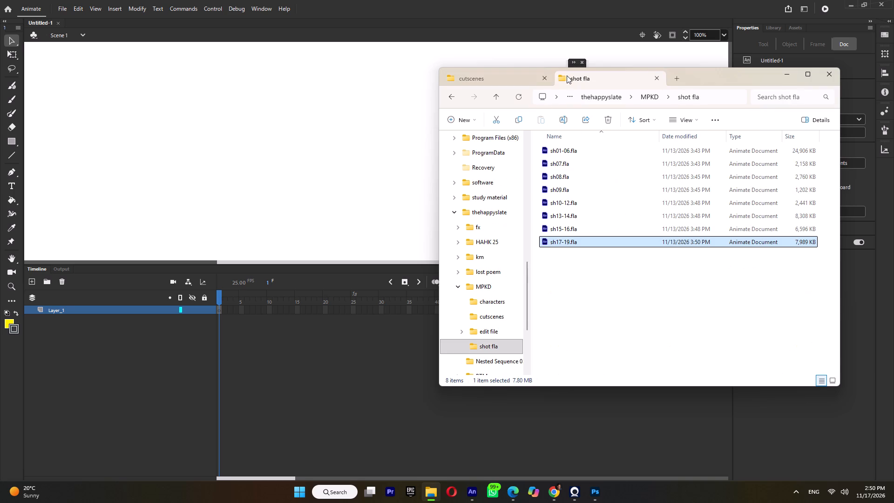
click(520, 78)
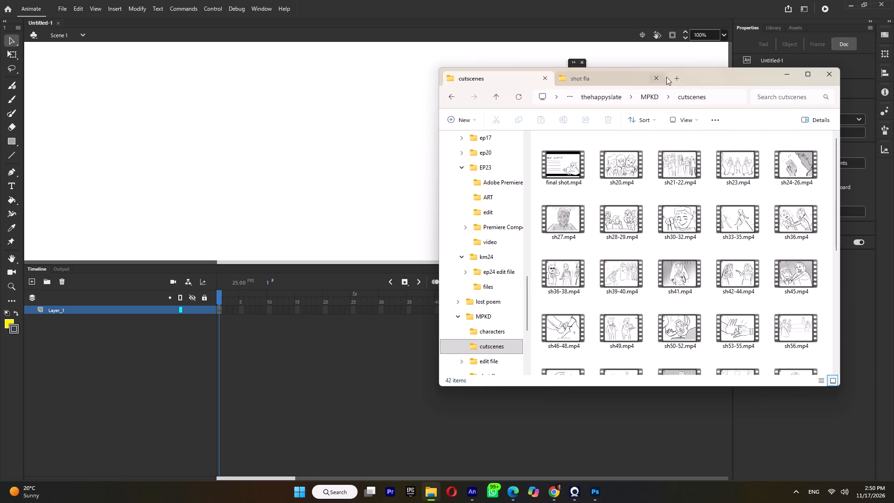
click(679, 78)
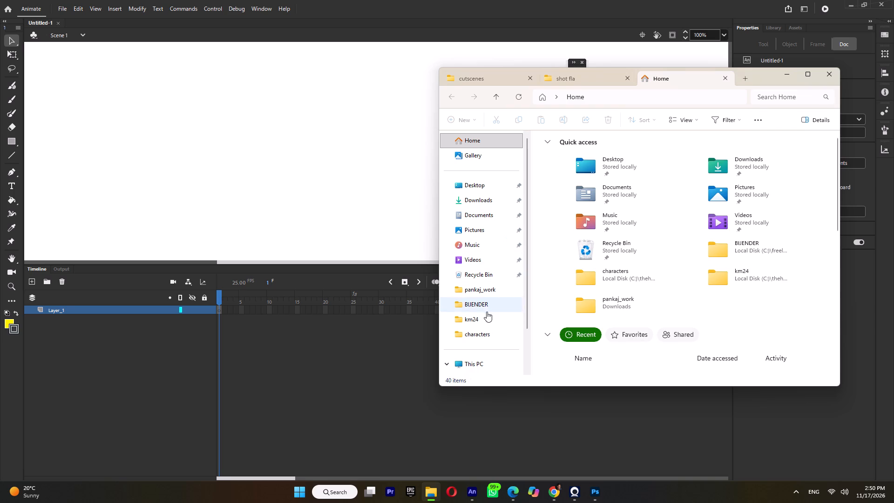
click(484, 259)
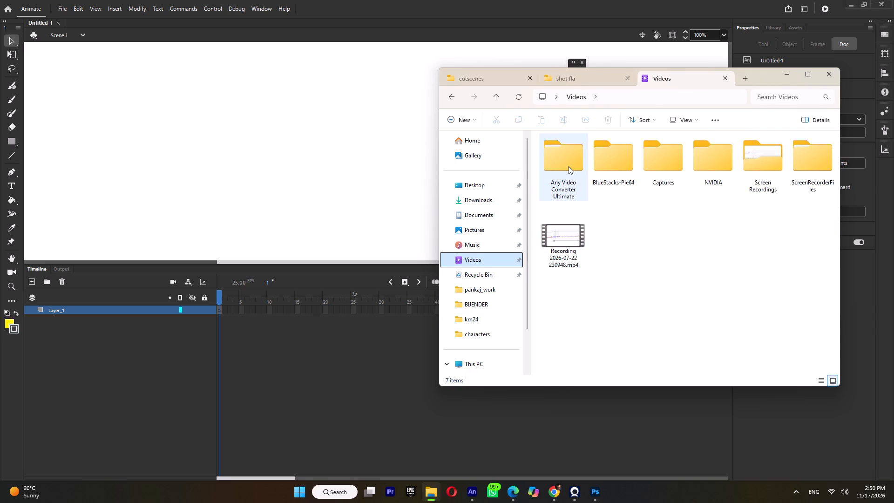
double_click(569, 166)
double_click(569, 166)
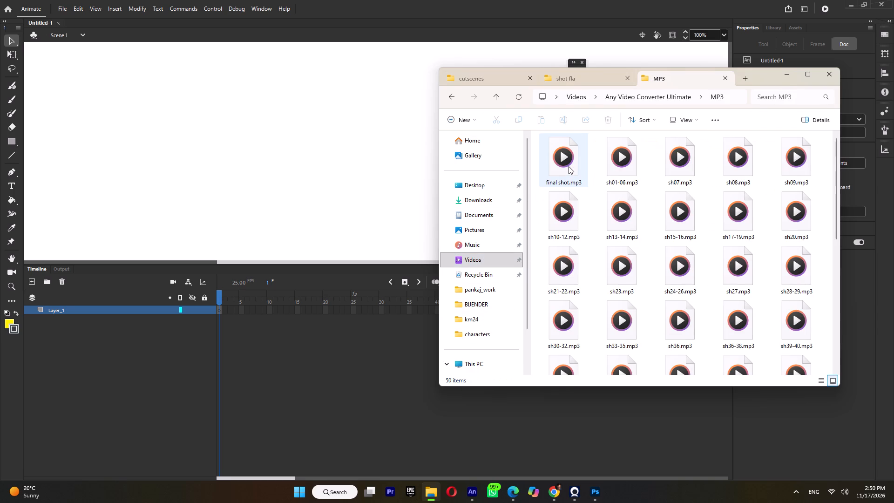
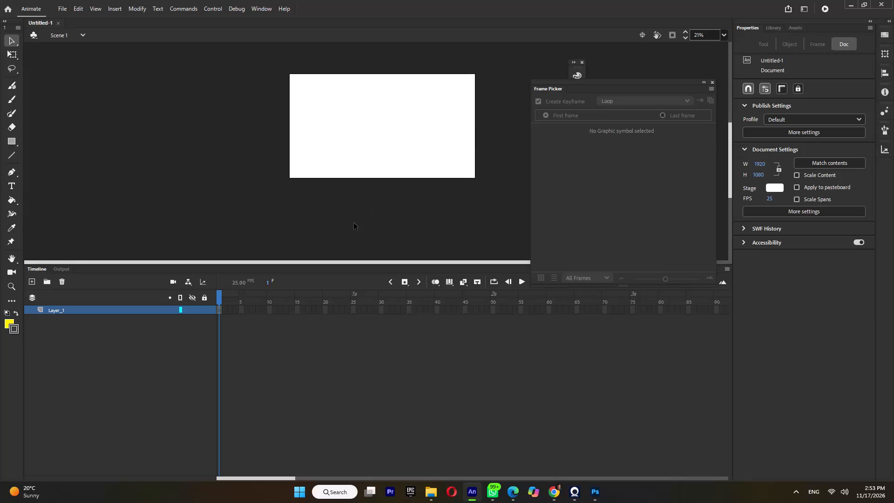
Import sh20.mp4 from the cutscenes folder as H.264 video embedded in the timeline, and align it to the stage at X 0, Y 0.
click(427, 495)
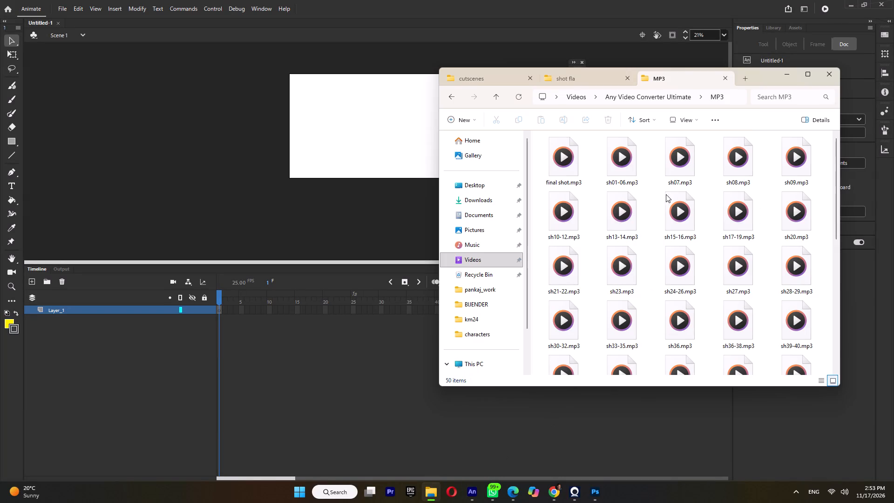
scroll(623, 224, up, 5)
click(488, 80)
click(610, 170)
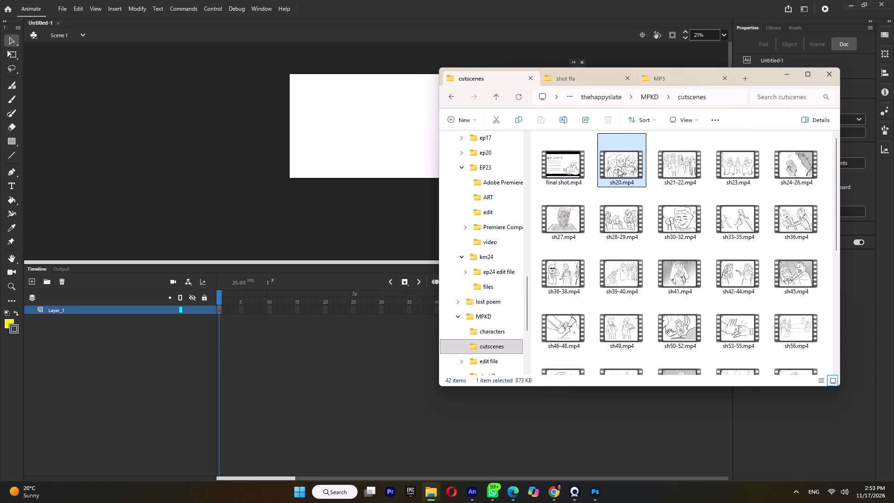
drag(618, 169, 305, 147)
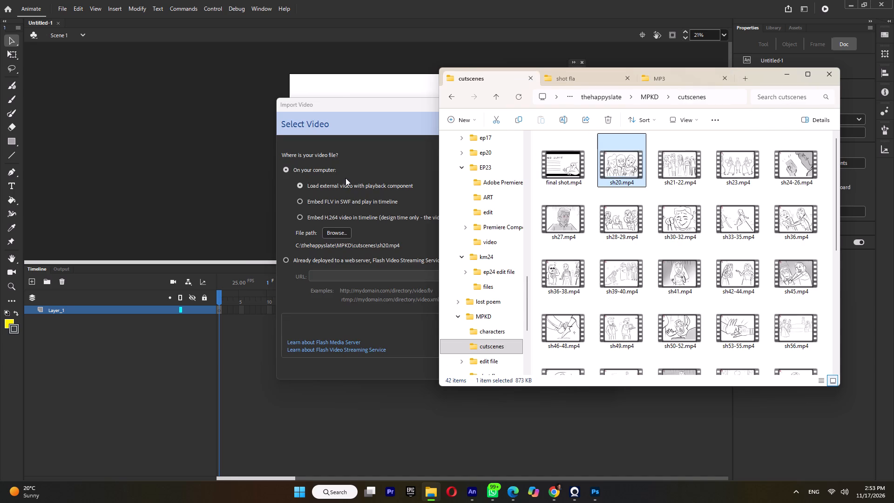
click(339, 216)
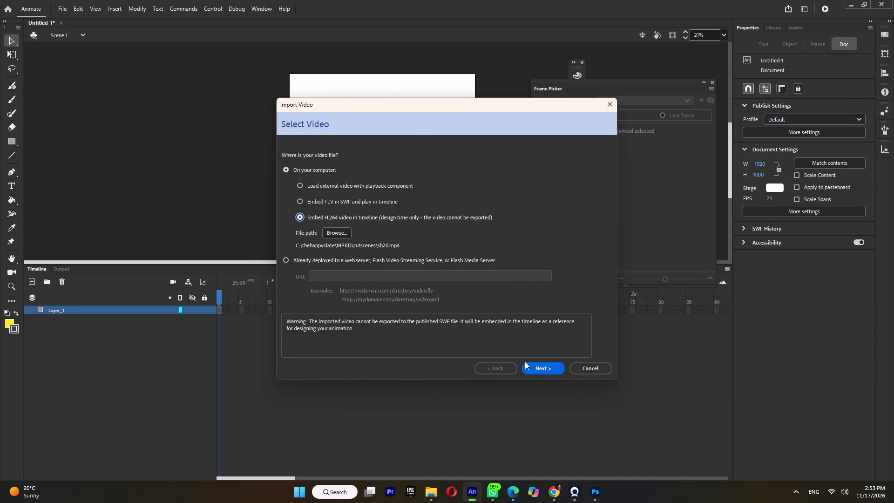
click(537, 383)
triple_click(545, 373)
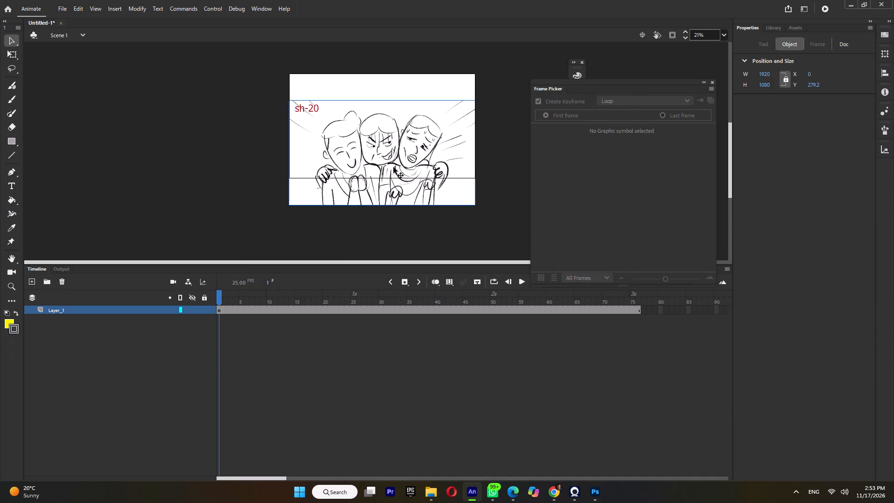
drag(393, 166, 393, 139)
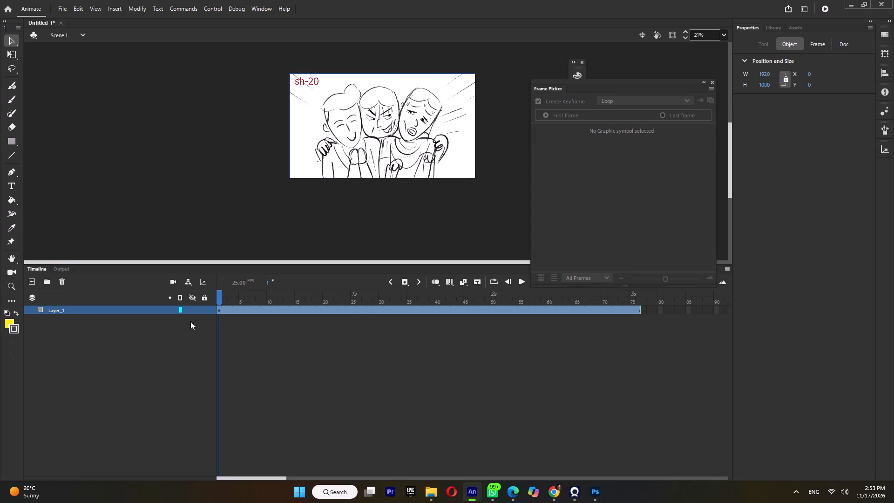
Add a new layer above the video, import sh20.mp3 from the MP3 folder onto it, and briefly play the timeline.
click(30, 278)
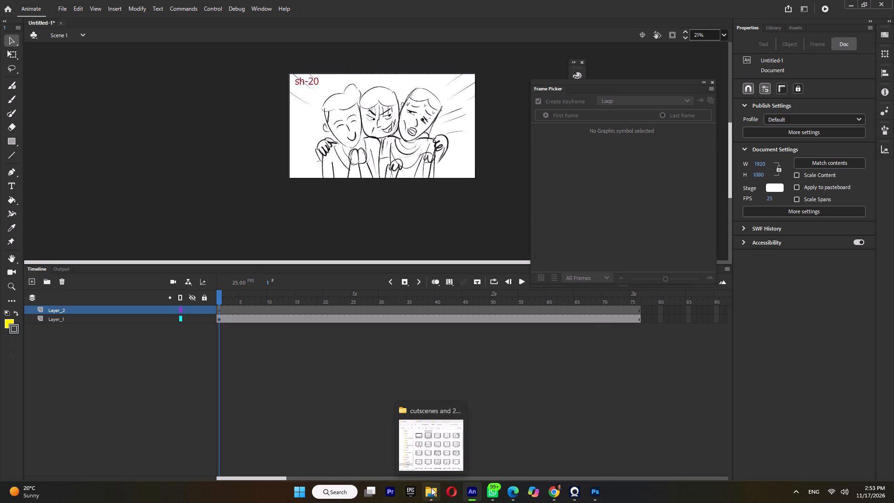
click(431, 488)
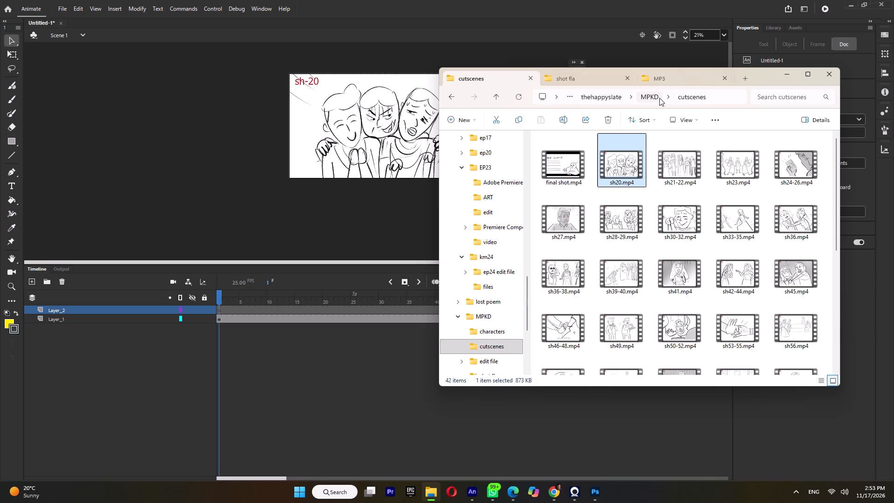
click(673, 83)
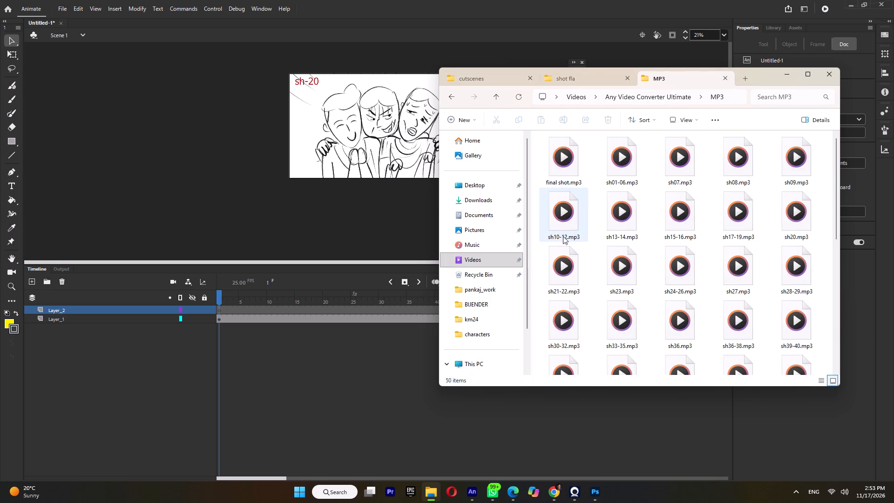
drag(800, 222, 320, 232)
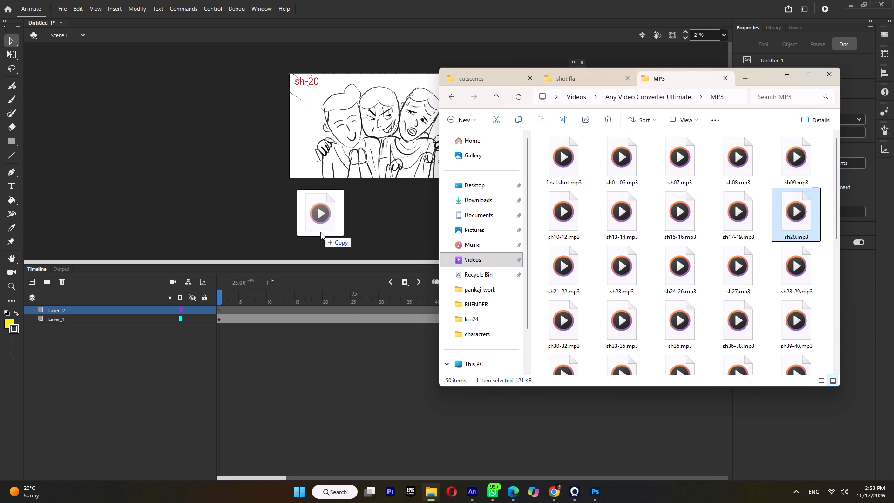
drag(320, 232, 329, 229)
click(412, 265)
click(525, 278)
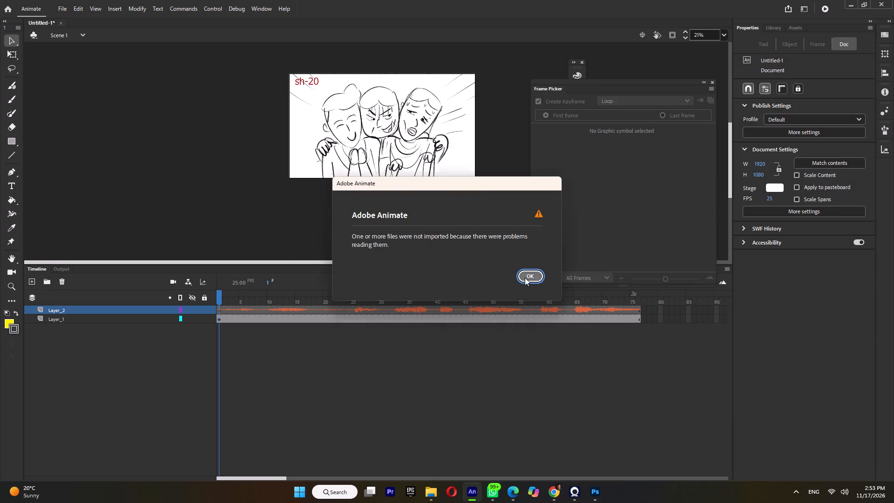
key(Return)
key(Return)
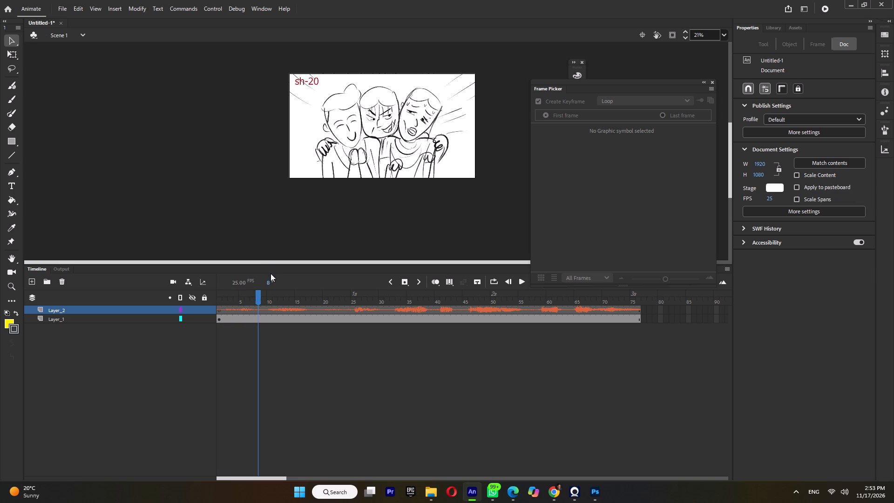
click(160, 210)
Create another Full HD character animation document, 1920 x 1080 at 25 fps with ActionScript 3.0, and collapse the Frame Picker.
key(ctrl+n)
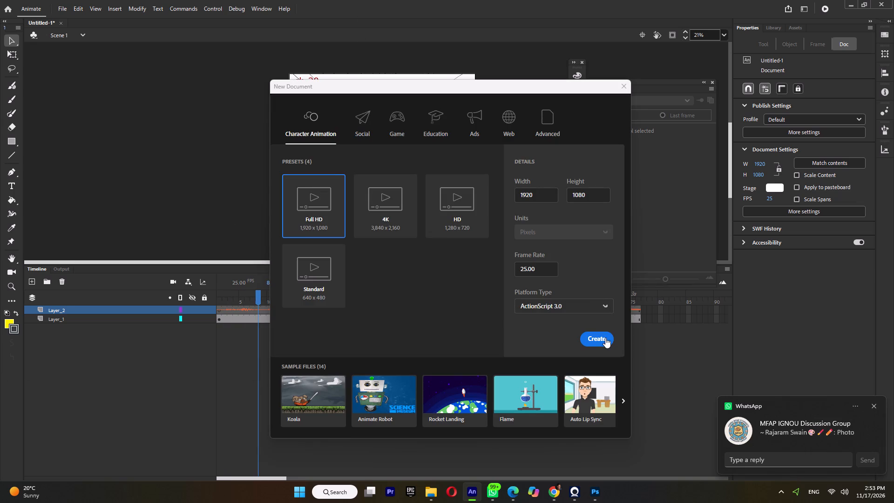
click(602, 340)
ctrl+scroll(349, 200, down, 5)
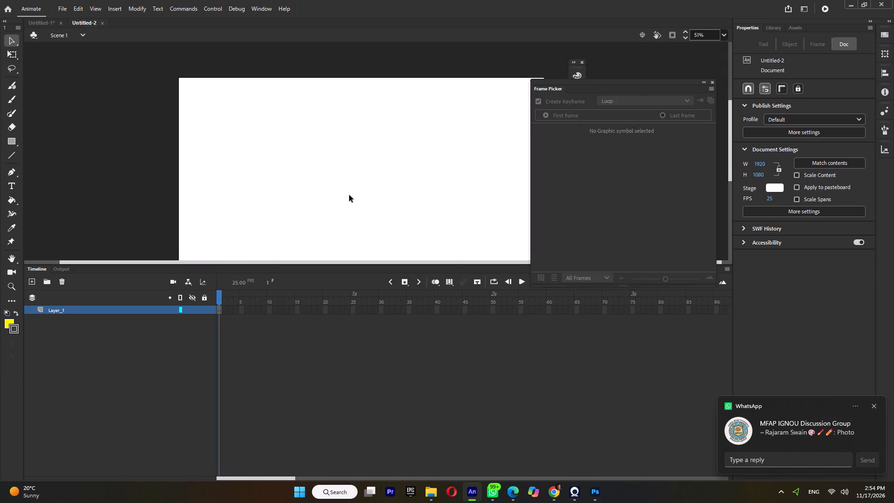
ctrl+scroll(349, 195, down, 2)
click(701, 83)
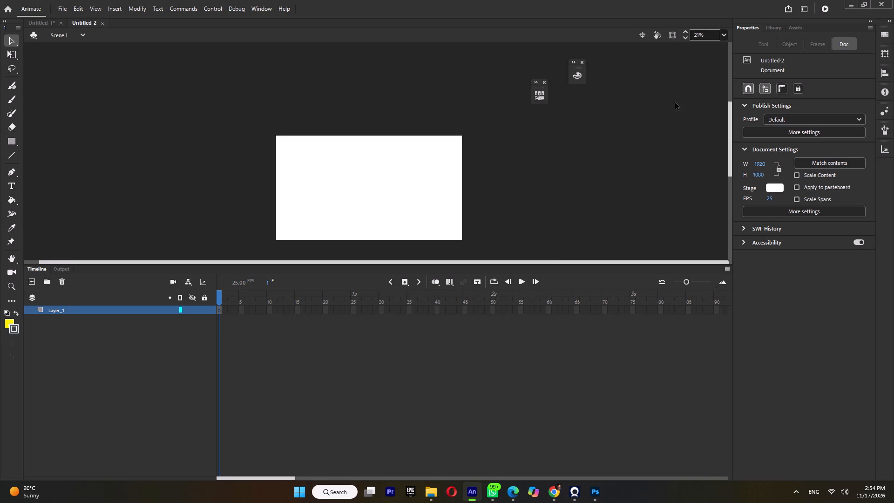
ctrl+scroll(304, 219, down, 4)
ctrl+scroll(407, 218, up, 5)
key(space)
key(space)
key(space)
key(space)
key(space)
key(space)
key(space)
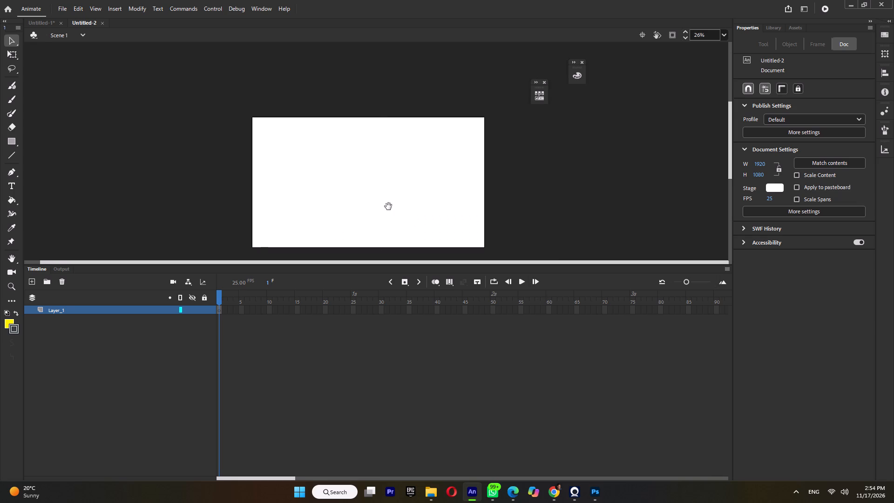
drag(388, 206, 391, 177)
Import sh21-22.mp4 from the cutscenes folder as H.264 video embedded in the timeline, and align it to the stage at X 0, Y 0.
click(429, 490)
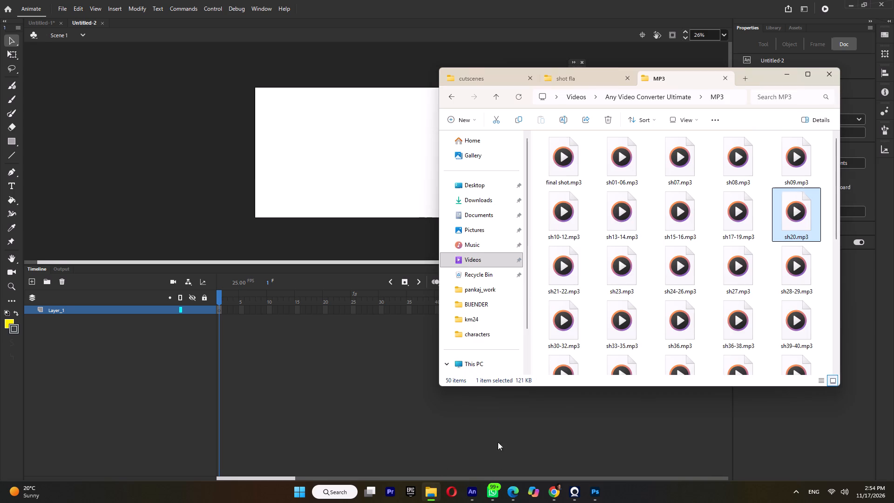
click(511, 77)
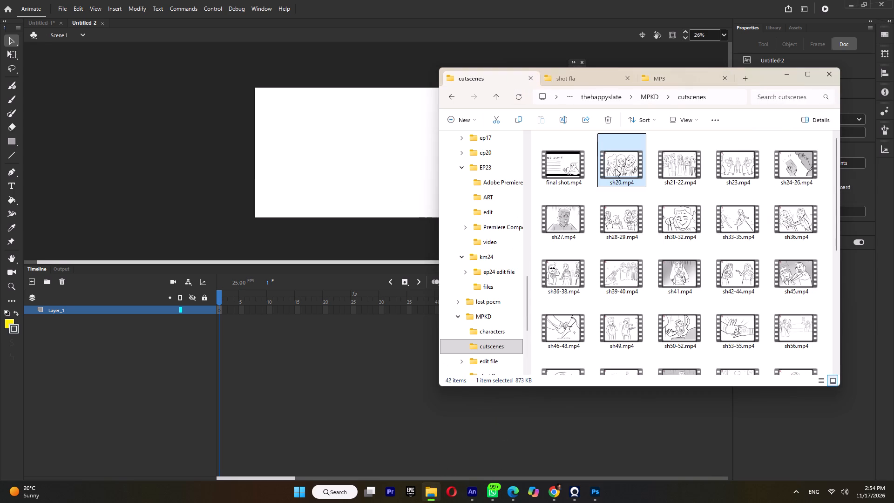
click(687, 176)
drag(677, 166, 302, 158)
click(325, 216)
triple_click(540, 370)
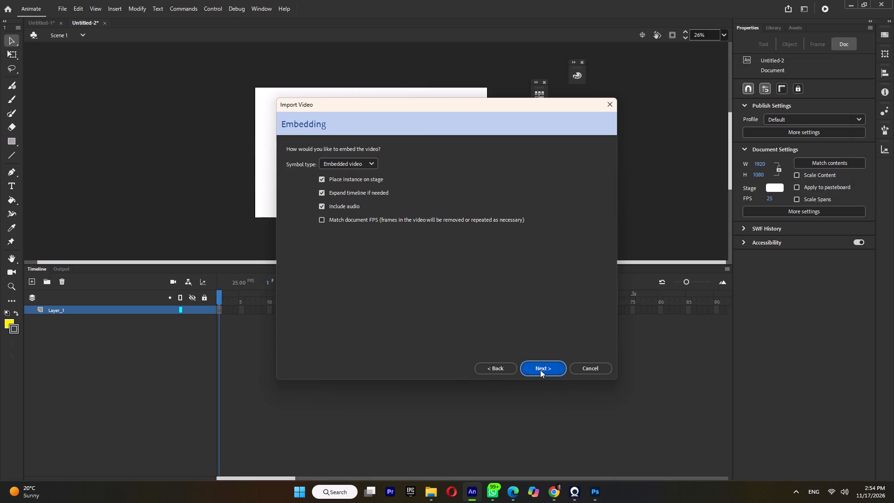
click(540, 370)
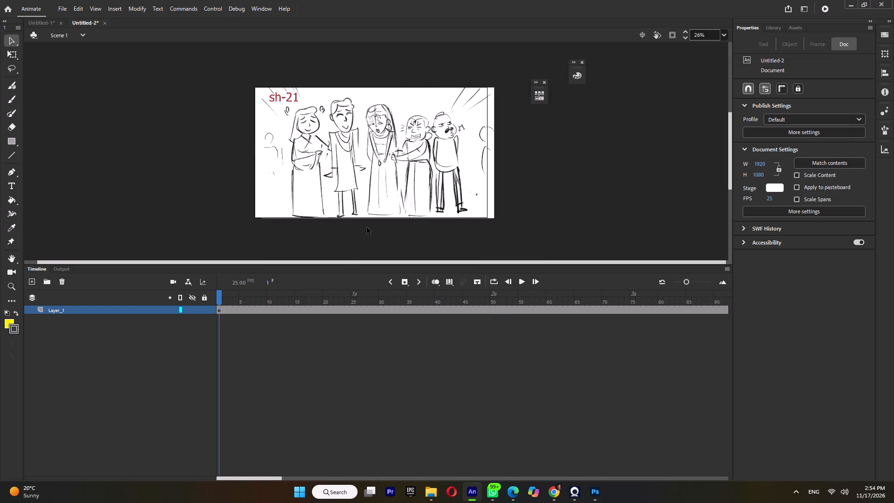
drag(440, 184, 448, 184)
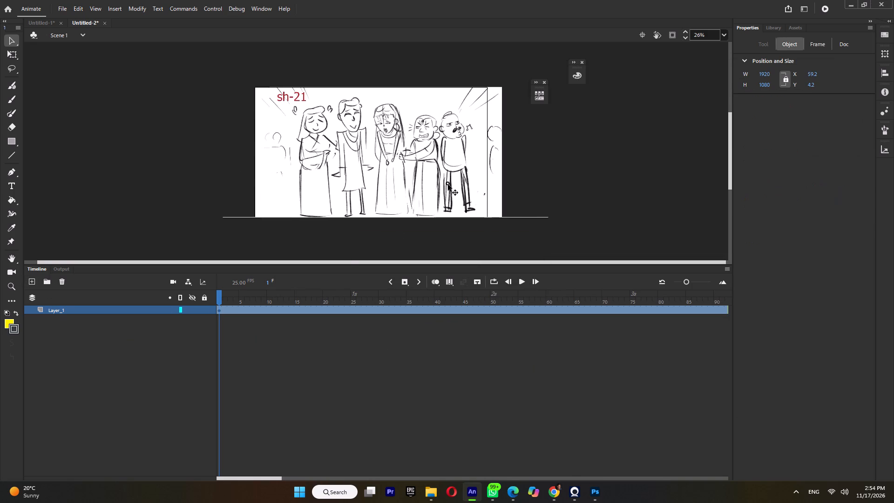
drag(448, 184, 433, 184)
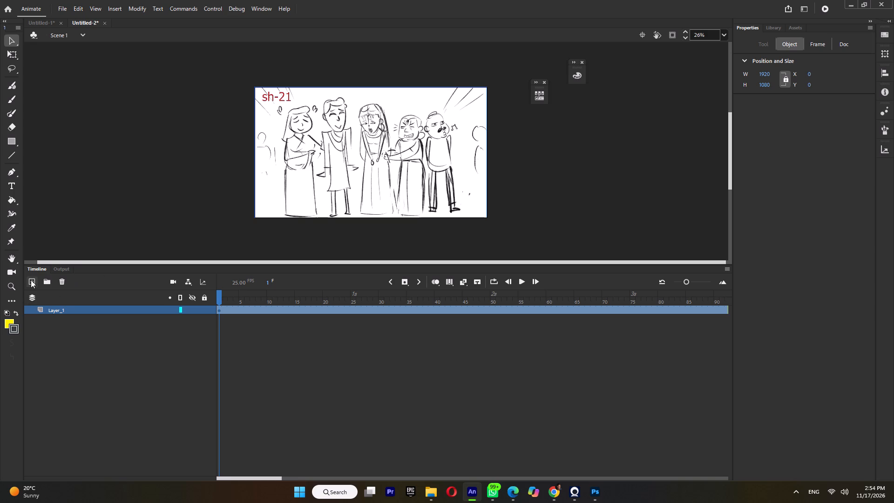
Add a new layer above the video and import sh21-22.mp3 from the MP3 folder onto it.
click(31, 280)
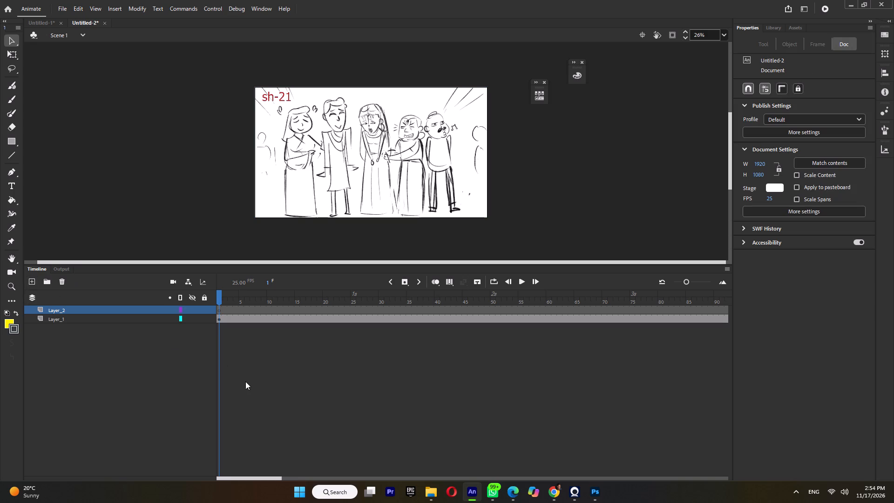
click(433, 492)
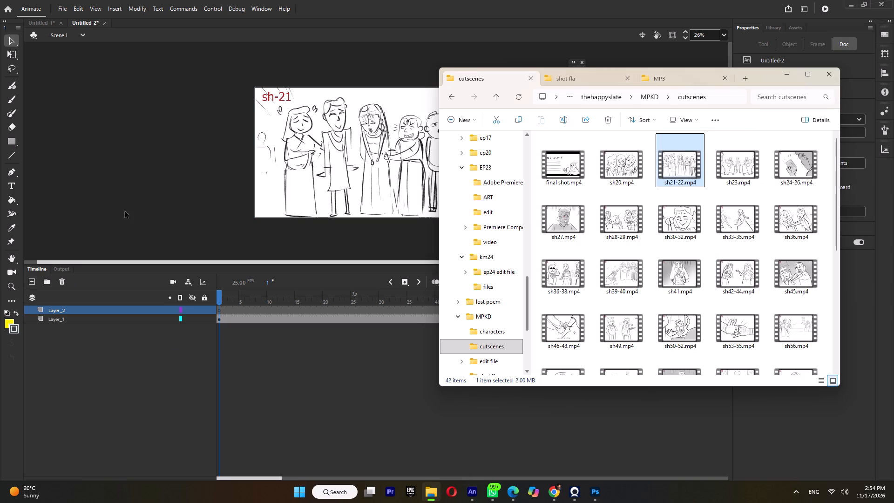
click(675, 80)
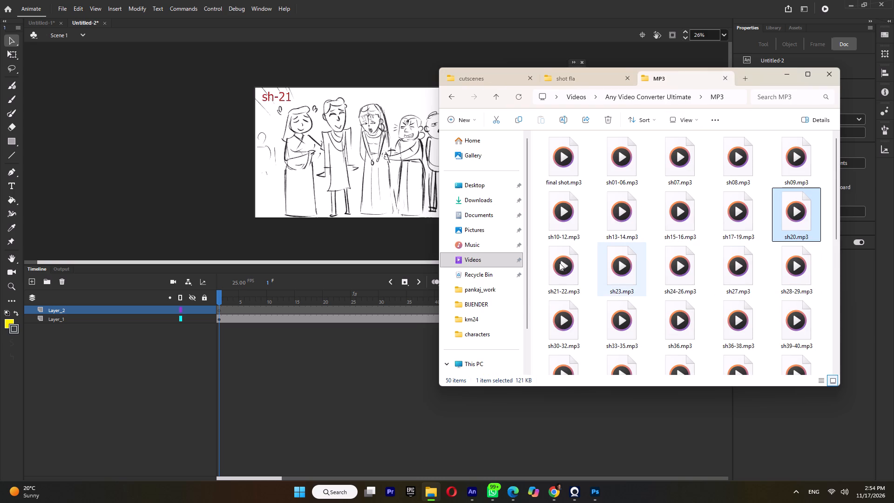
click(564, 268)
drag(562, 280, 331, 150)
click(403, 250)
click(527, 277)
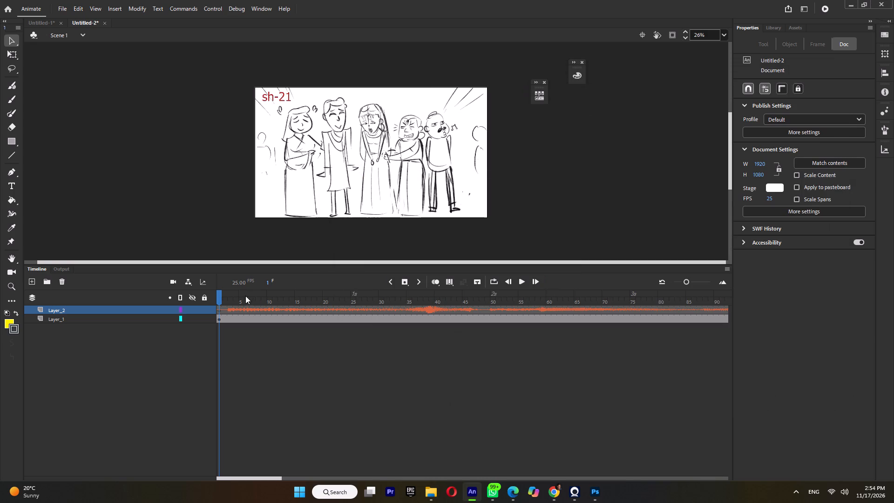
Create a third Full HD character animation document, 1920 x 1080 at 25 fps, with ActionScript 3.0 as platform.
key(ctrl+n)
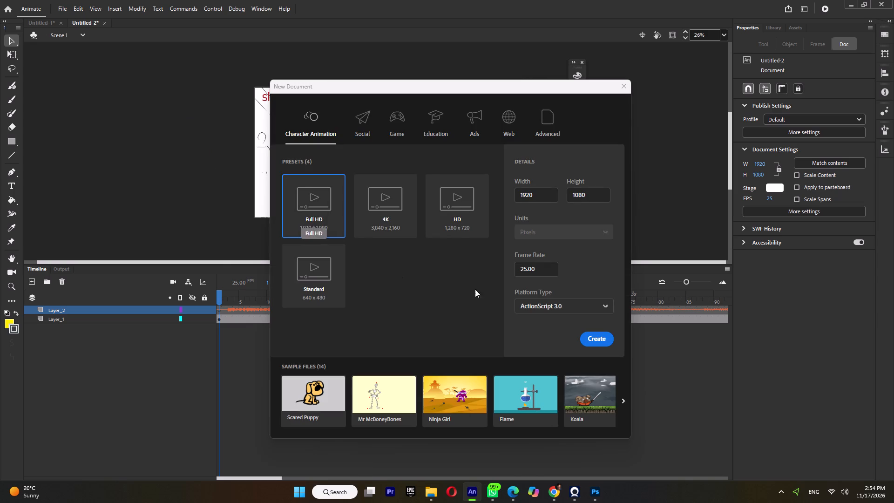
click(602, 338)
ctrl+scroll(368, 173, down, 7)
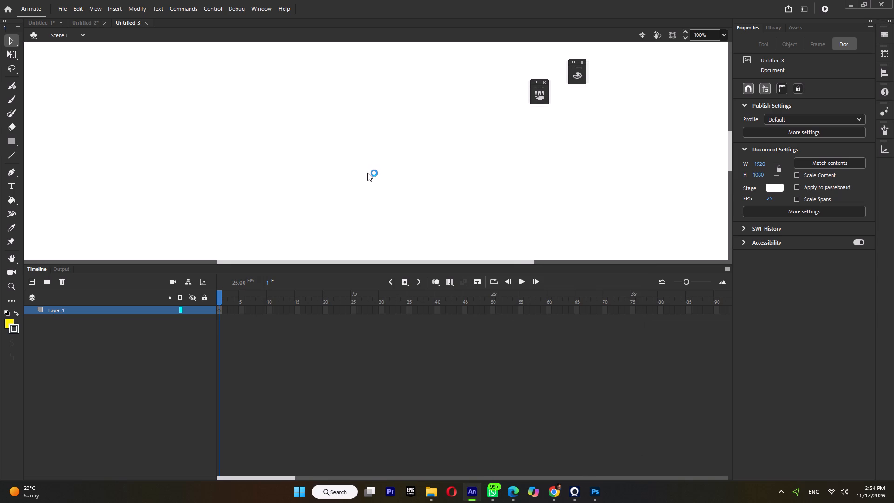
ctrl+scroll(367, 173, down, 6)
click(367, 171)
ctrl+scroll(388, 196, down, 5)
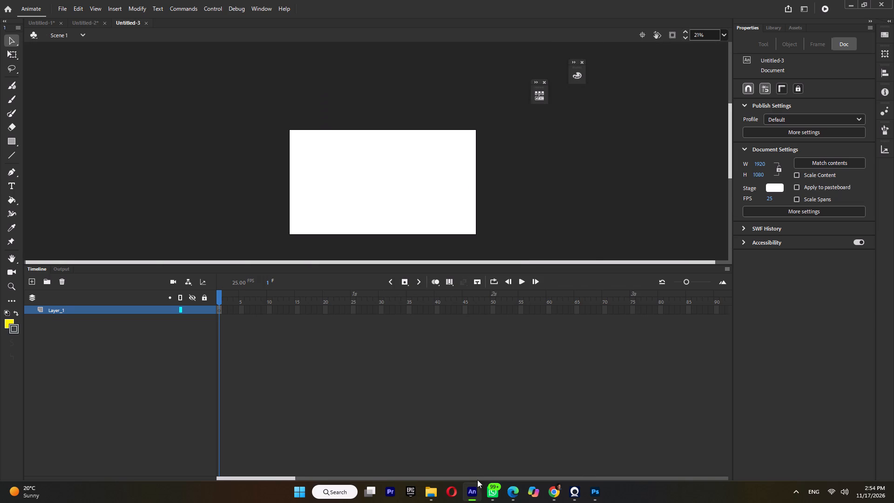
Import sh23.mp4 from the cutscenes folder as H.264 video embedded in the timeline of the new document.
click(427, 492)
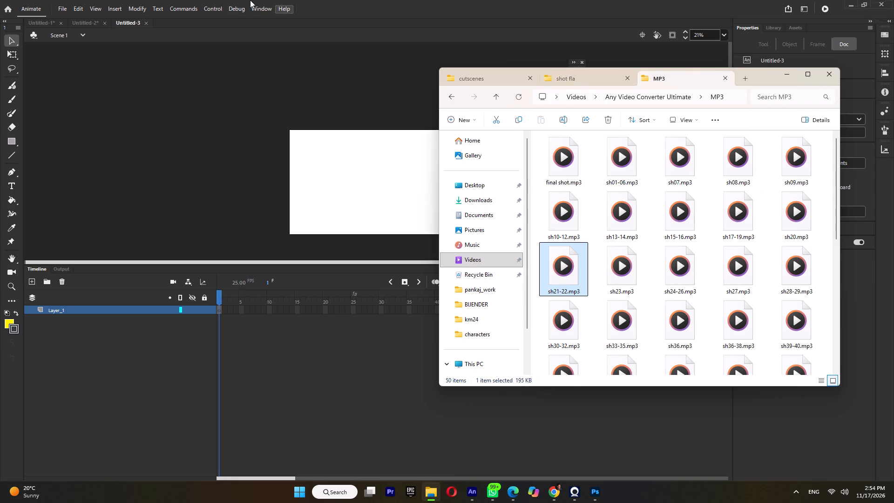
click(481, 77)
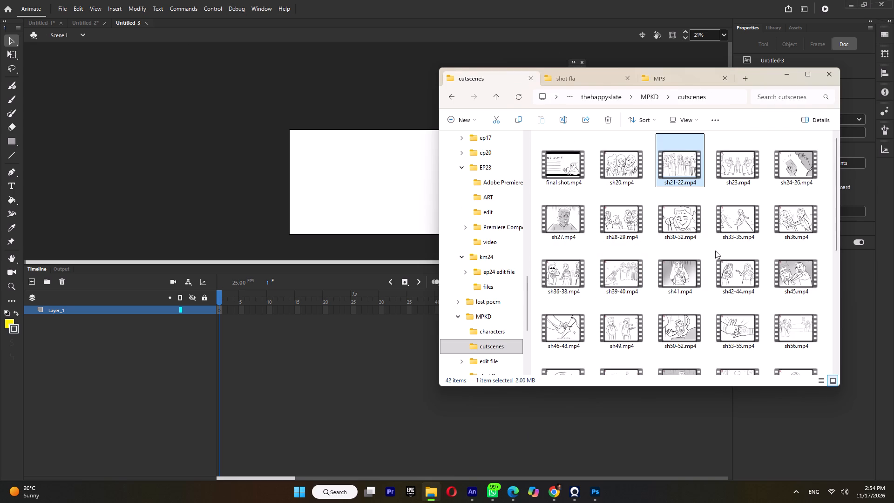
click(746, 177)
drag(734, 165, 351, 191)
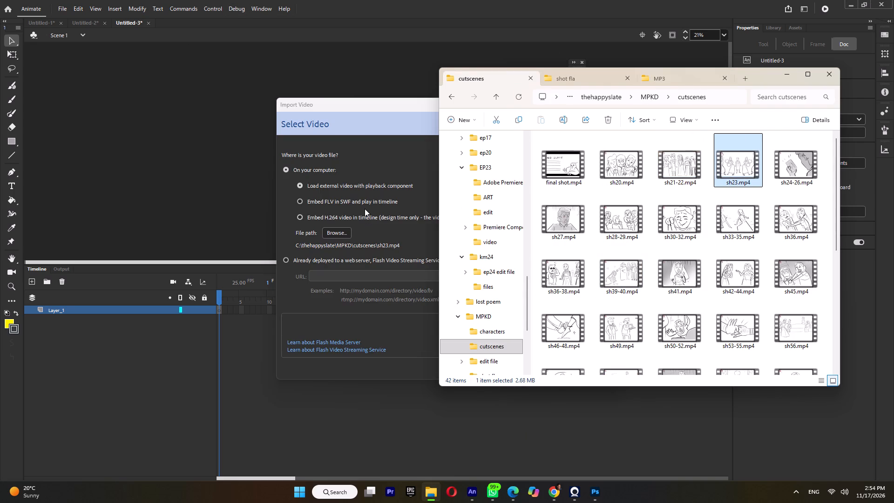
click(364, 206)
click(362, 218)
click(542, 371)
double_click(543, 368)
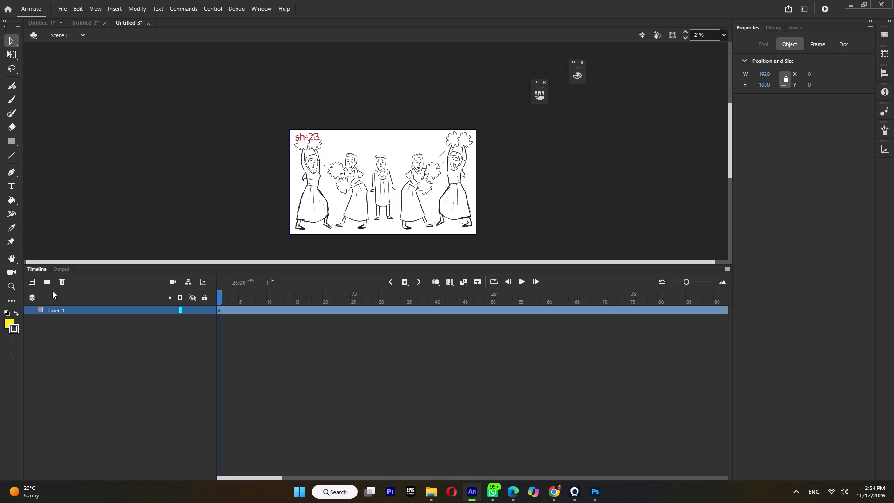
Add a new layer above the sh23 video and import sh23.mp3 from the MP3 folder onto it.
click(31, 284)
click(425, 489)
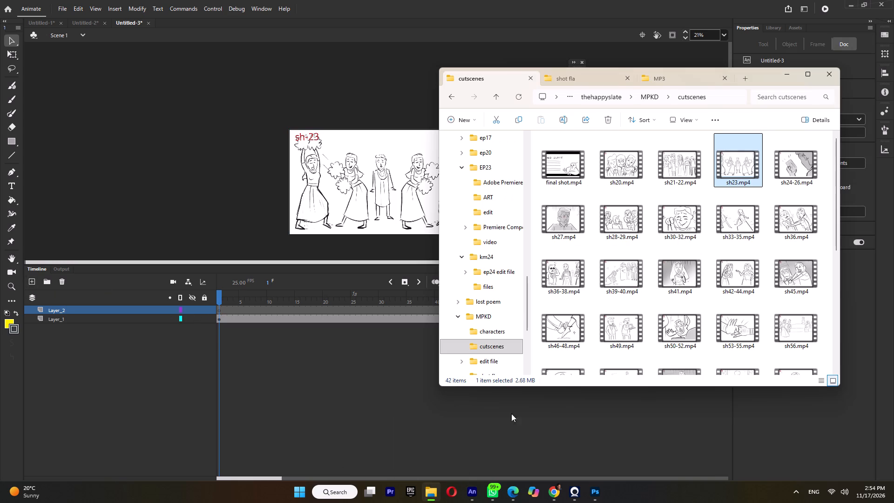
click(677, 81)
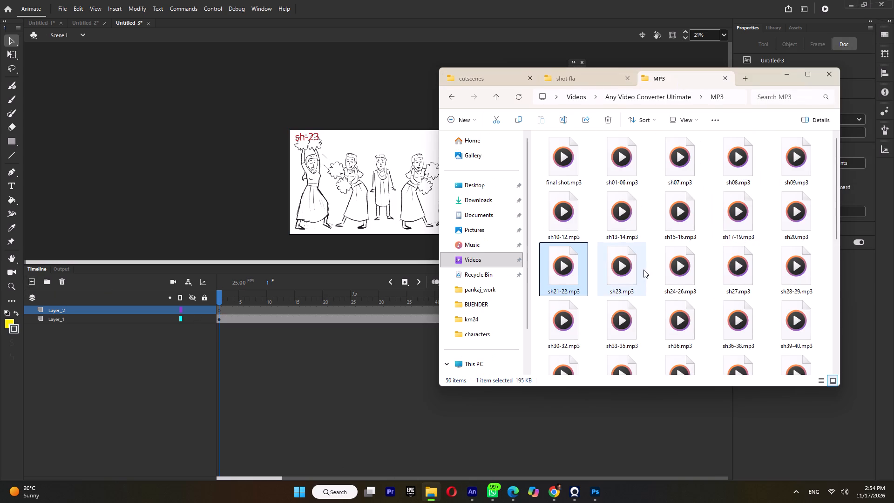
click(621, 269)
drag(630, 276, 364, 163)
click(377, 224)
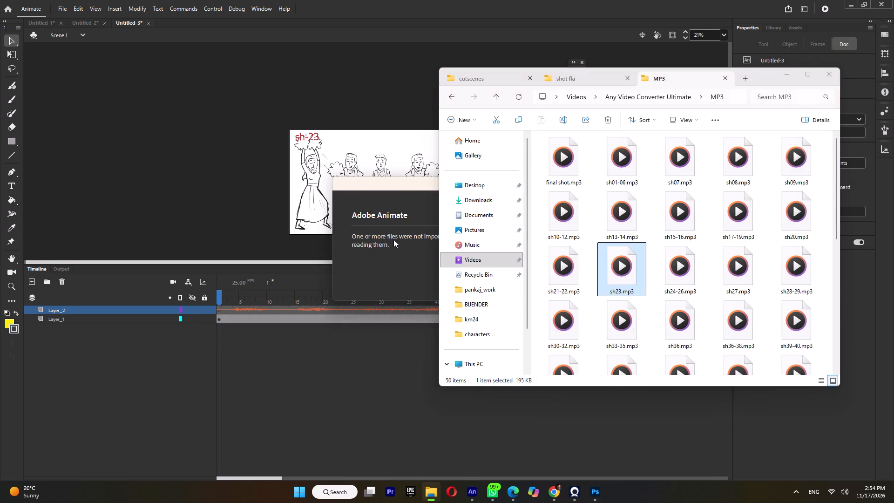
click(530, 272)
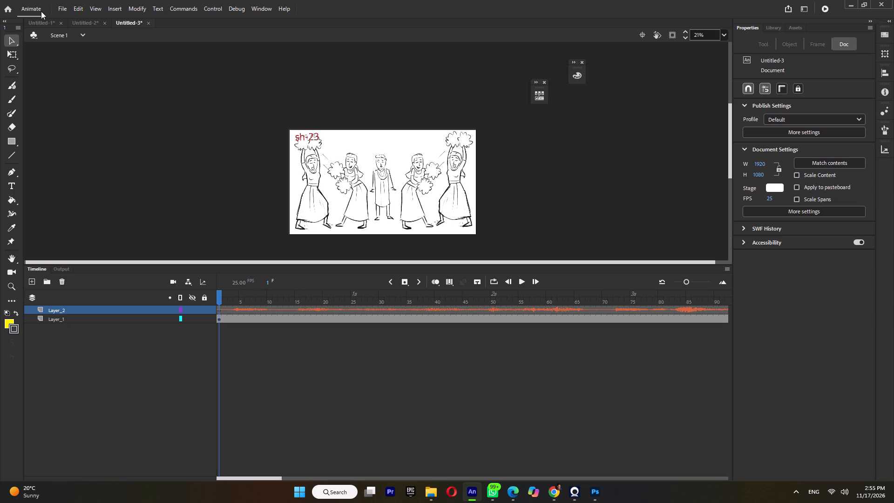
Save the first document, containing the sh-20 video, as sh20 in the MPKD shot fla folder.
click(38, 26)
drag(228, 301, 165, 304)
key(ctrl+s)
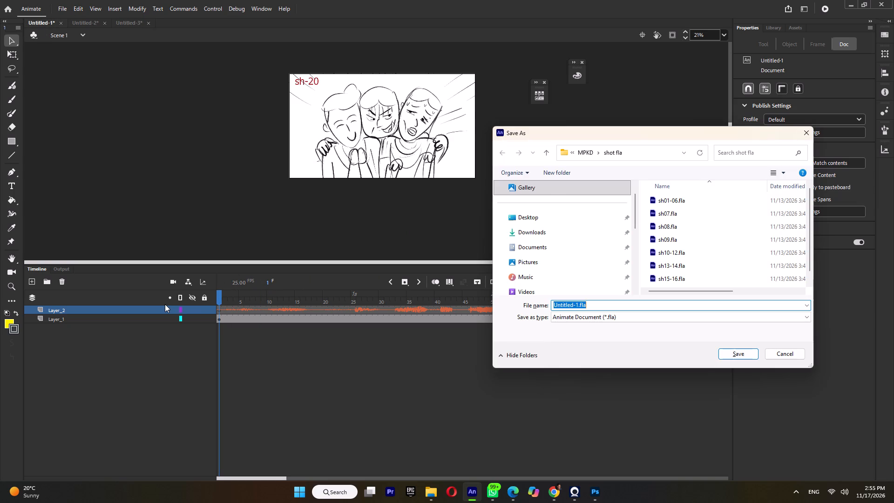
text(sh)
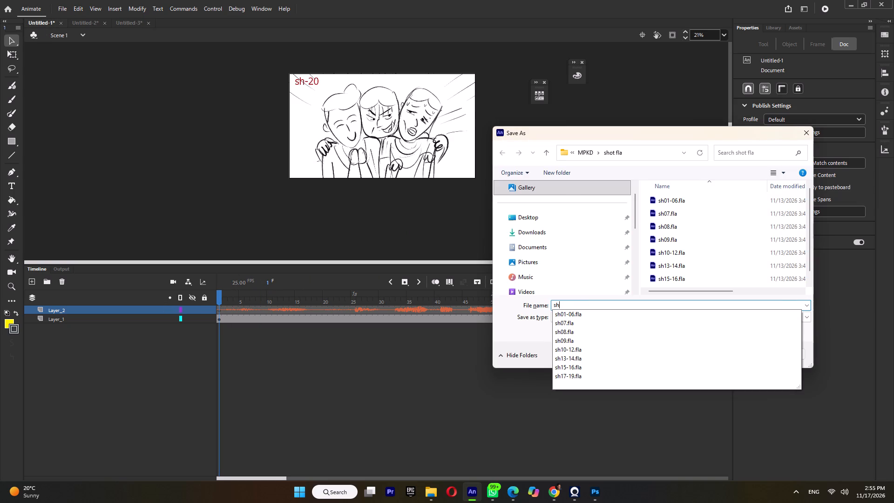
text(20)
key(Return)
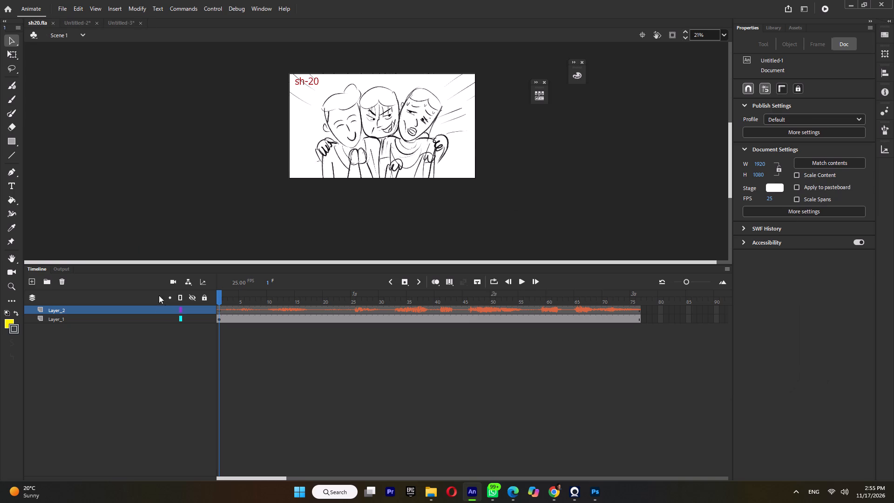
Save the second document, containing the sh-21 video, as sh21-22 in the shot fla folder.
click(74, 24)
key(ctrl+s)
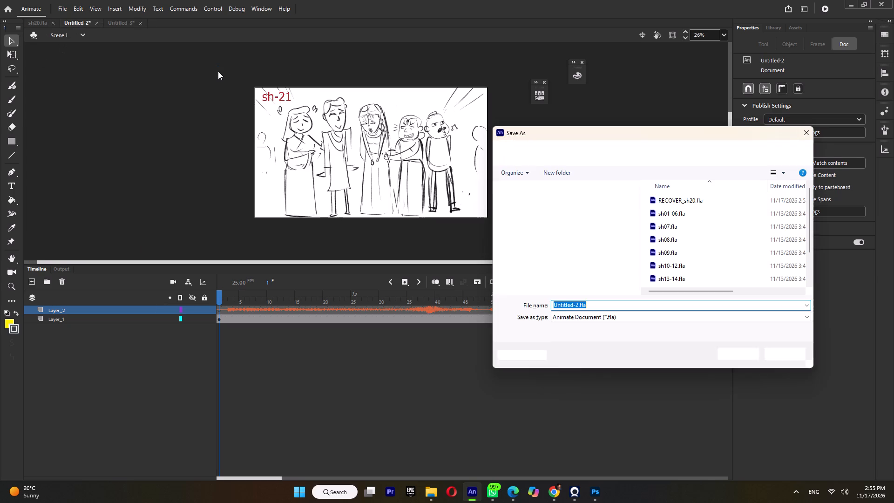
text(sh21)
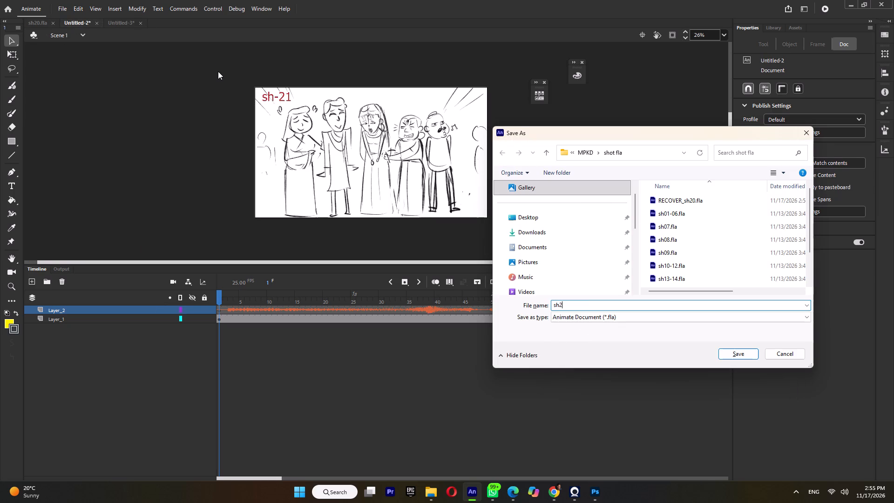
key(minus)
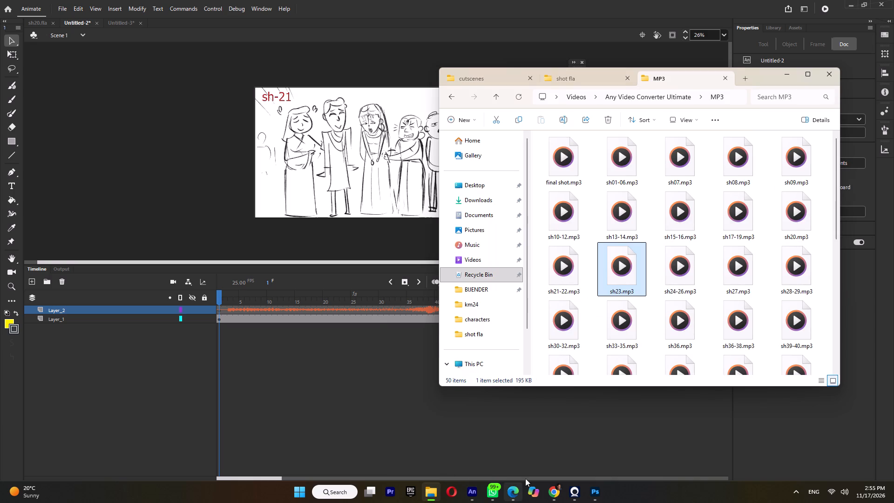
click(472, 493)
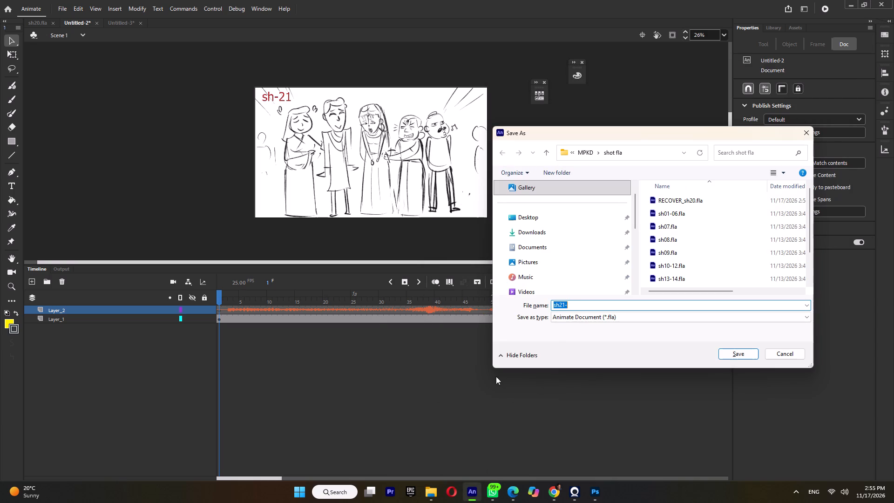
click(572, 307)
text(22)
key(Return)
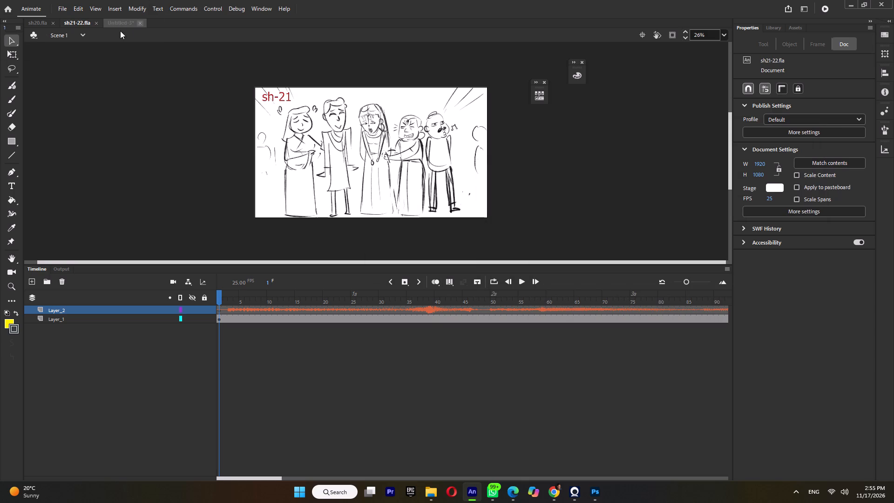
Save the third document, containing the sh-23 video, as sh23 in the shot fla folder.
click(120, 20)
key(ctrl+s)
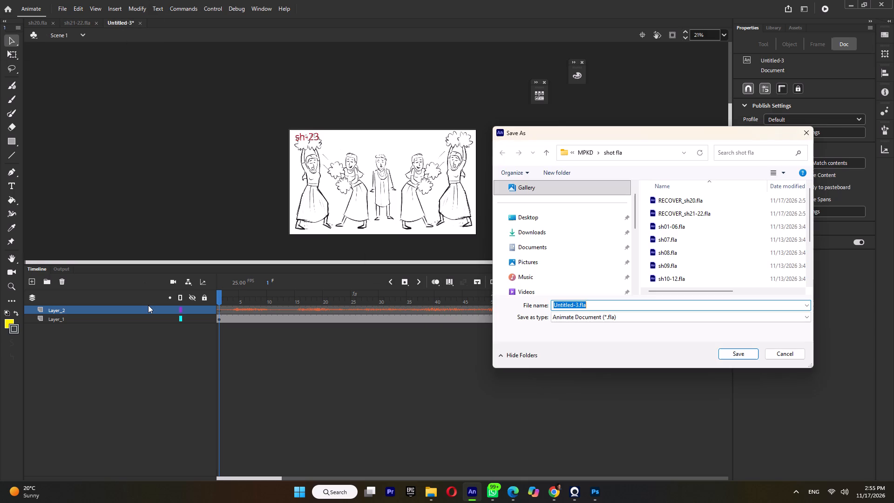
text(sh)
text(23)
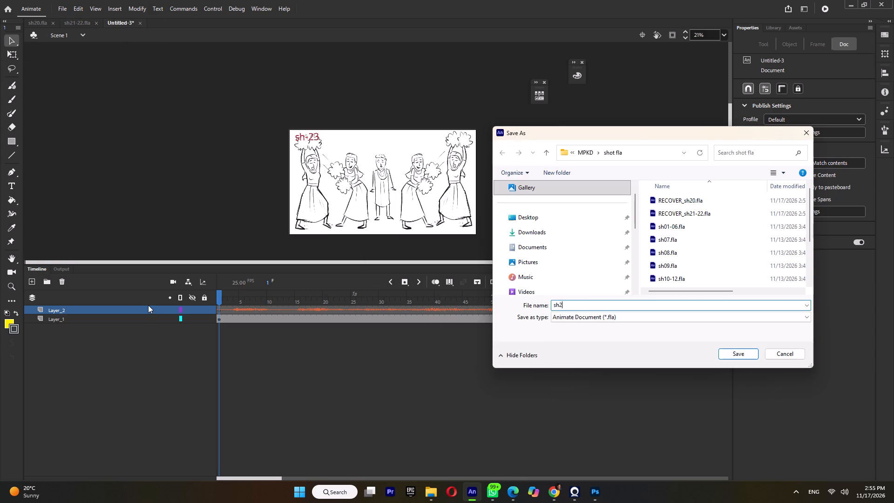
key(Return)
Create another Full HD character animation document, 1920 x 1080 at 25 fps, with ActionScript 3.0 as platform.
key(ctrl+n)
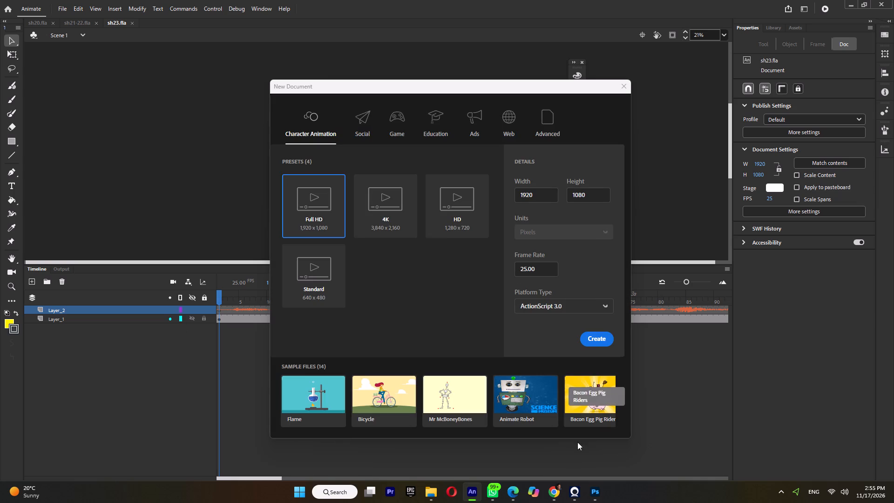
click(591, 337)
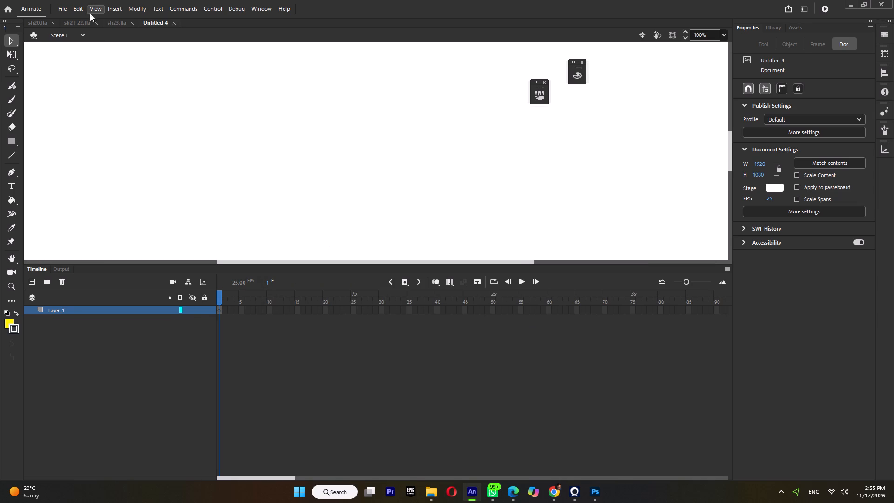
Close the saved sh20.fla and sh21-22.fla documents.
click(54, 25)
click(54, 25)
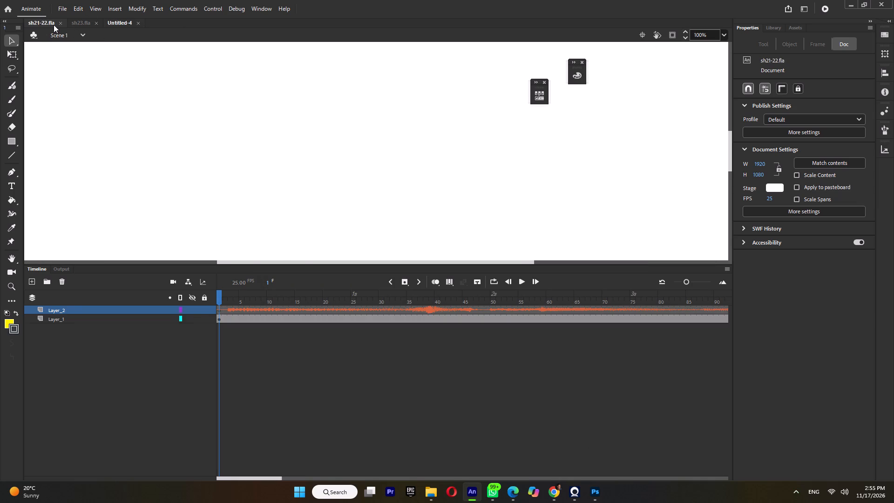
click(59, 22)
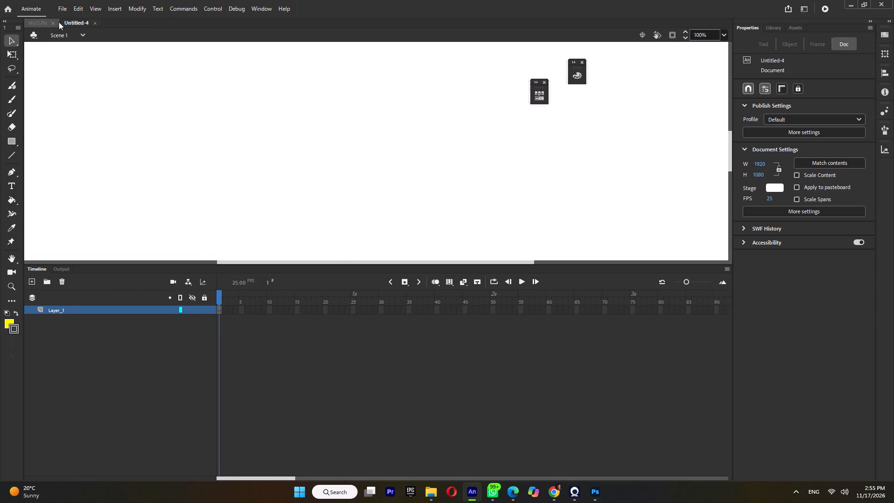
Import sh24-26.mp4 from the cutscenes folder as H.264 video embedded in the timeline, and scrub through its frames.
click(430, 489)
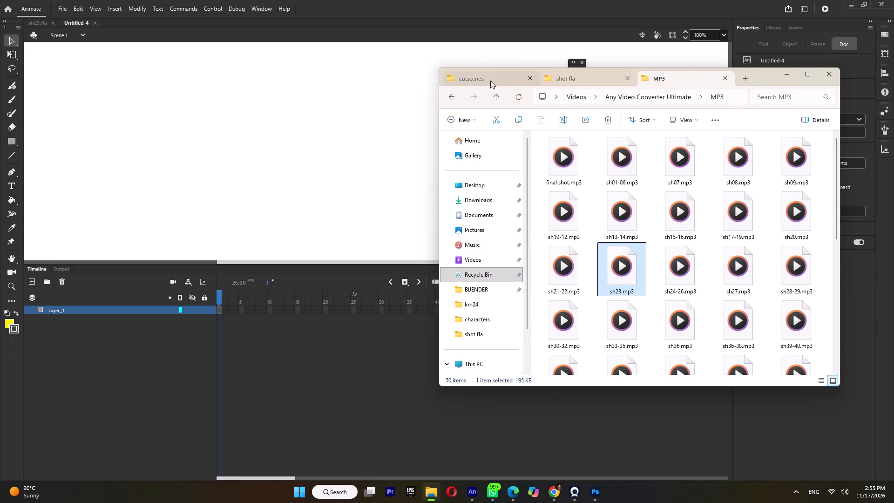
click(490, 81)
click(790, 164)
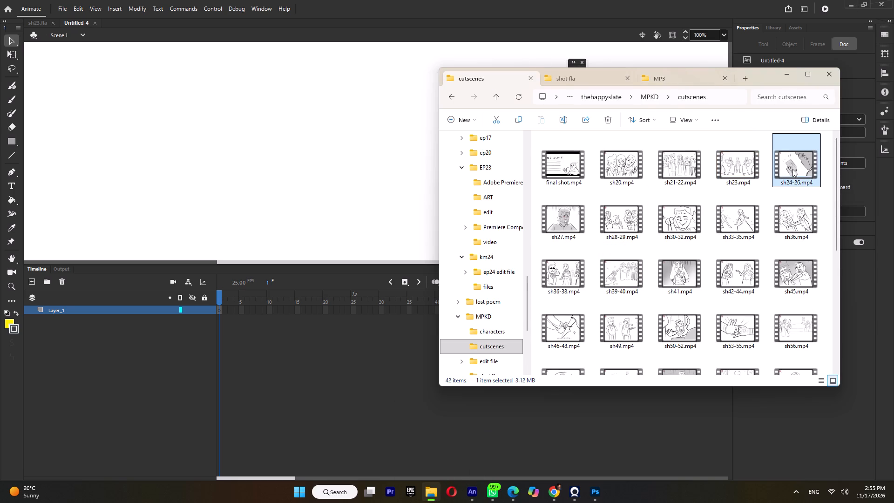
drag(792, 169, 245, 174)
click(322, 214)
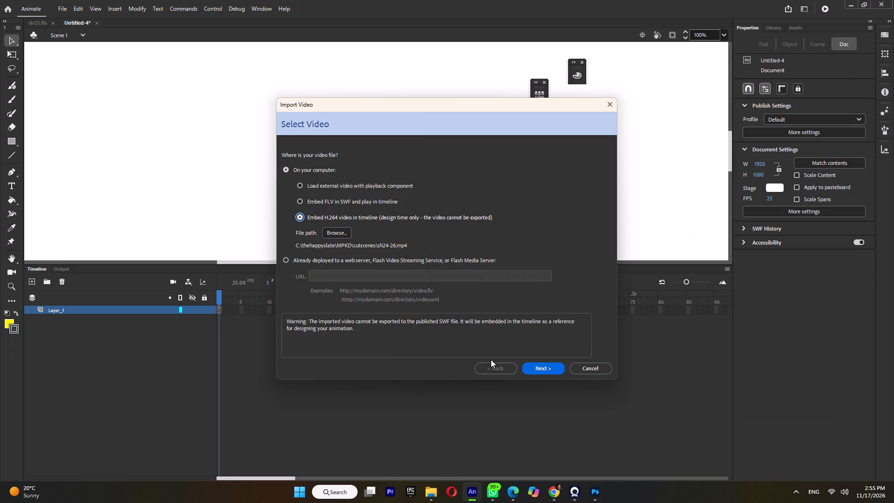
click(538, 374)
click(536, 370)
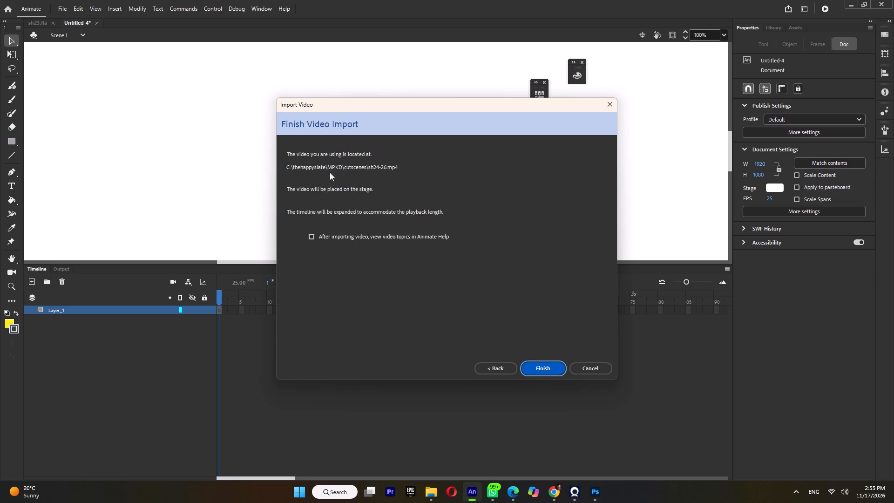
click(533, 372)
ctrl+scroll(357, 159, down, 7)
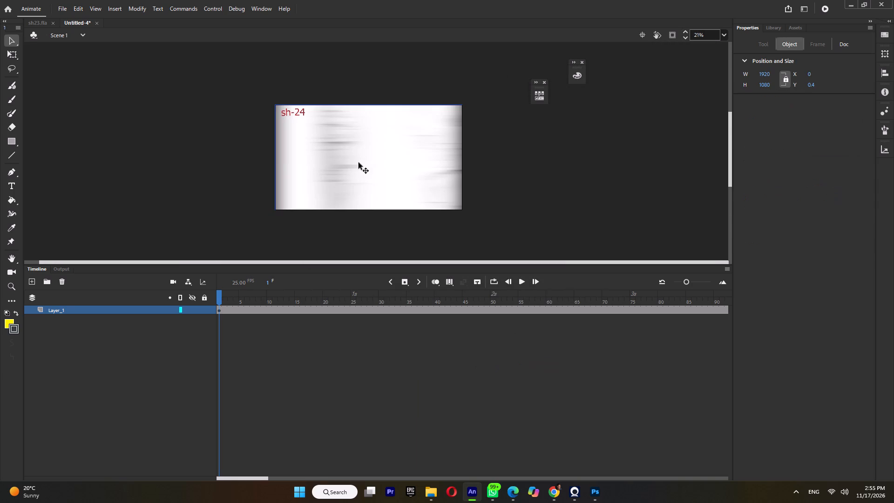
drag(233, 298, 790, 347)
Save the new document as sh24-26 in the shot fla folder.
key(ctrl+s)
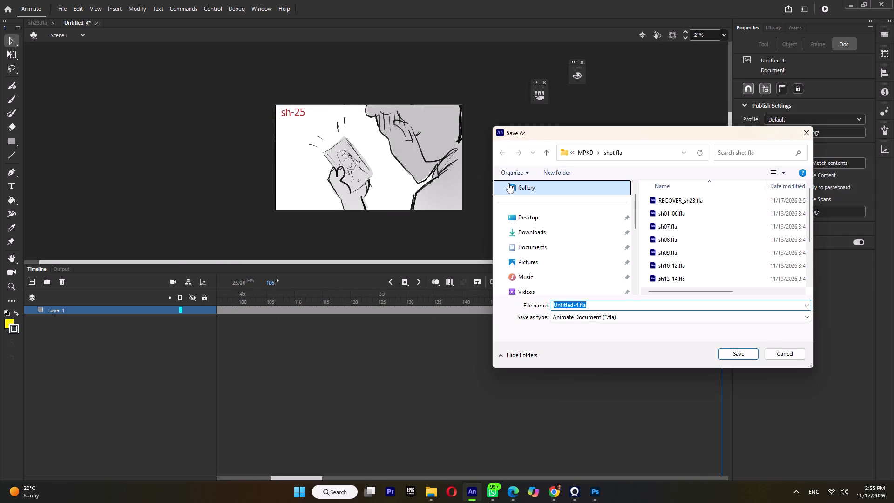
text(sh24-26)
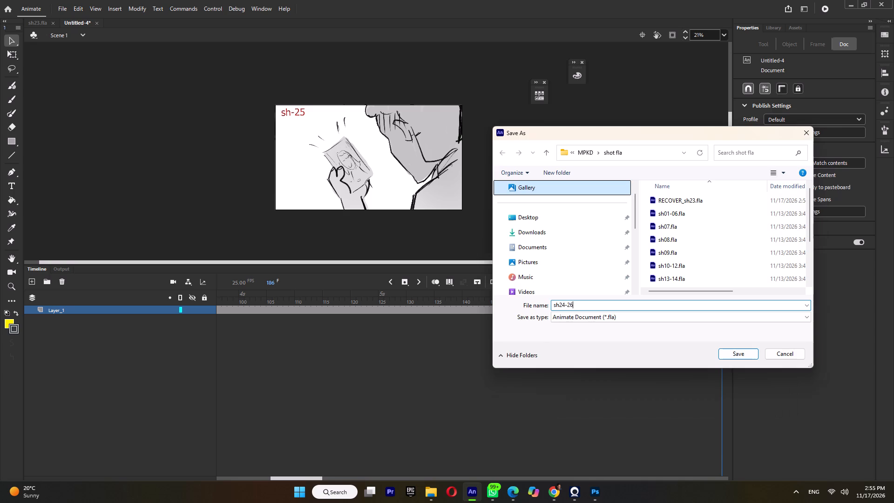
key(Return)
Add a new layer above the sh24-26 video and return the playhead to frame 1.
click(34, 280)
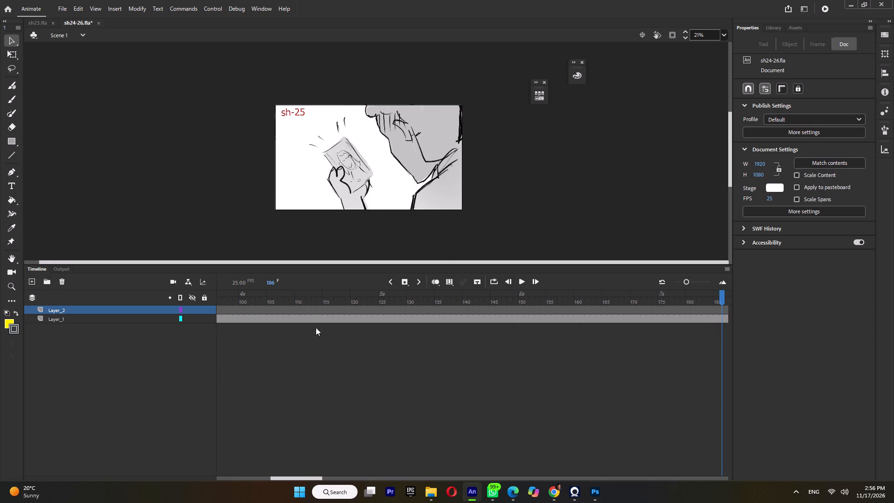
drag(290, 295, 0, 329)
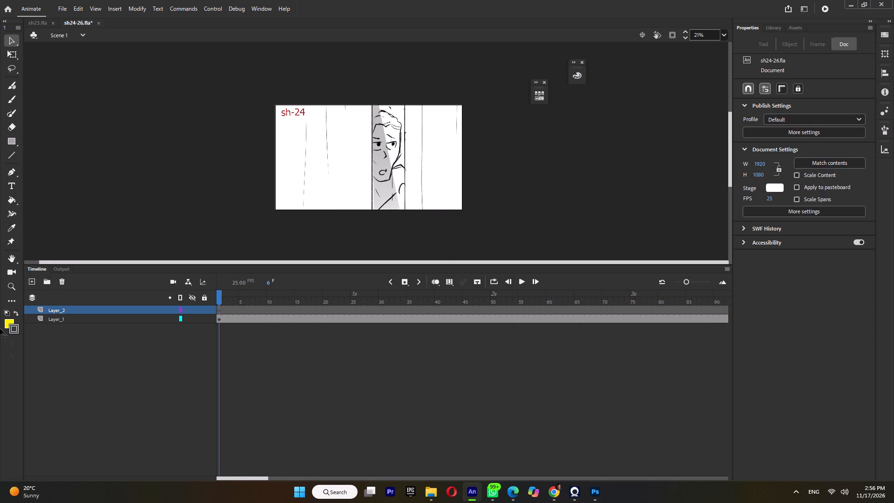
drag(0, 329, 0, 329)
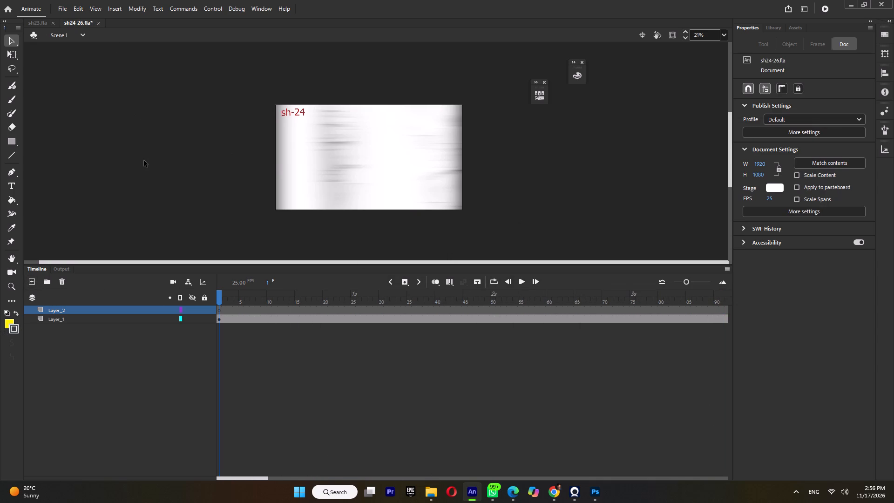
Create a Full HD character animation document for shot 27 with the preset settings.
key(ctrl+n)
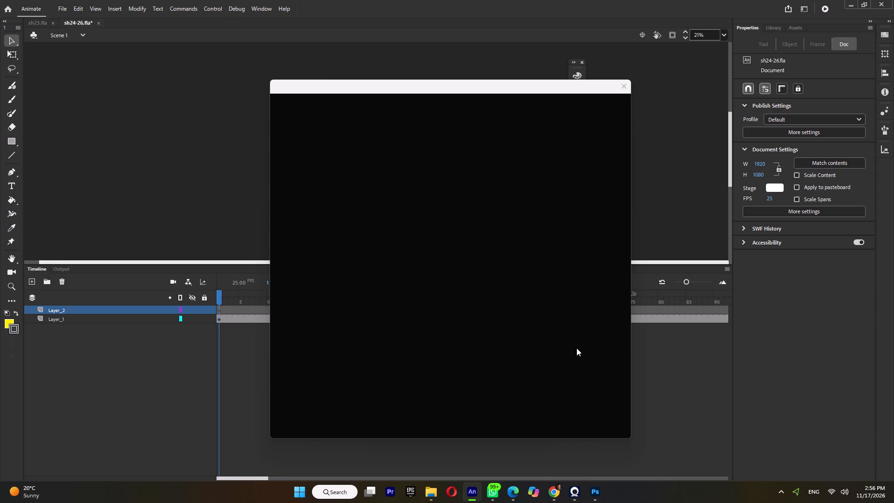
click(587, 348)
click(591, 340)
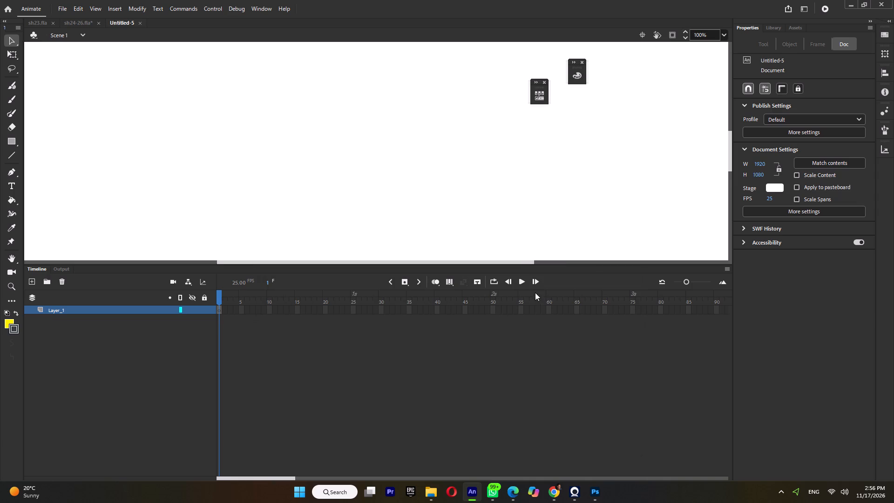
Import sh27.mp4 from the cutscenes folder as H.264 video embedded in the timeline of the new document.
ctrl+scroll(431, 132, down, 8)
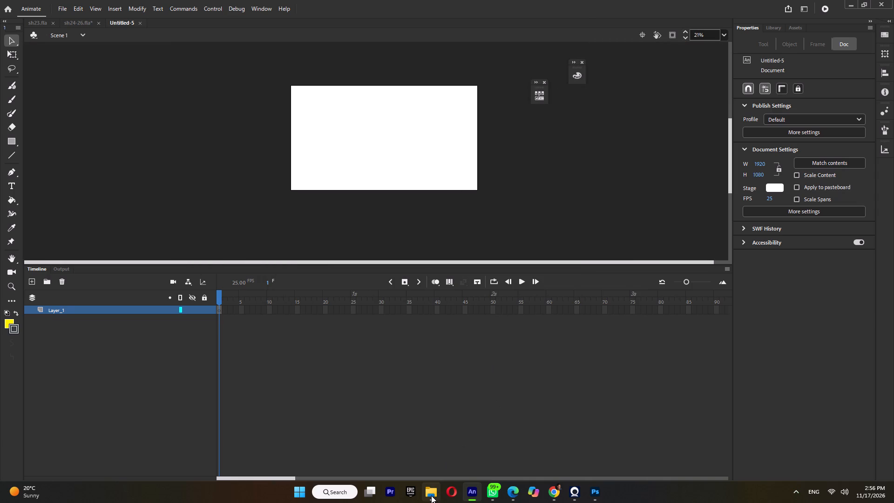
click(431, 496)
click(569, 220)
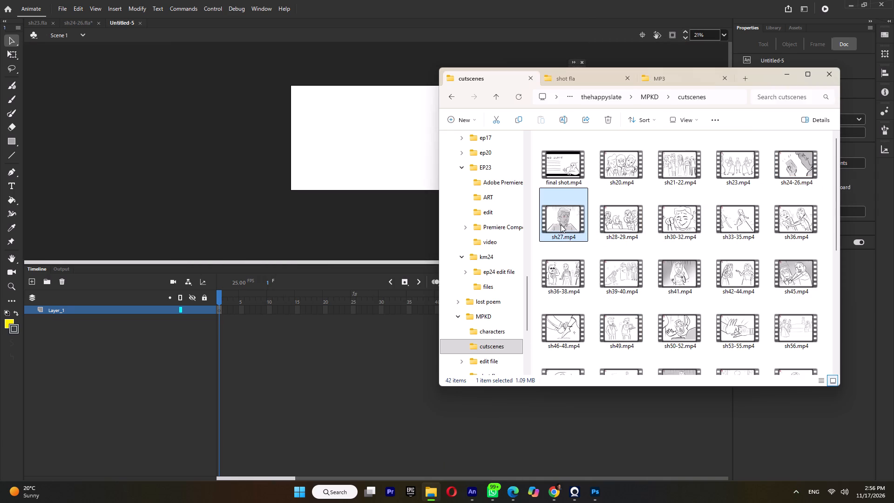
drag(561, 224, 363, 145)
click(341, 217)
triple_click(544, 374)
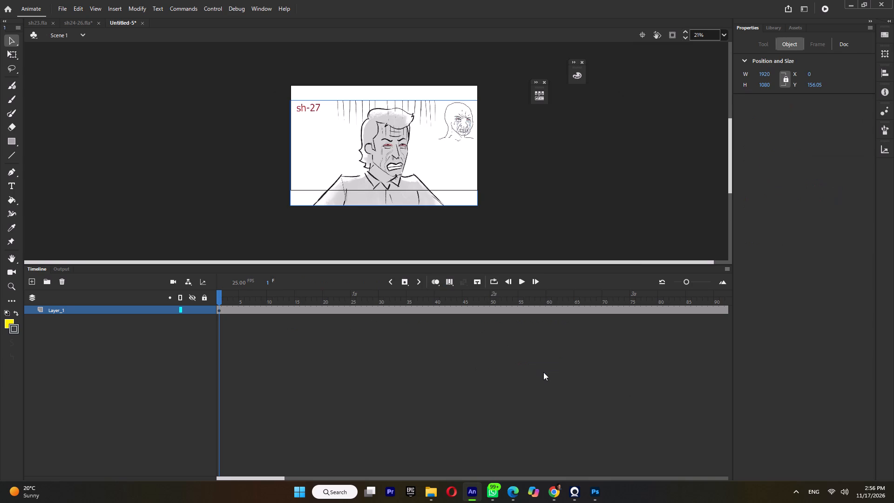
Save the document as sh27.
key(ctrl+s)
text(sh27)
key(Return)
Move the sh27 video up so it lines up with the stage, and save the document.
drag(416, 161, 416, 144)
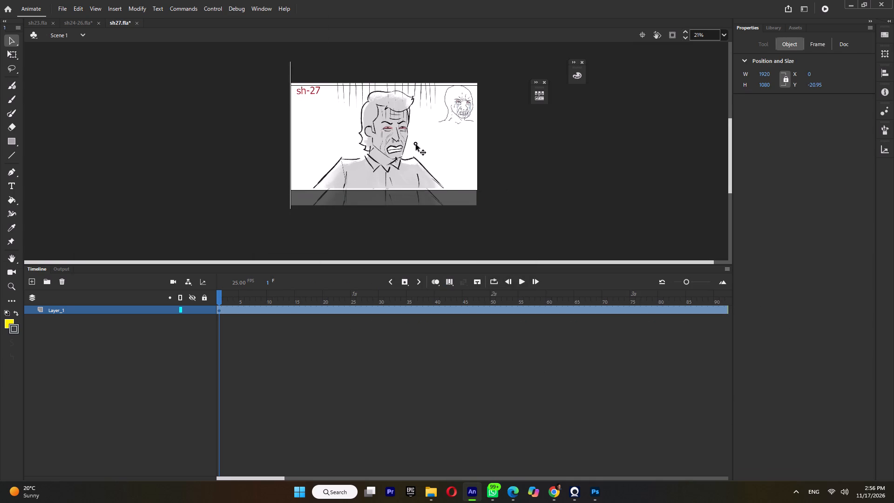
drag(416, 144, 416, 146)
click(259, 165)
key(ctrl+s)
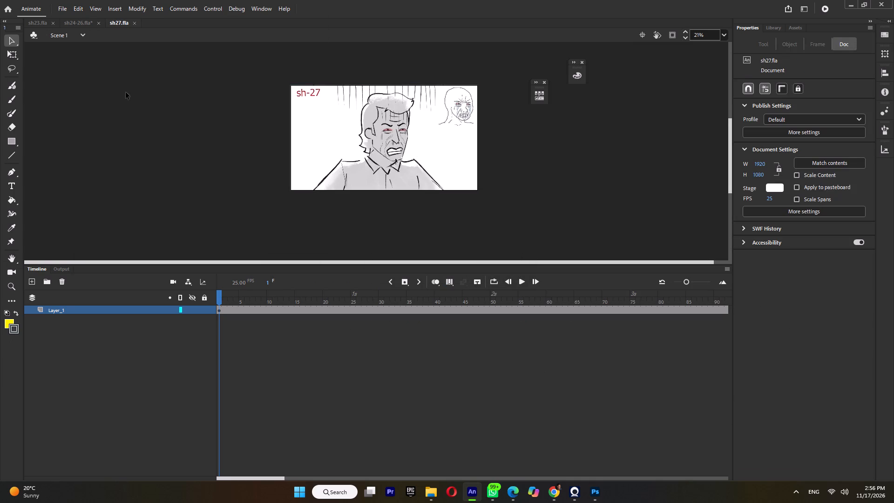
Create a new 1920 × 1080, 25 fps document for shots 28-29 with the preset settings.
key(ctrl+m)
key(ctrl+n)
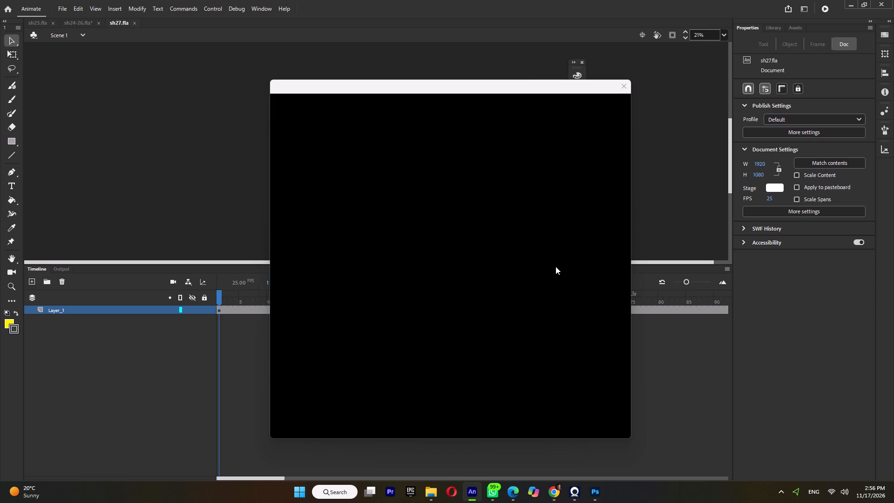
click(596, 338)
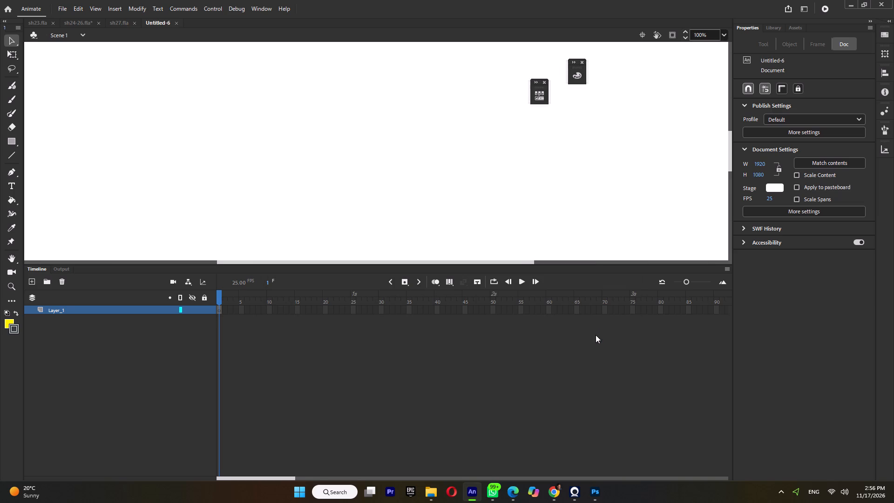
Import sh28-29.mp4 from the cutscenes folder as H.264 video embedded in the timeline of the new document.
ctrl+scroll(398, 149, down, 6)
click(428, 489)
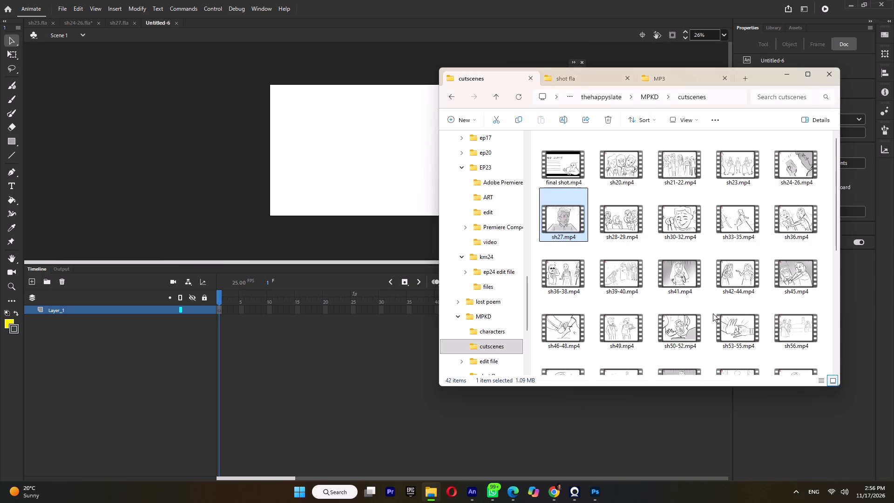
click(616, 219)
drag(621, 226, 411, 191)
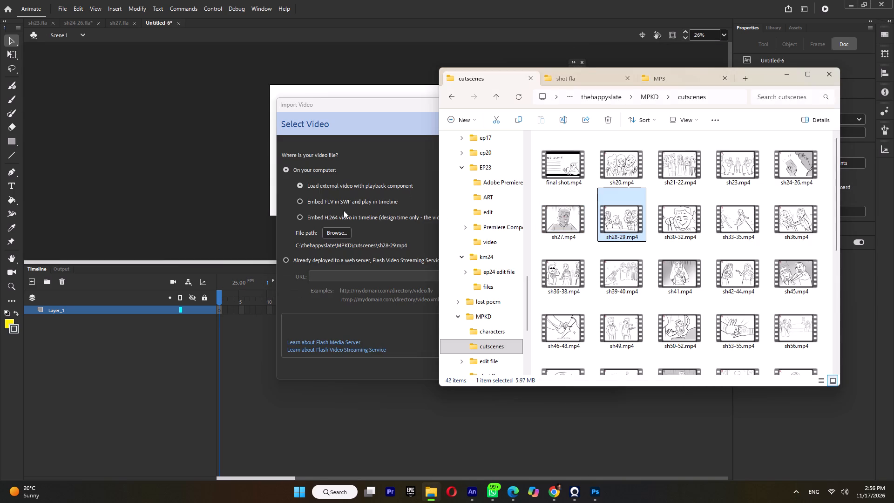
click(338, 216)
triple_click(542, 369)
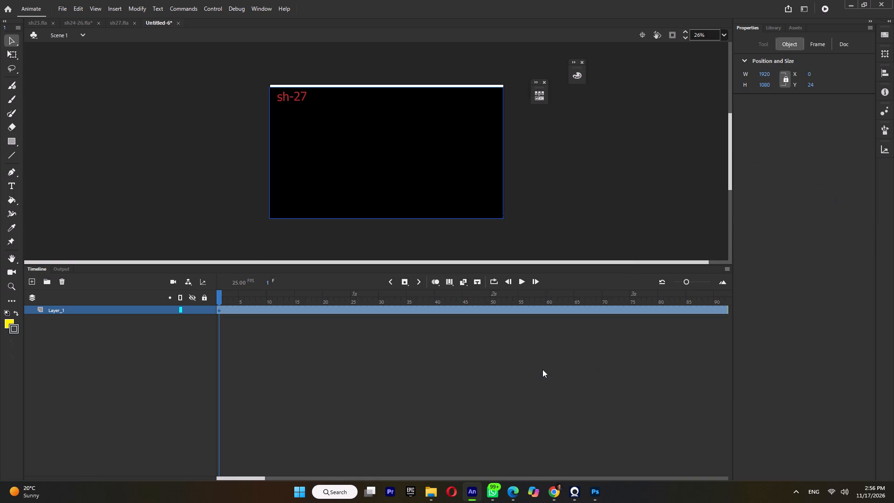
Align the imported video with the stage at X 0, Y 0 and add a new layer above it.
drag(403, 199, 403, 195)
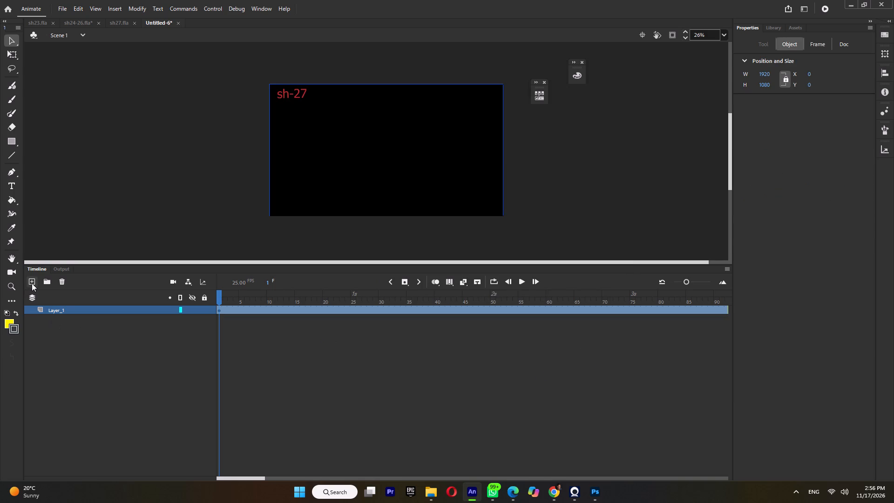
click(32, 283)
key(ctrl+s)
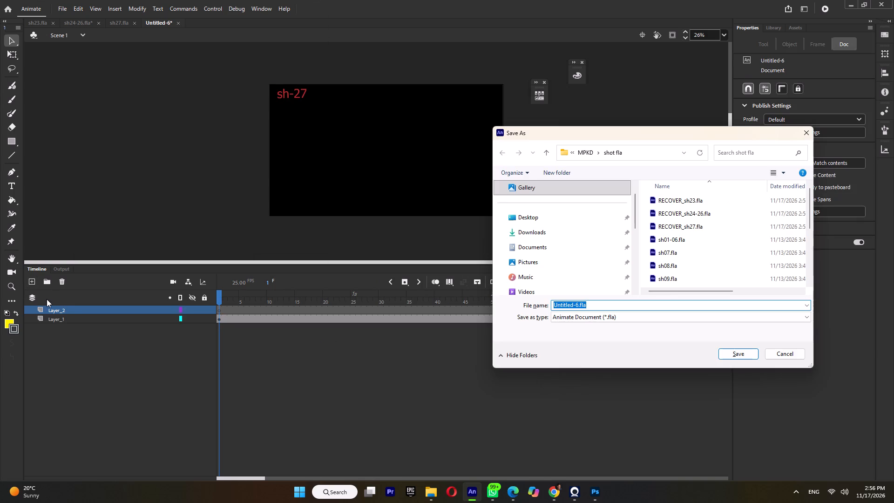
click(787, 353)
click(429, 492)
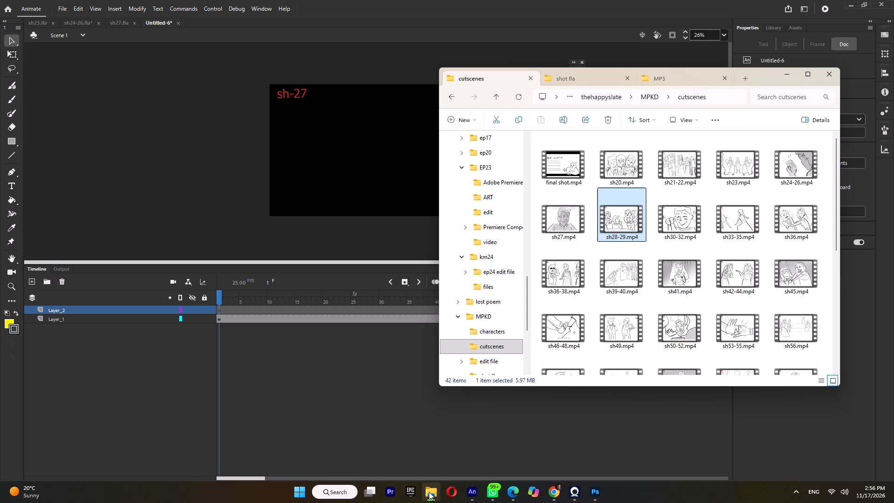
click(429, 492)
Move the playhead to frame 10 to check the shot label, and save the document as sh28-29 in the shot fla folder.
drag(236, 299, 270, 306)
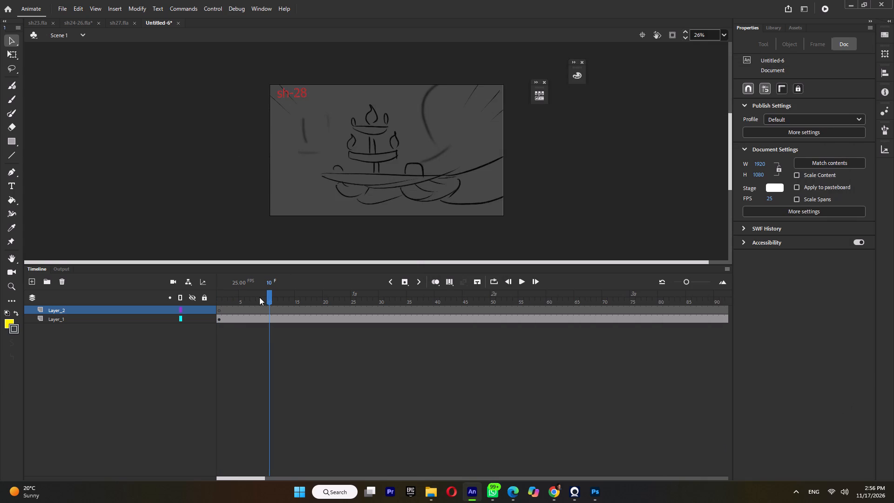
key(ctrl+s)
text(sh)
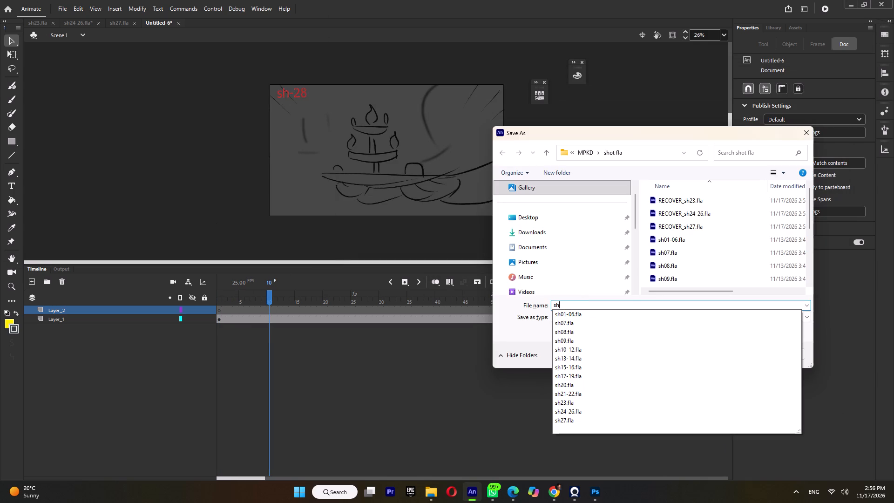
text(28-29)
key(Return)
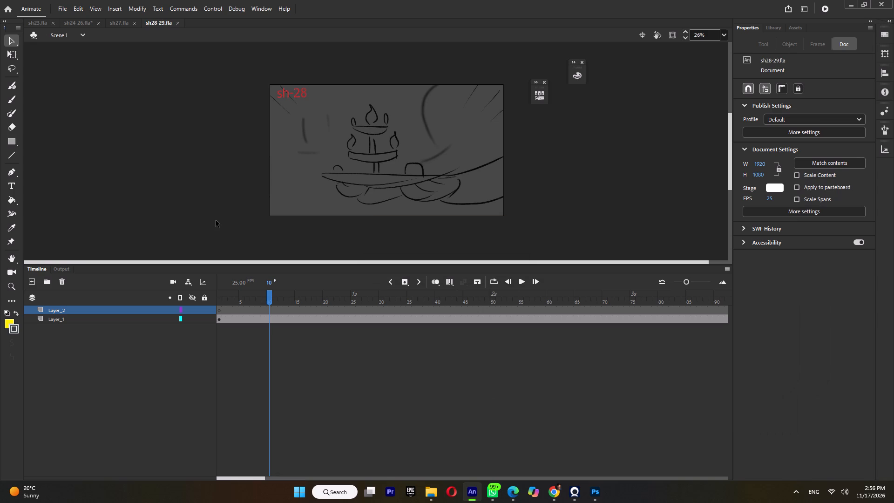
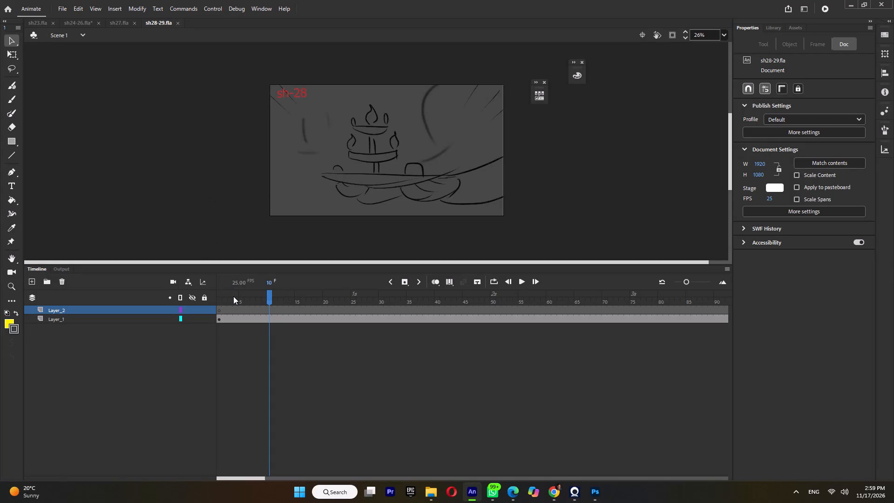
Create a new 1920 × 1080, 25 fps ActionScript 3.0 document for shots 30-32 with the Full HD preset.
key(ctrl+n)
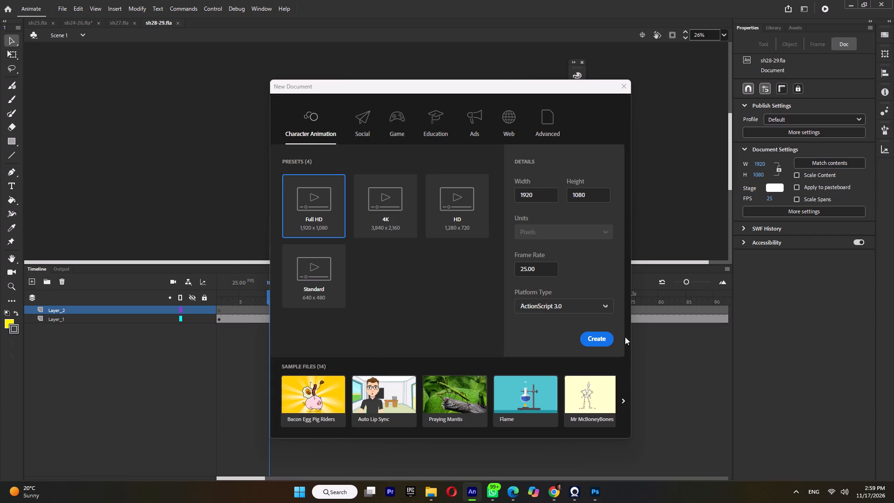
click(599, 341)
ctrl+scroll(429, 149, down, 5)
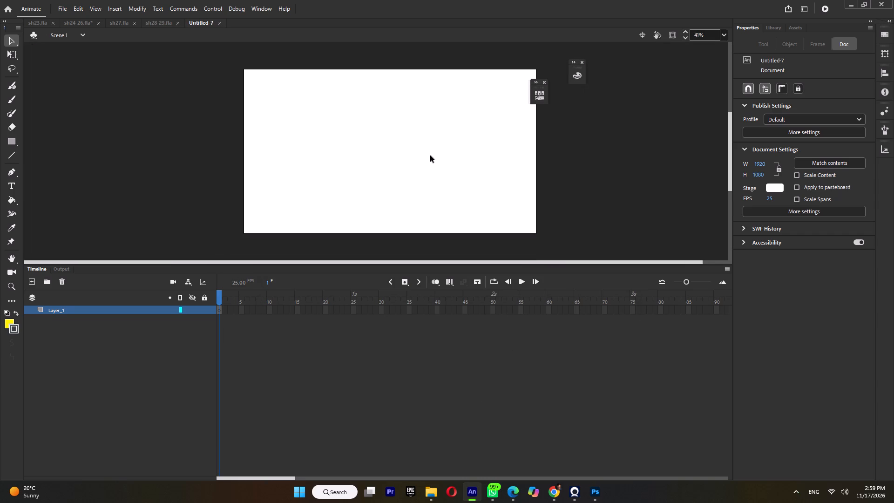
Import sh30-32.mp4 from the cutscenes folder as H.264 video embedded in the timeline of the new document.
click(435, 490)
click(670, 219)
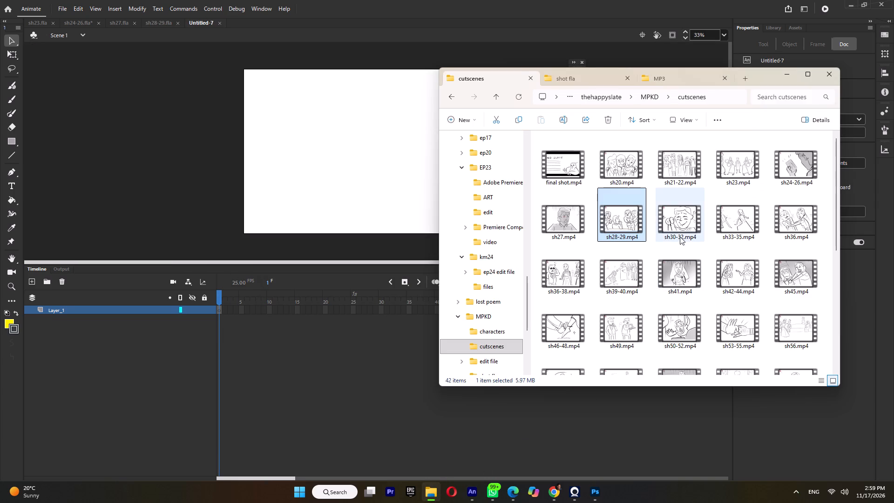
drag(679, 229, 373, 190)
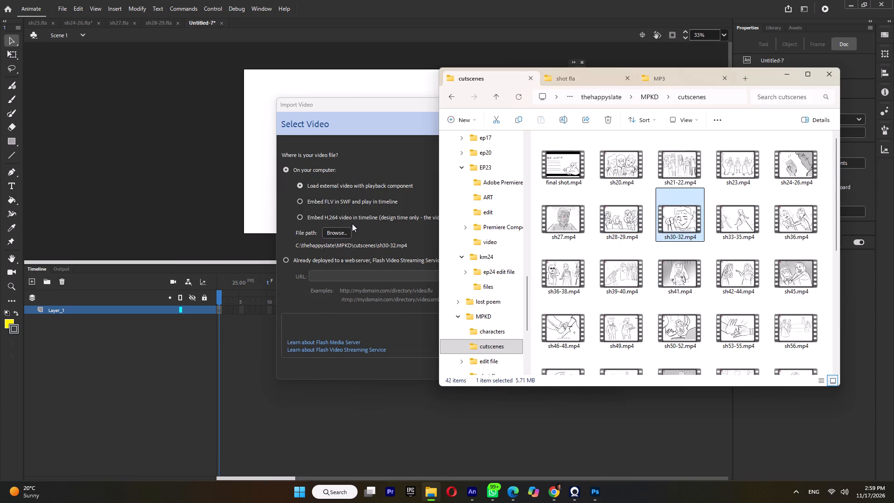
click(352, 218)
triple_click(547, 369)
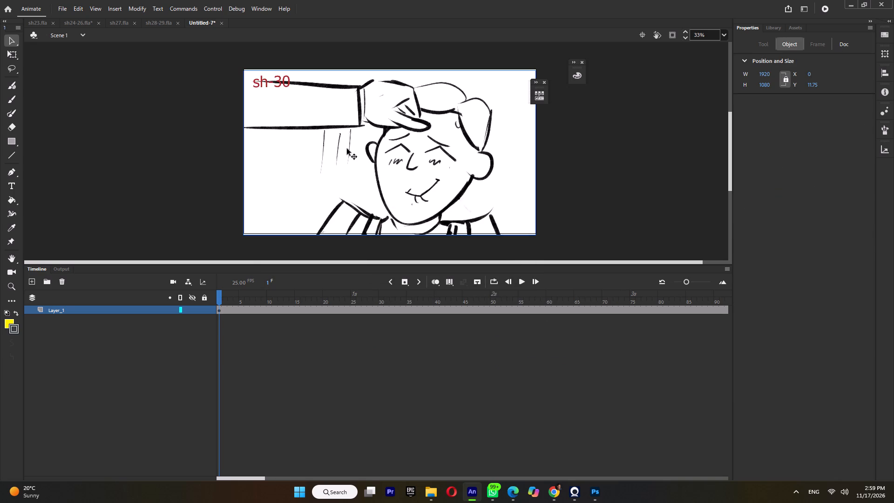
Align the imported video with the stage at X 0, Y 0 and save the document as sh30-32 in the shot fla folder.
click(372, 172)
key(ctrl+s)
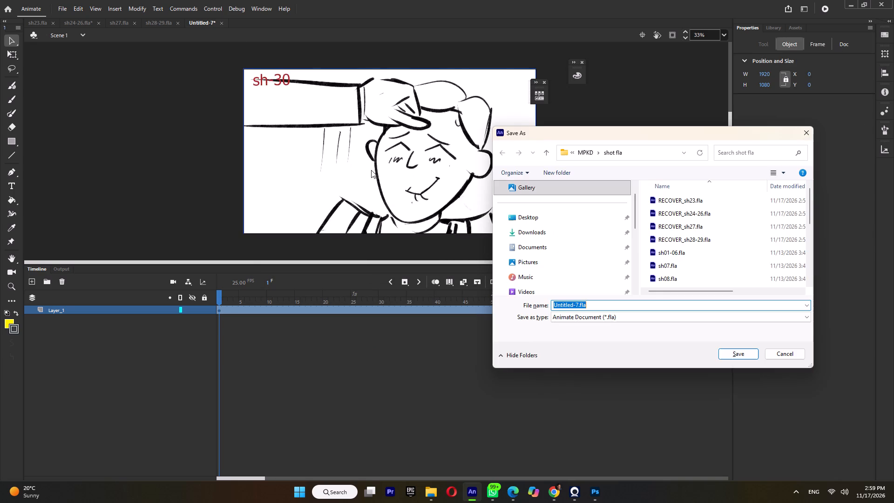
text(sh30-32)
key(Return)
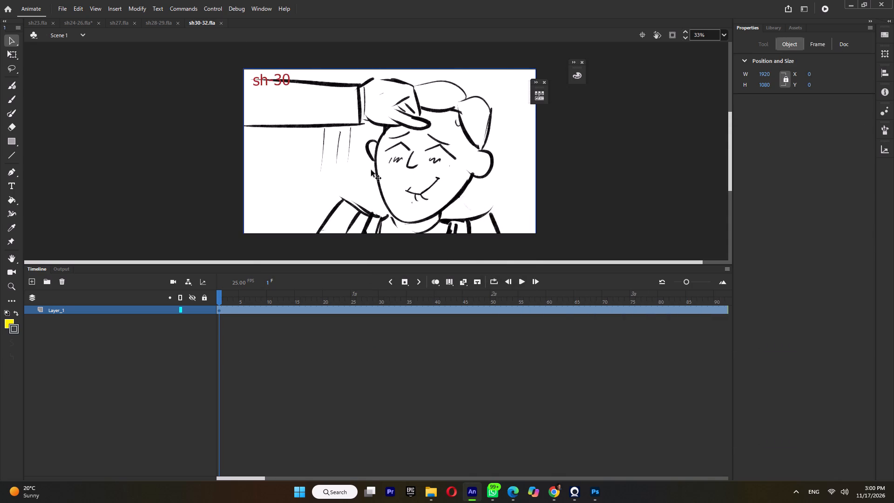
Create another new 1920 × 1080, 25 fps document with the Full HD preset and fit its stage in view.
key(ctrl+n)
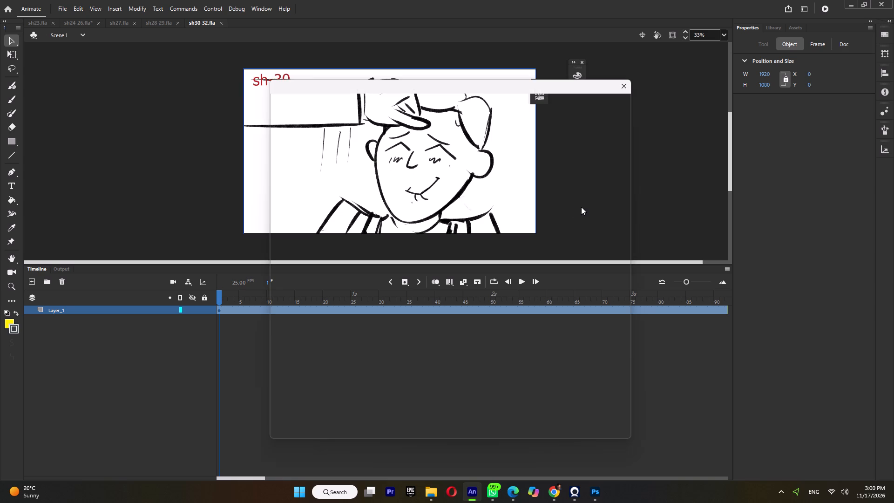
click(594, 344)
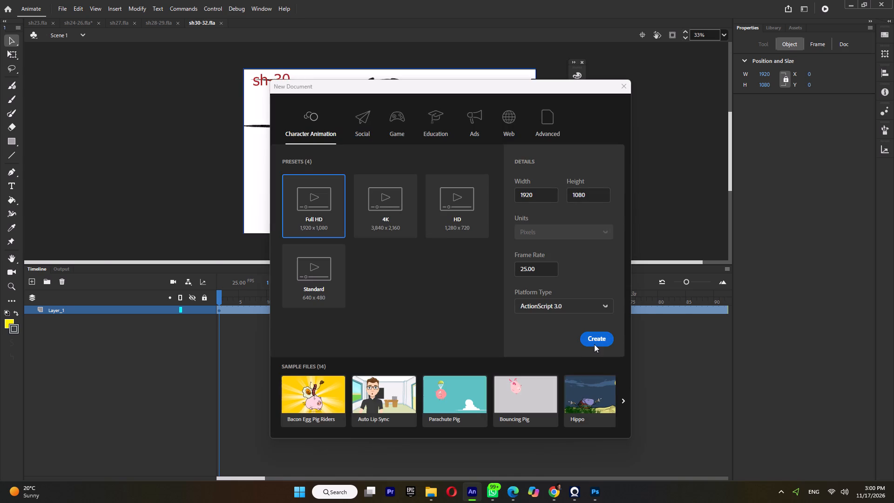
ctrl+scroll(441, 171, down, 6)
click(441, 171)
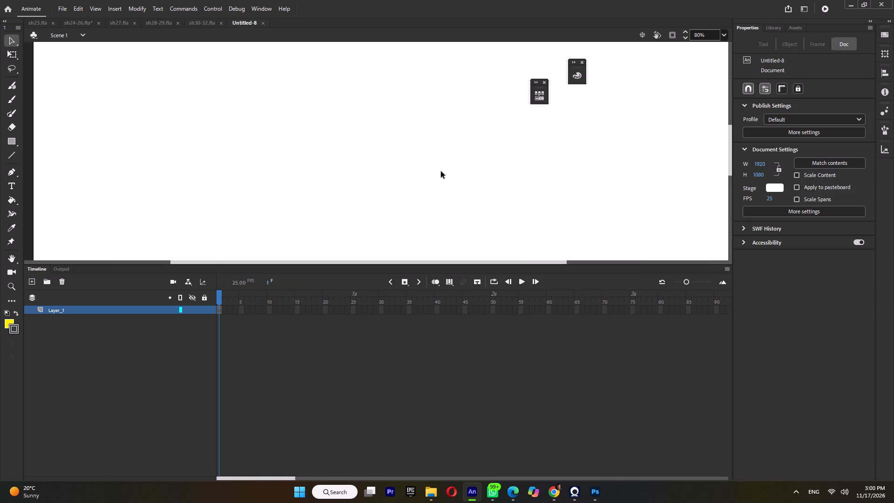
ctrl+scroll(441, 171, down, 7)
ctrl+scroll(424, 197, up, 3)
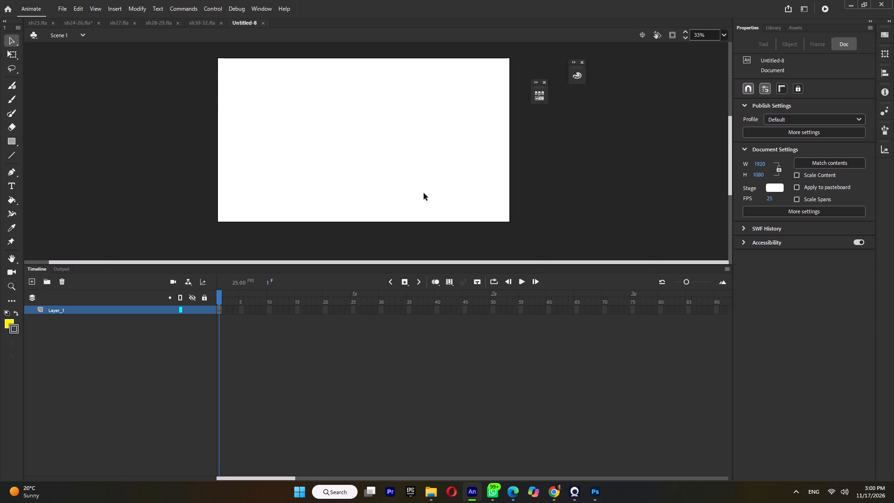
Create one more blank 1920 × 1080, 25 fps document with the same Full HD preset settings.
key(ctrl+n)
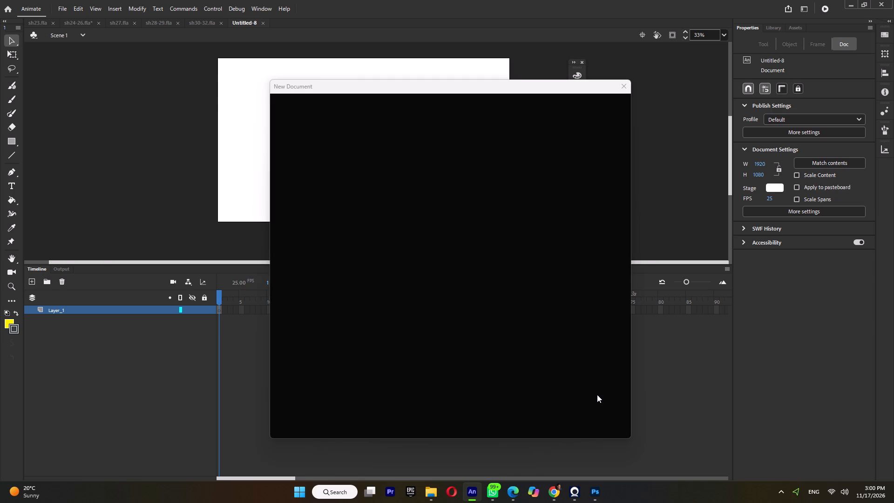
click(597, 337)
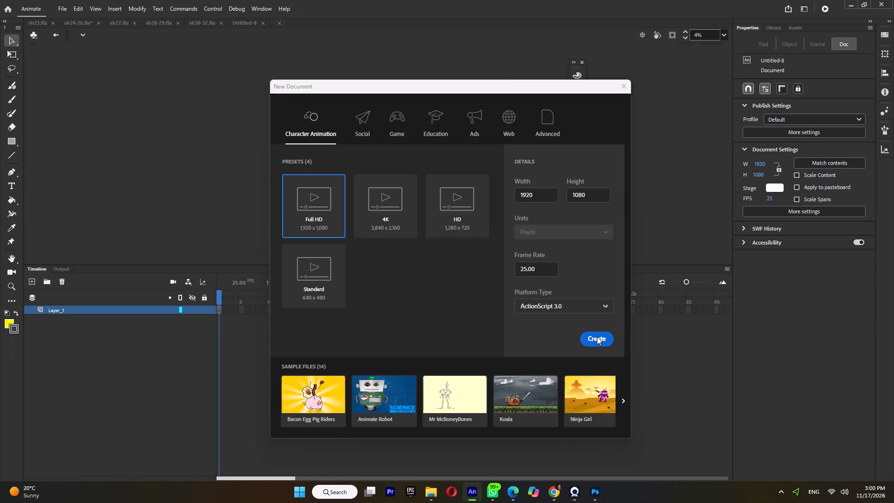
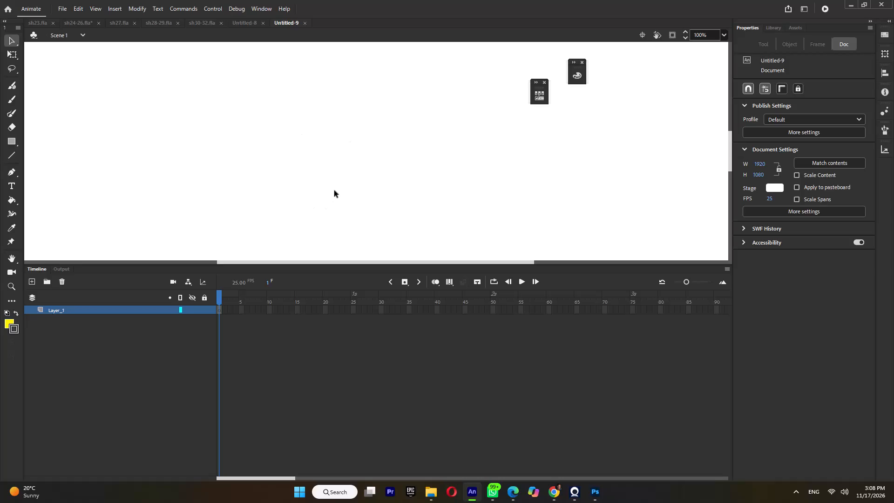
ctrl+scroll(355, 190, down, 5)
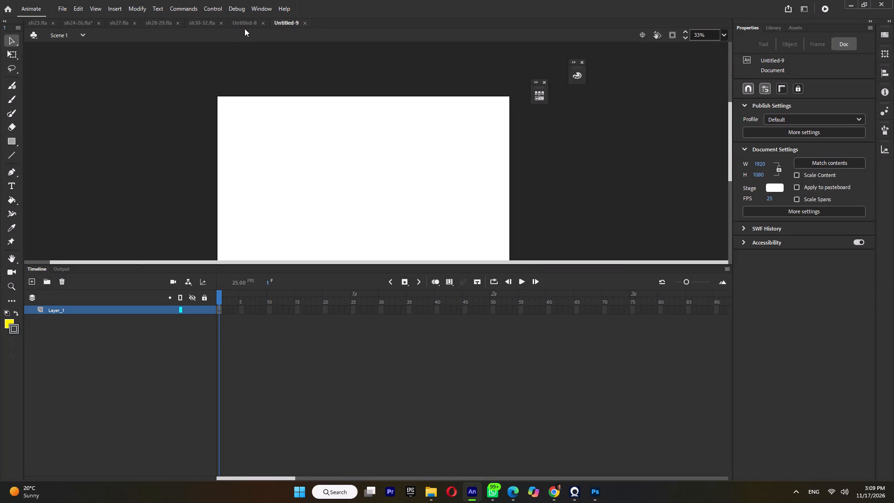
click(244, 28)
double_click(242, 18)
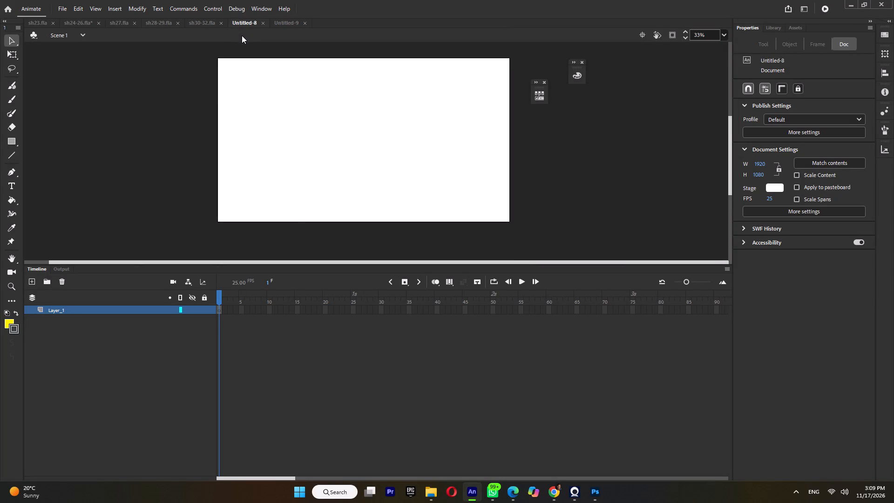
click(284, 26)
Create three more blank 1920 × 1080, 25 fps ActionScript 3.0 documents with the Full HD preset, fitting each stage in view.
key(ctrl+n)
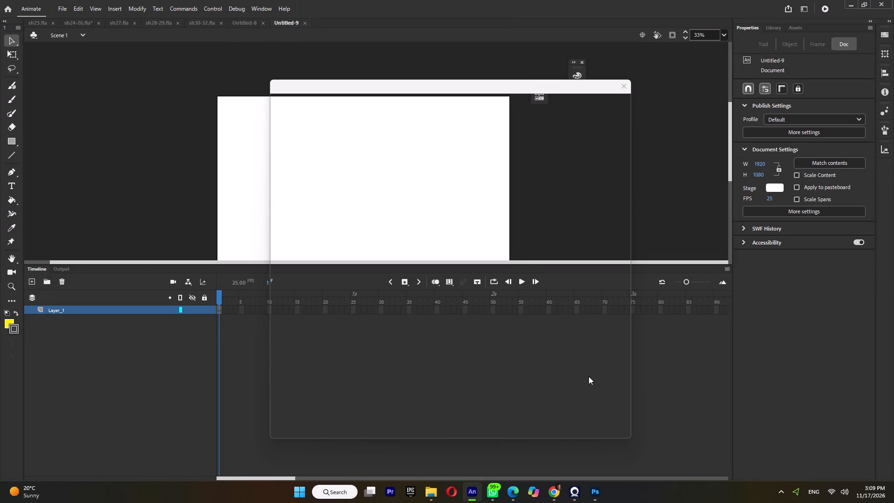
click(595, 341)
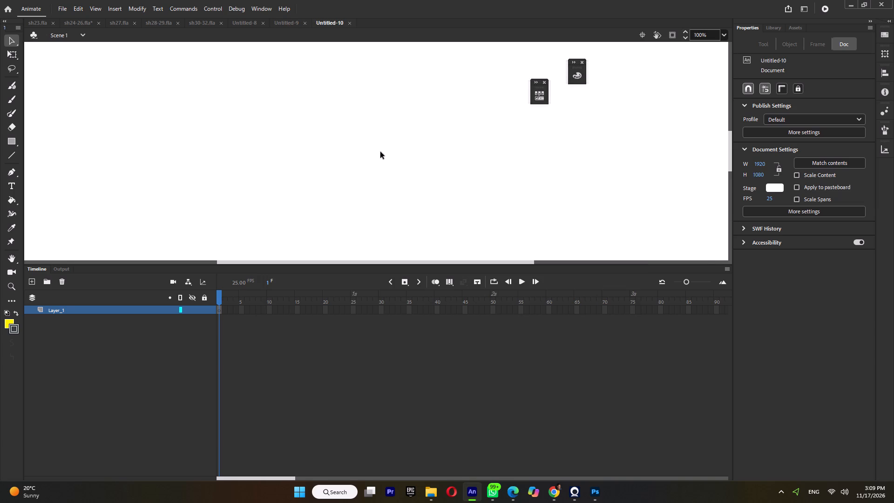
ctrl+scroll(396, 166, down, 7)
key(ctrl+n)
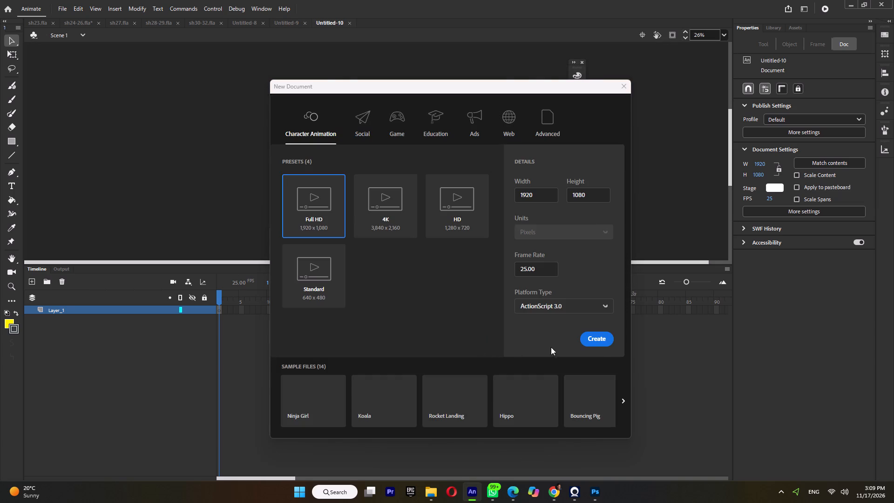
click(598, 341)
ctrl+scroll(471, 212, down, 4)
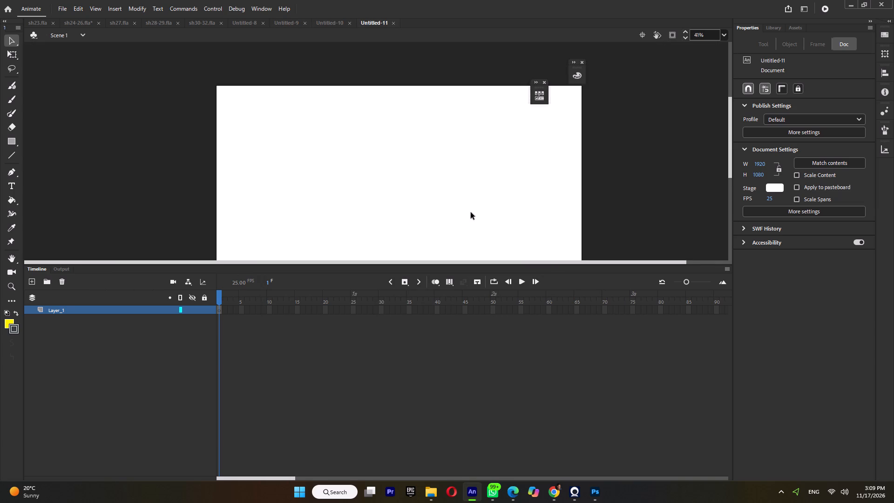
ctrl+scroll(471, 213, down, 5)
ctrl+scroll(422, 236, up, 4)
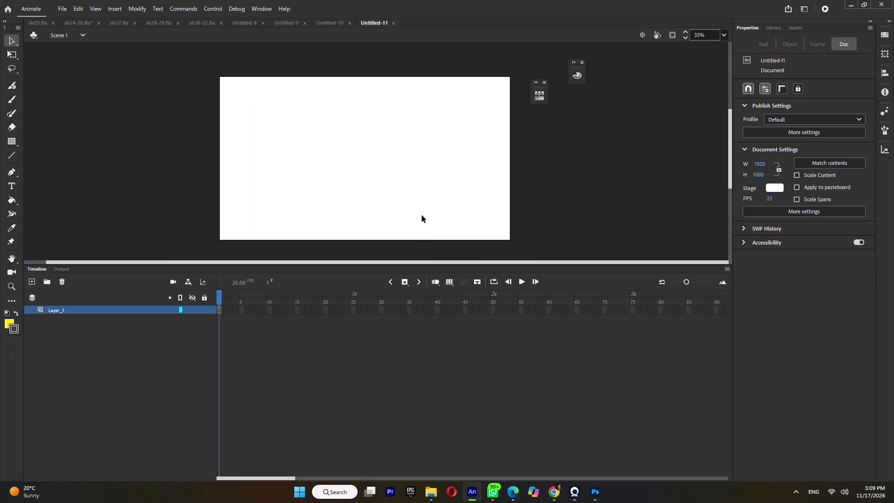
key(ctrl+n)
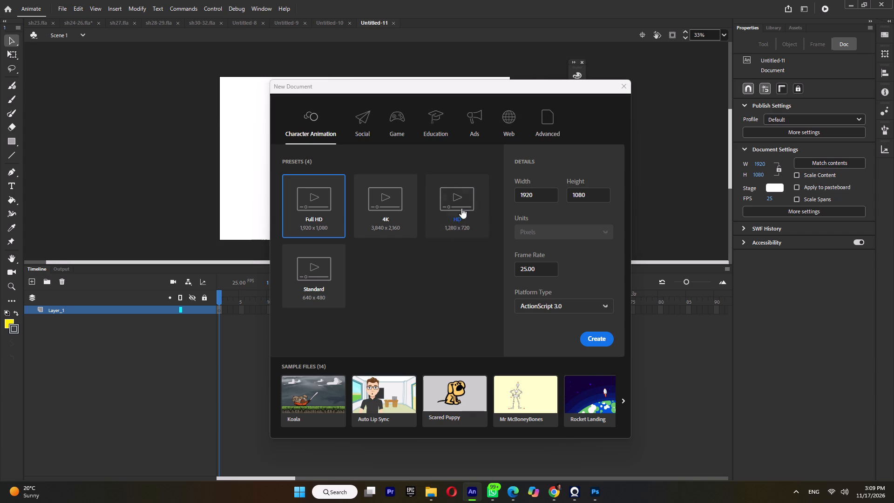
click(591, 340)
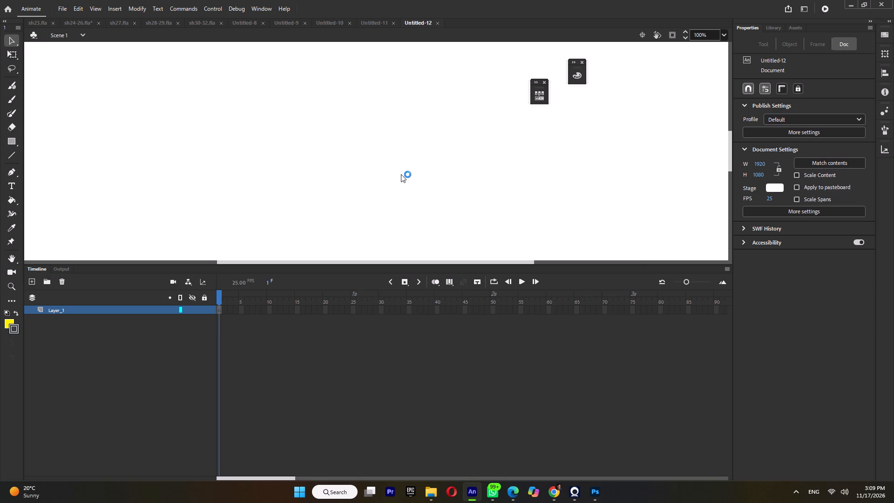
ctrl+scroll(401, 174, down, 8)
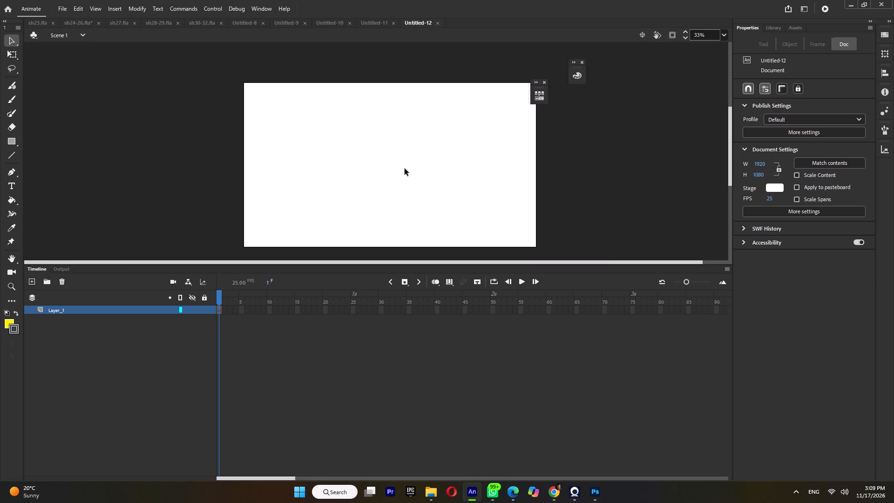
Import sh33-35.mp4 from the cutscenes folder into the newest blank document as H.264 video embedded in the timeline.
click(243, 18)
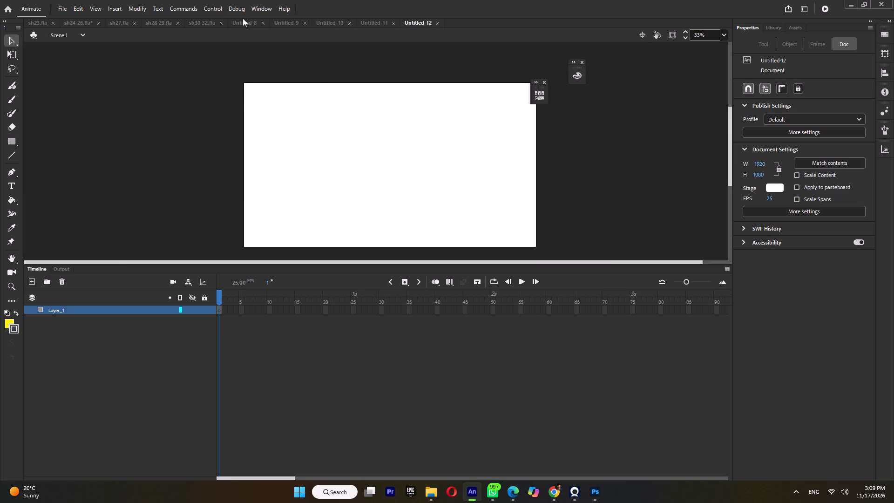
click(243, 19)
click(425, 488)
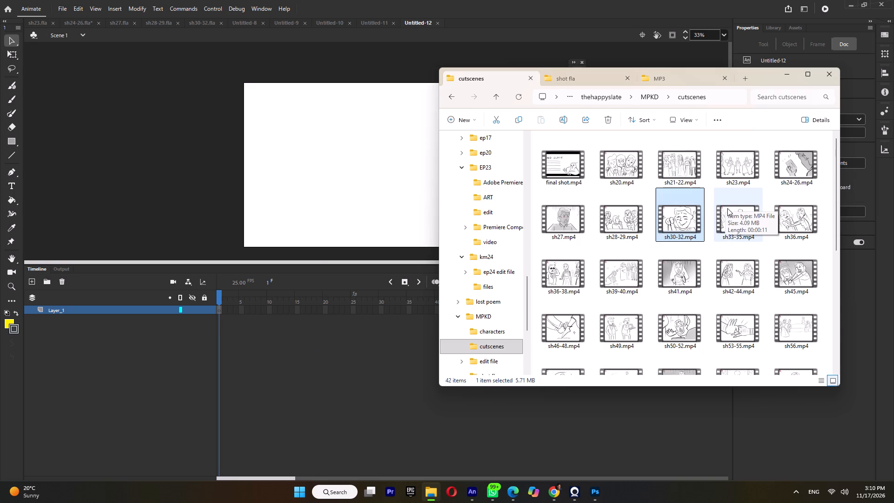
click(736, 217)
drag(738, 225, 356, 191)
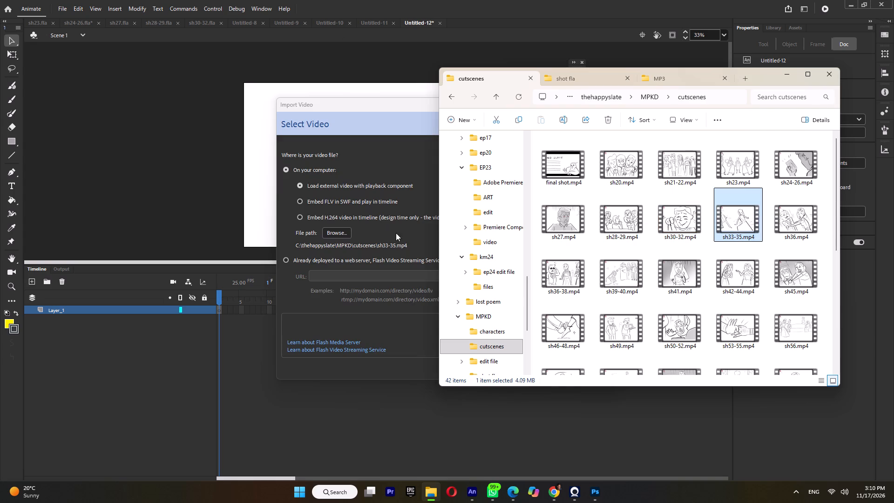
click(365, 216)
double_click(546, 371)
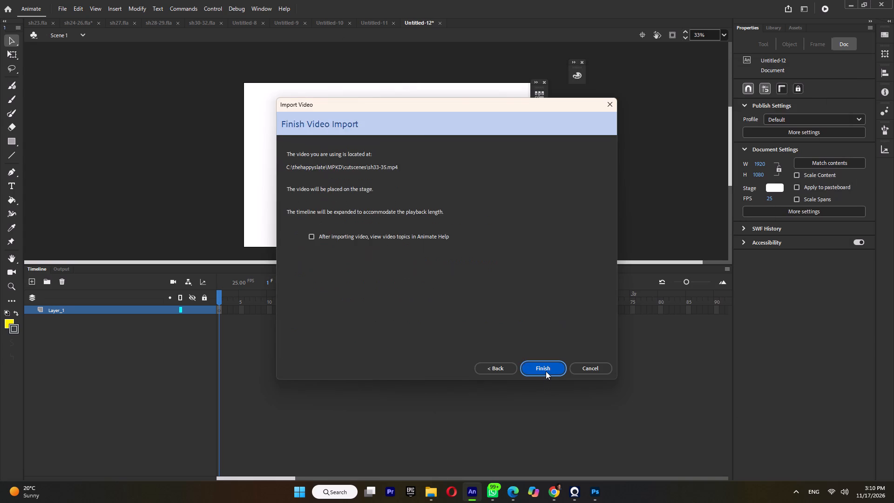
click(546, 371)
Save the document with the sh33-35 video as sh33-35 in the shot fla folder.
key(ctrl+s)
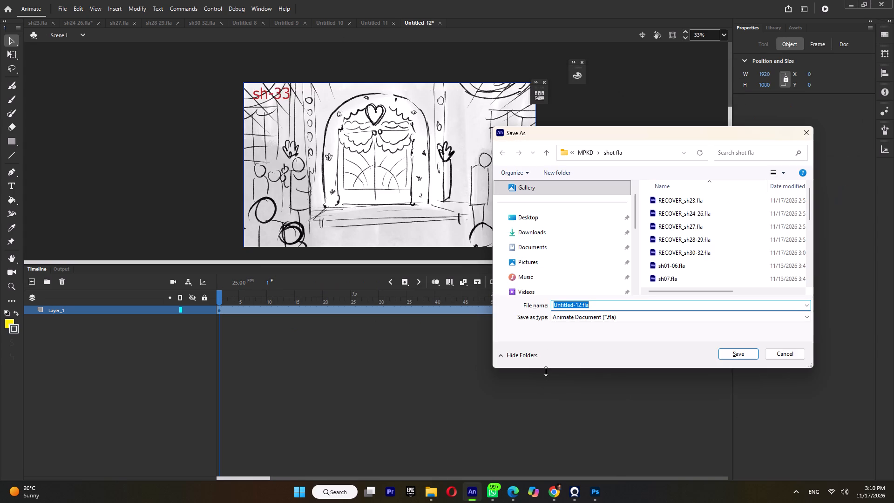
key(s)
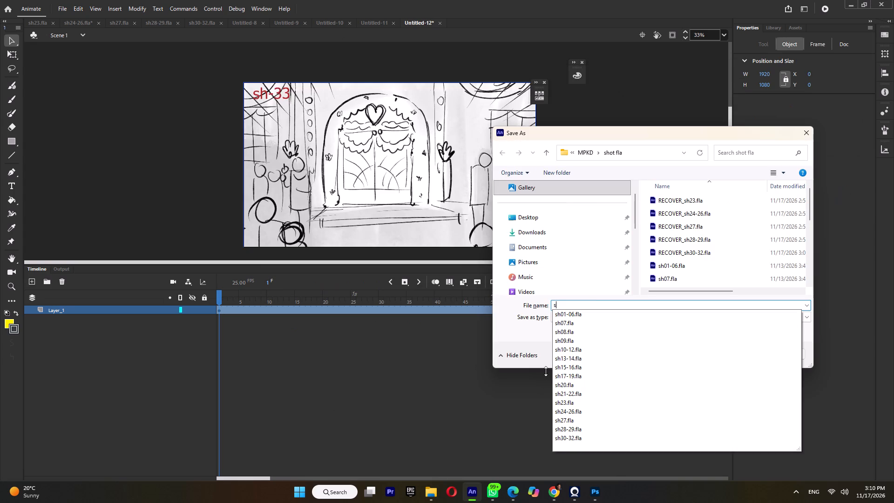
text(h33-35)
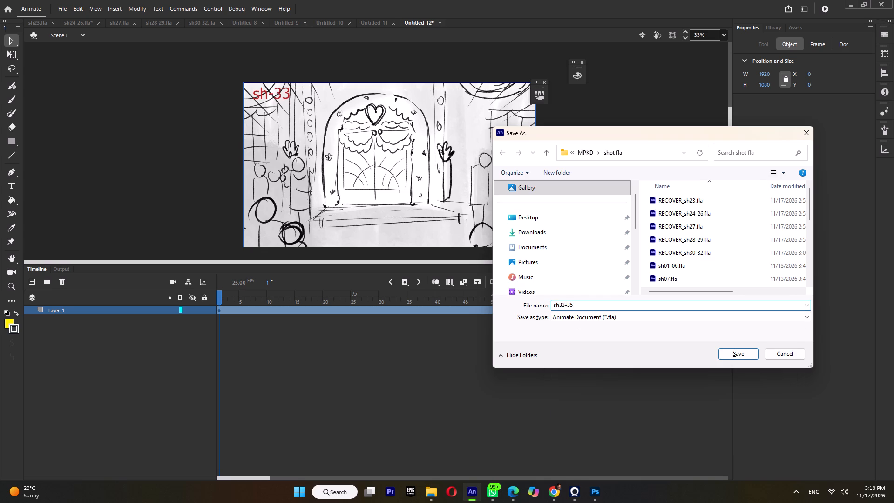
key(Return)
Reorder the open documents so that sh33-35 sits directly after sh30-32.
click(236, 23)
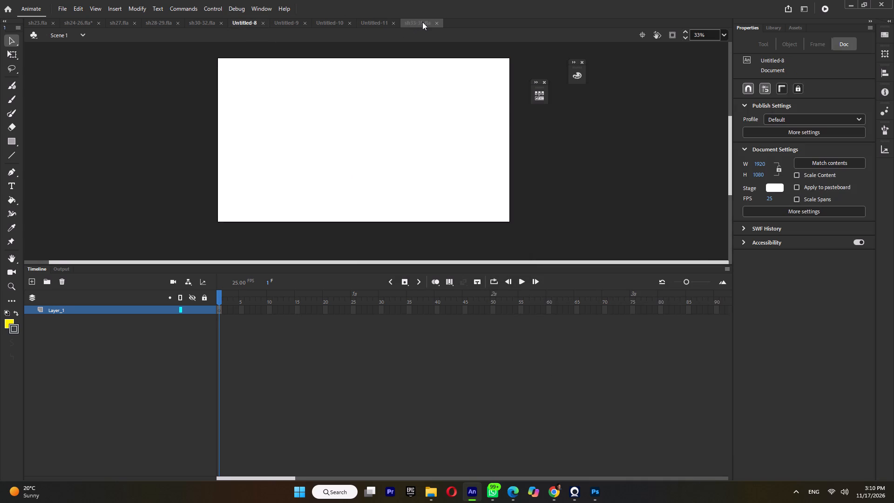
click(422, 21)
drag(420, 23, 248, 21)
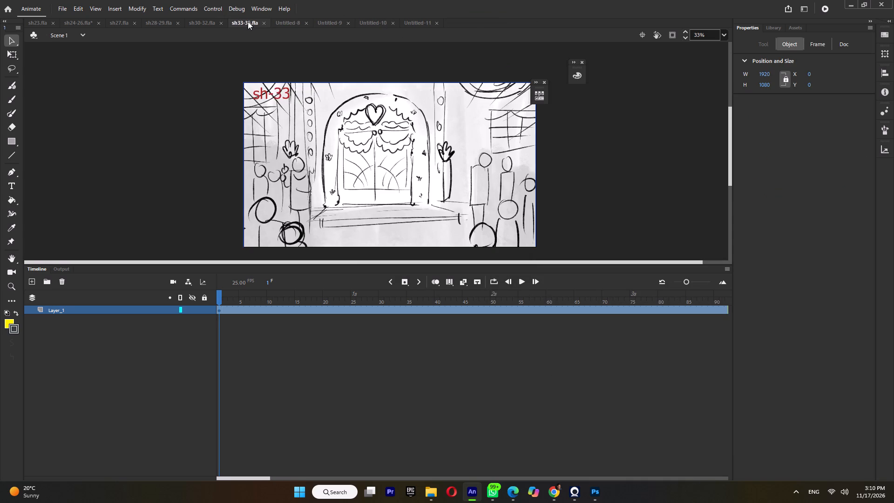
drag(248, 21, 251, 21)
Import sh36.mp4 from the cutscenes folder into the blank Untitled-8 document as H.264 video embedded in the timeline.
click(290, 20)
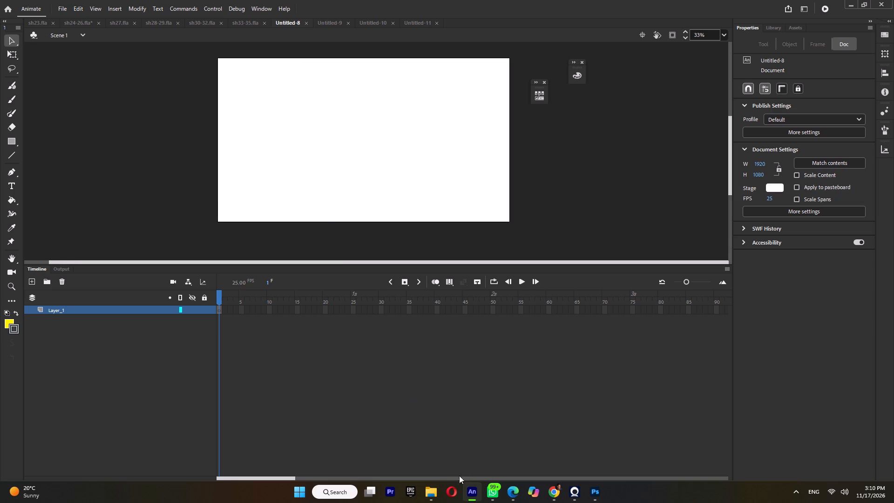
click(433, 490)
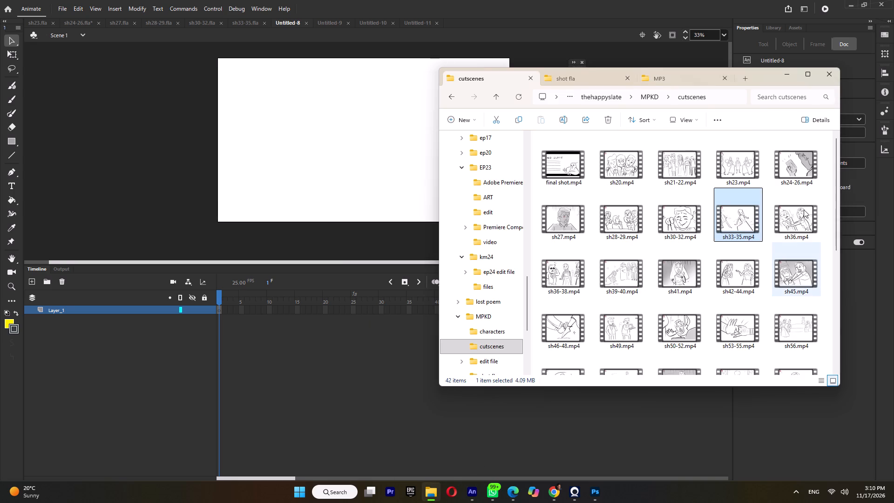
click(802, 211)
drag(790, 240, 329, 191)
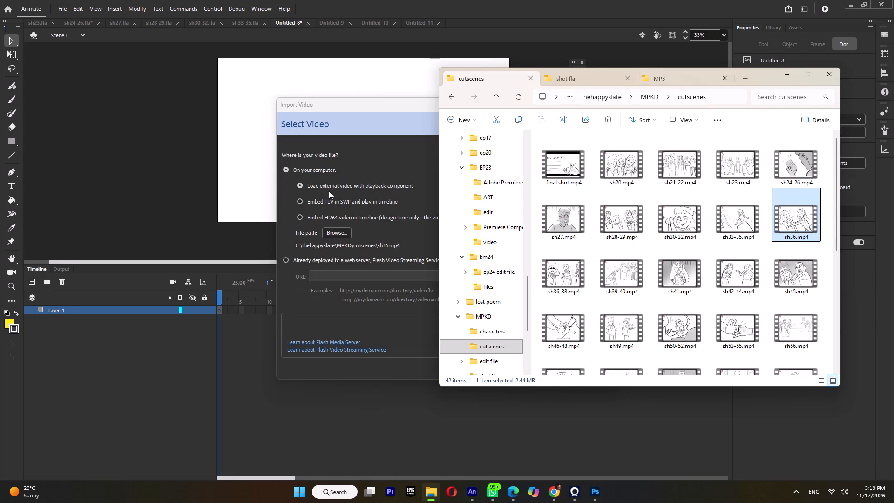
click(343, 212)
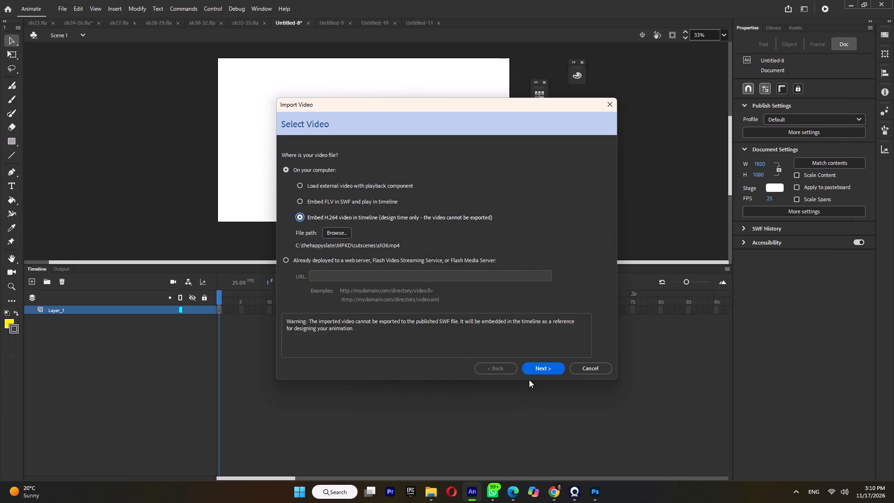
triple_click(537, 367)
Align the imported video with the stage and save the document as sh36 in the shot fla folder.
drag(365, 184, 354, 177)
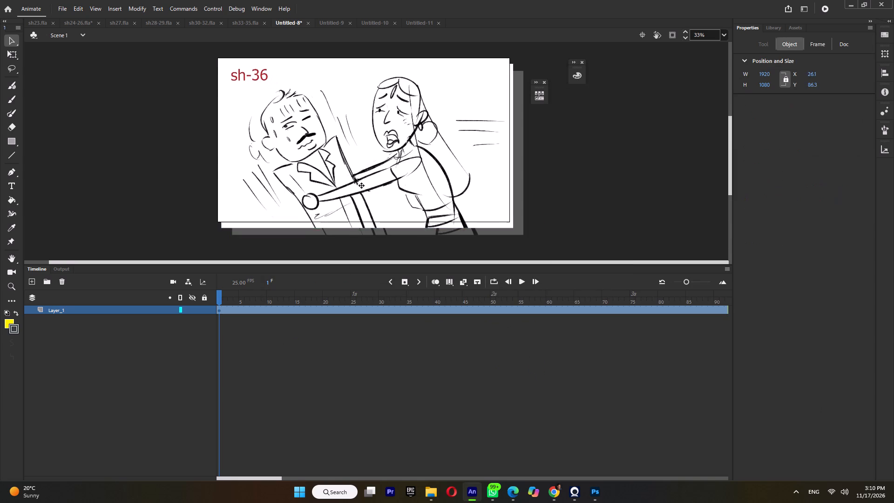
drag(354, 177, 352, 171)
click(548, 189)
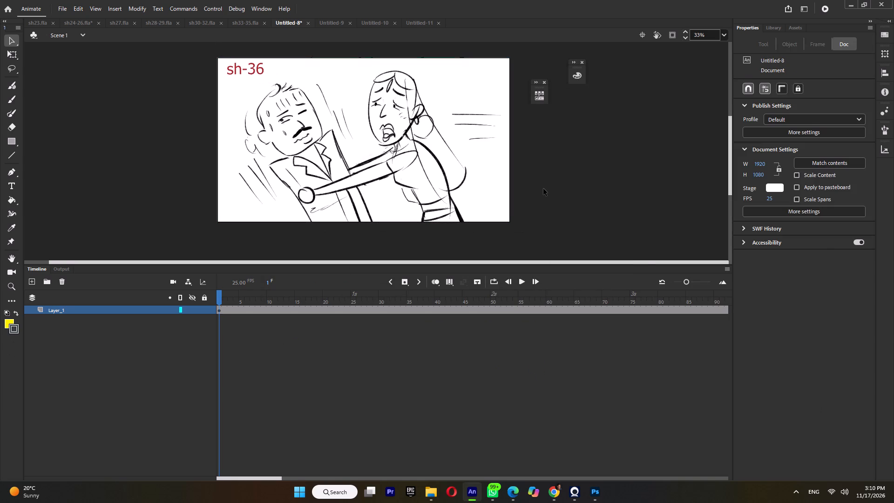
key(ctrl+s)
text(sh)
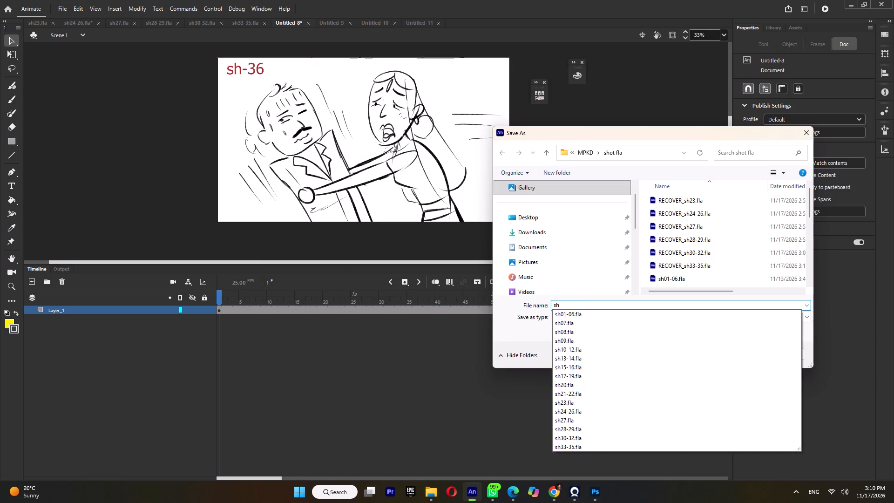
text(36)
key(Return)
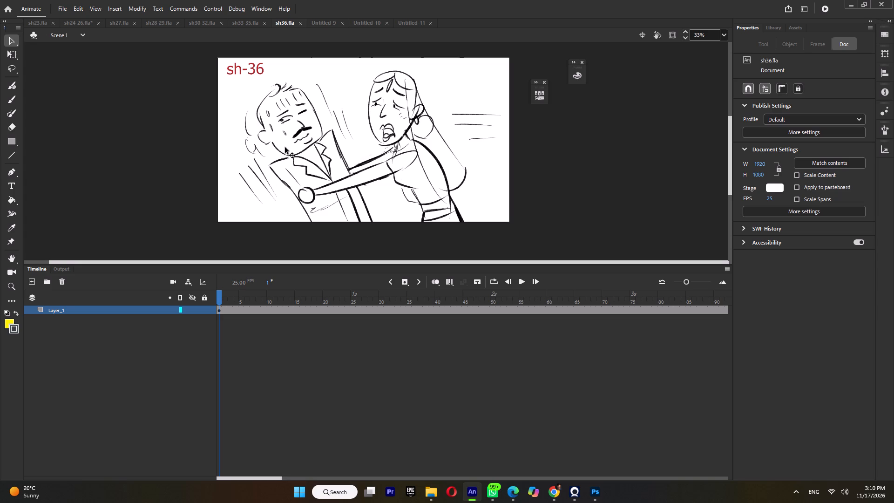
Import sh36-38.mp4 from the cutscenes folder into the blank Untitled-9 document as H.264 video embedded in the timeline.
click(319, 24)
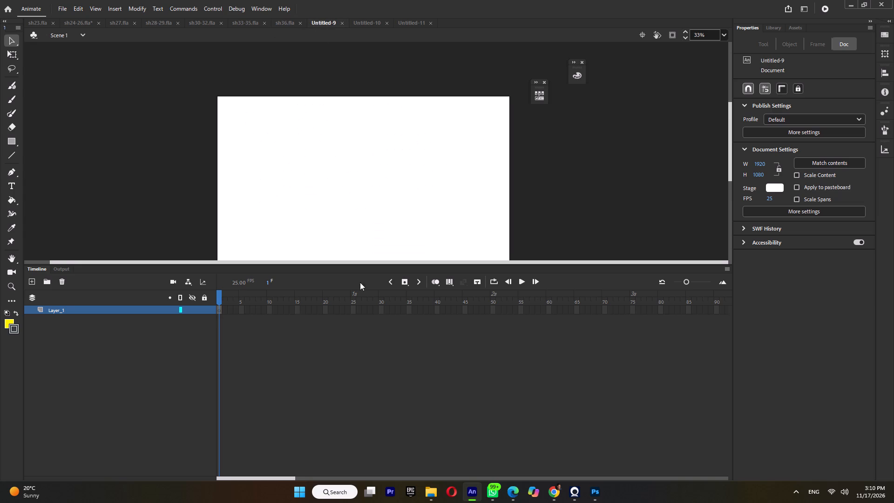
click(429, 487)
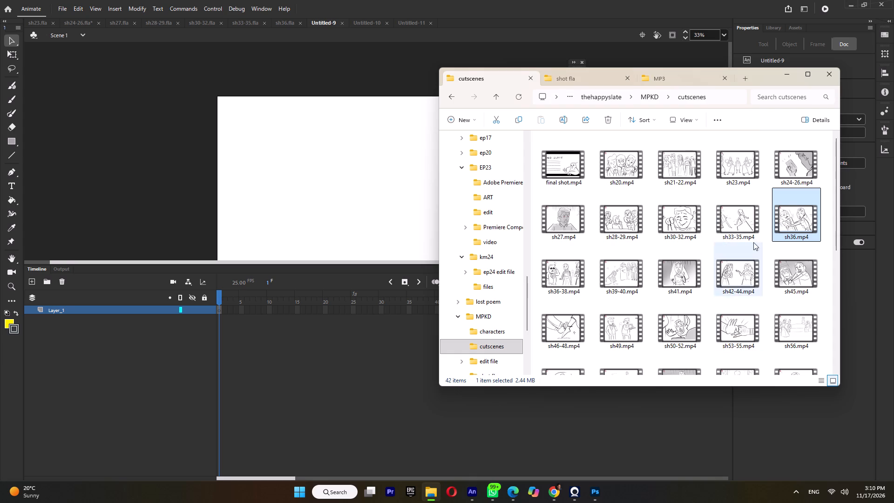
click(551, 272)
drag(563, 281, 358, 194)
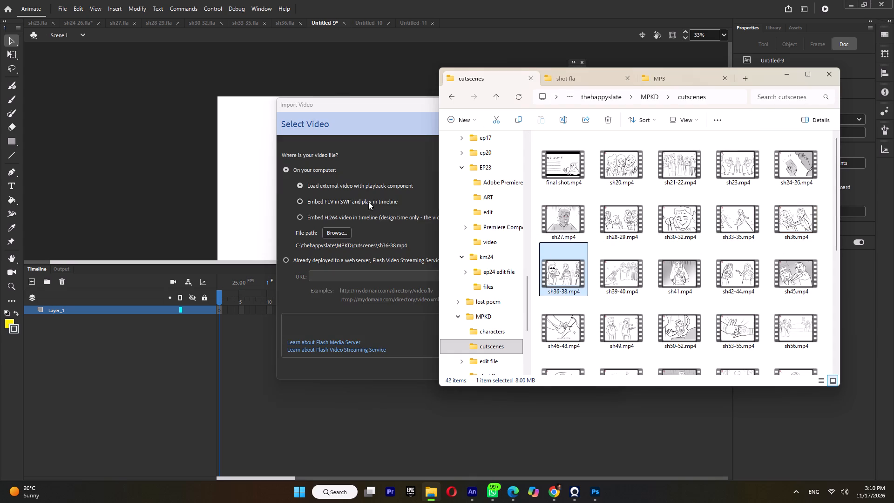
click(350, 211)
click(376, 221)
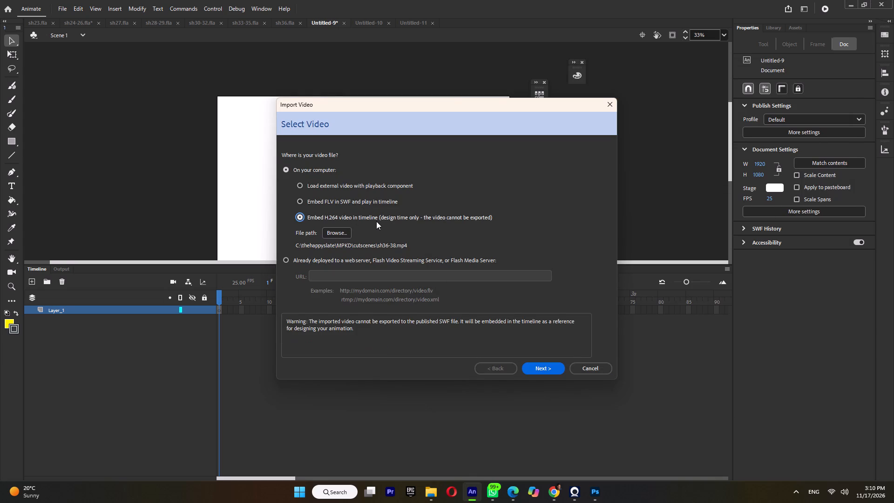
triple_click(539, 364)
Position the imported video over the stage at about X 15, Y 0 and save the document as sh36-38 in the shot fla folder.
drag(375, 182, 350, 179)
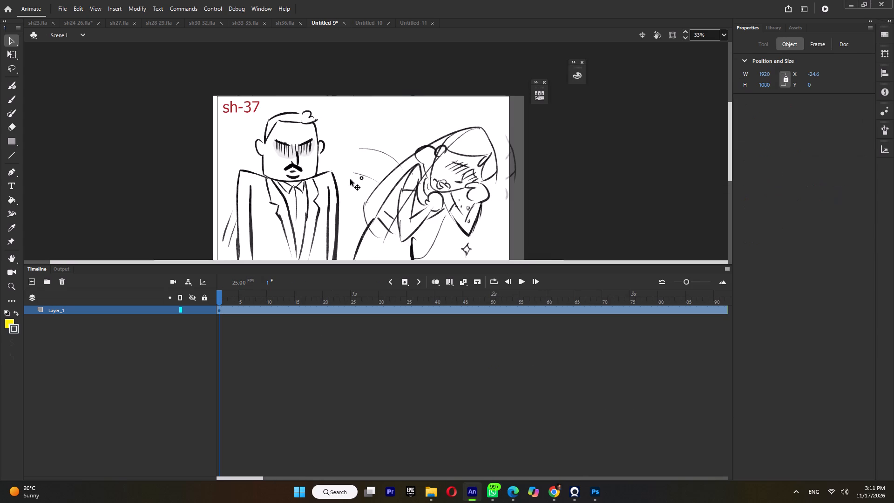
drag(350, 179, 363, 179)
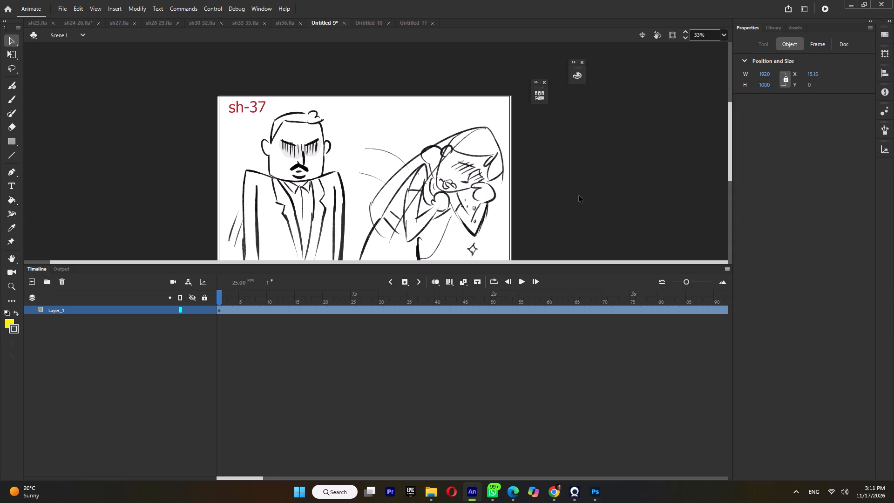
click(579, 196)
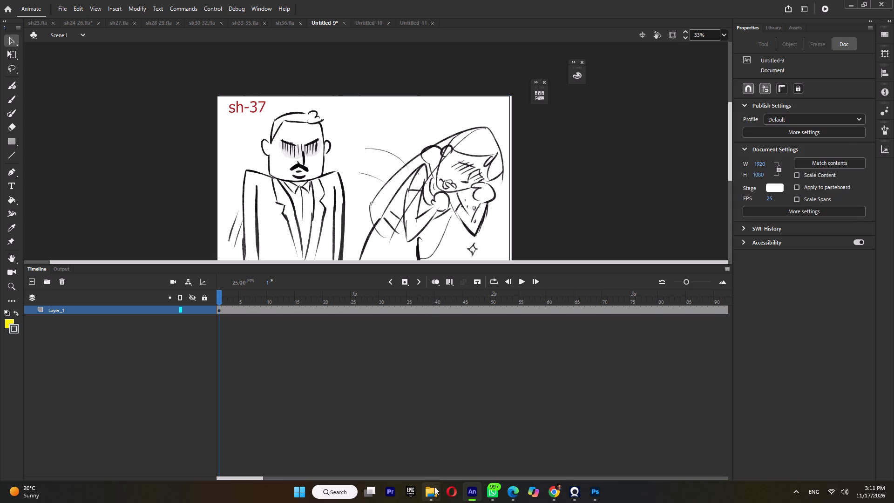
click(434, 489)
click(434, 489)
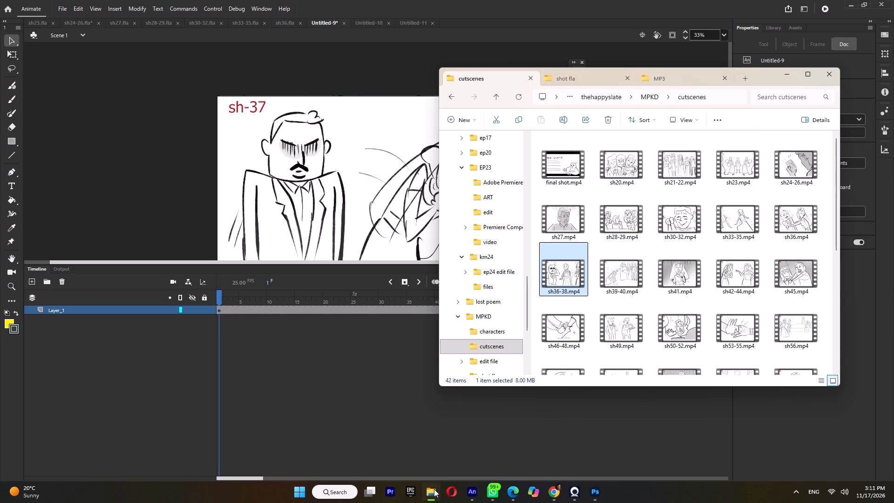
key(ctrl+s)
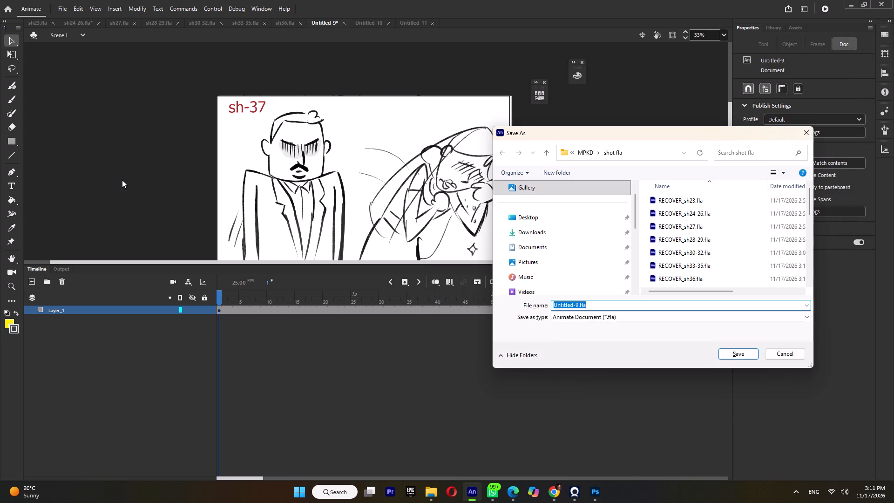
text(sh)
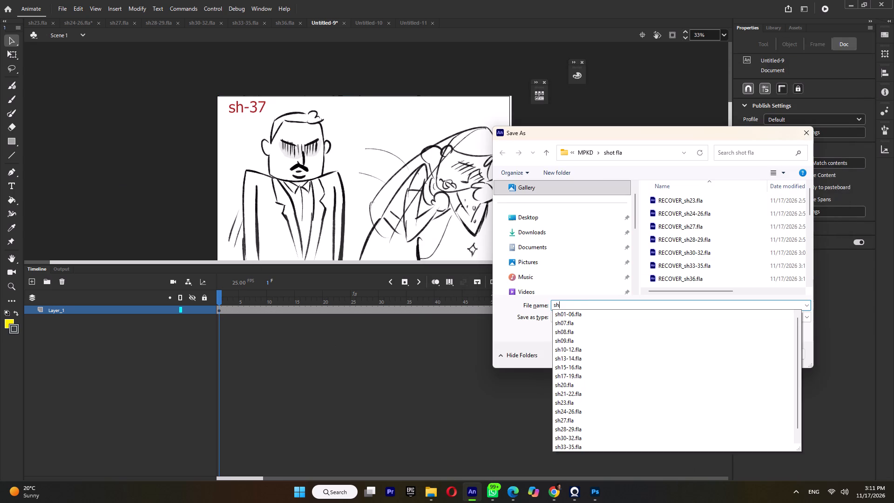
key(3)
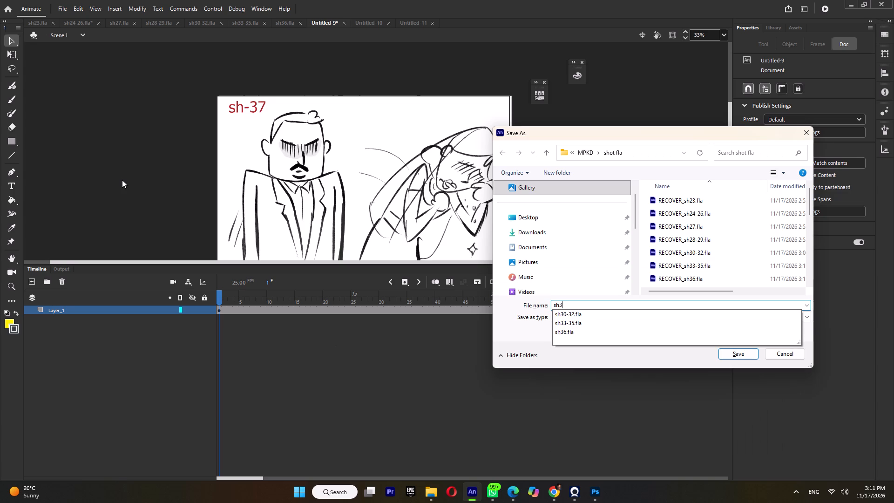
text(6-38)
key(Return)
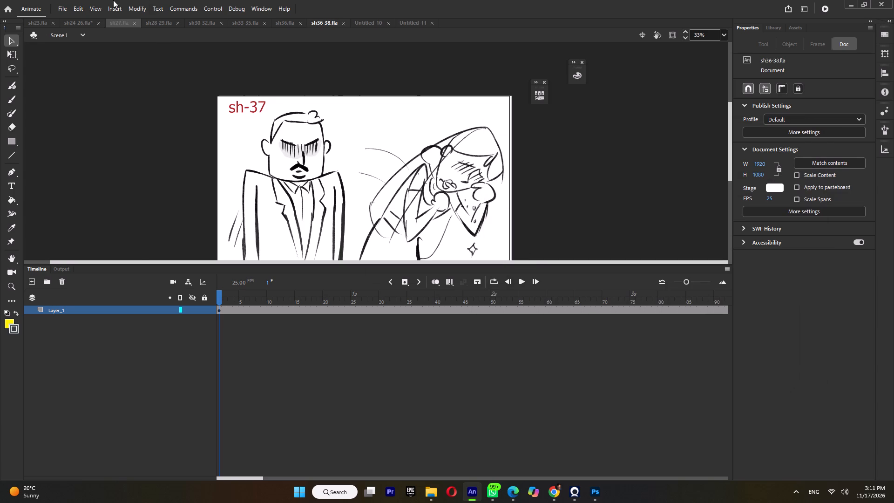
Import sh39-40.mp4 from the cutscenes folder into the blank Untitled-10 document as H.264 video embedded in the timeline.
click(373, 23)
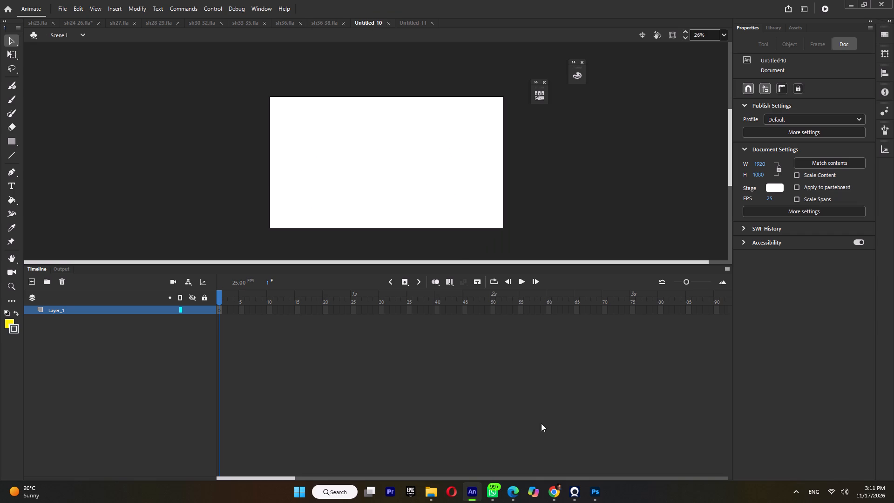
click(428, 494)
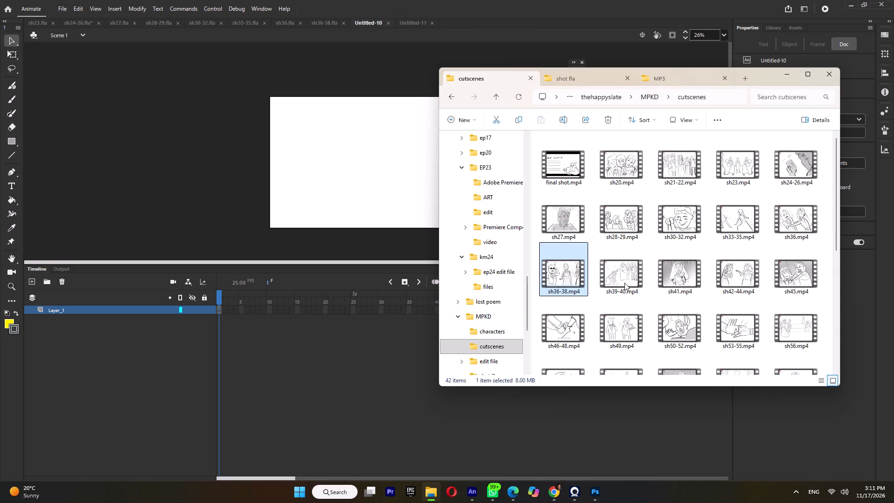
click(624, 283)
drag(618, 280, 312, 170)
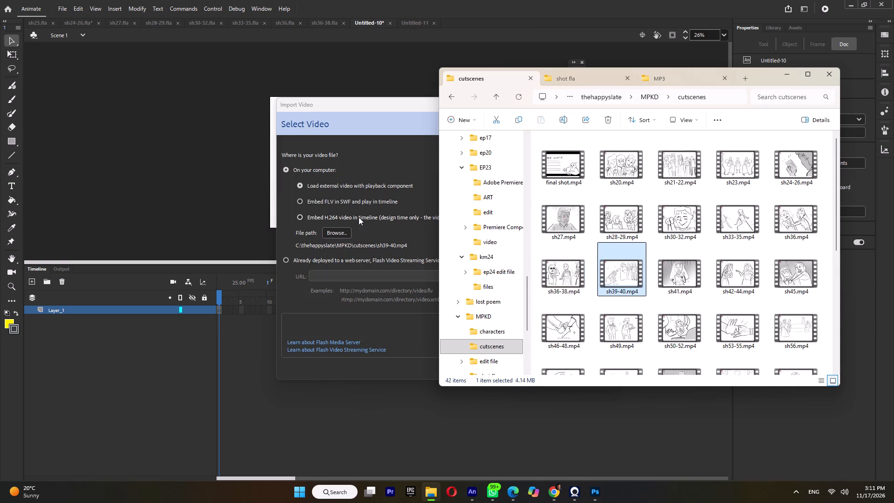
click(359, 217)
triple_click(545, 364)
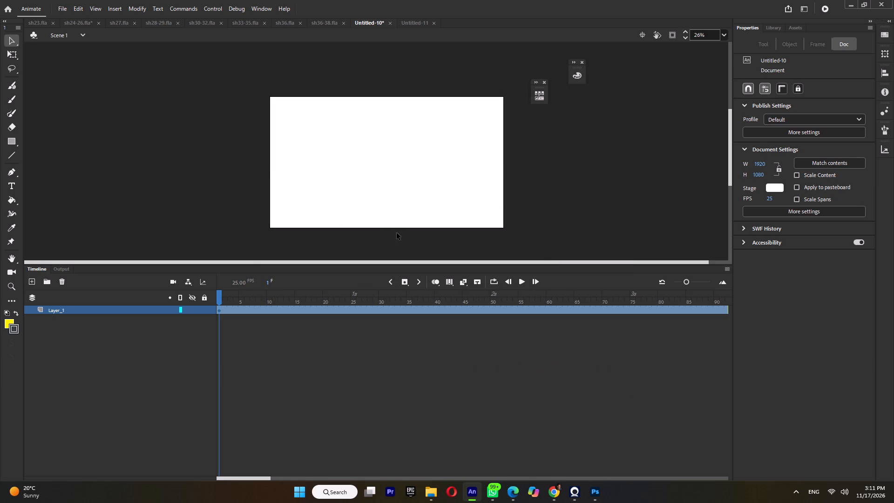
Save the document with the imported video as sh39-40 in the shot fla folder.
key(ctrl+s)
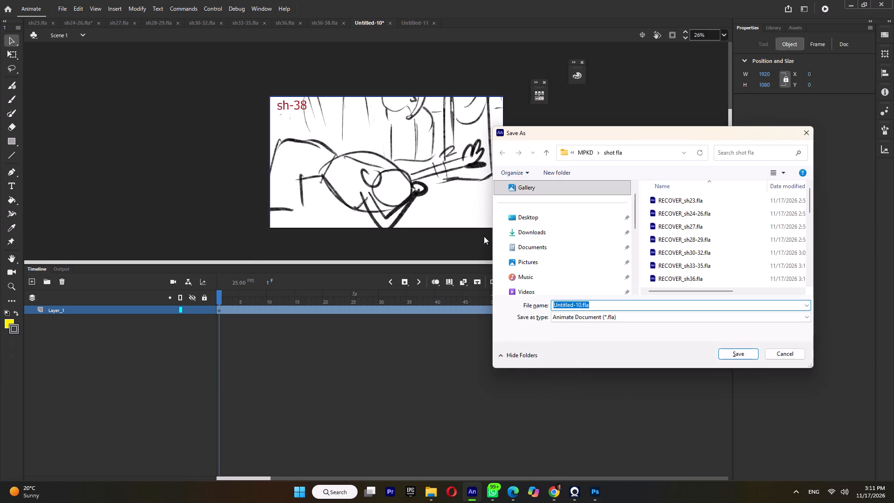
text(sh)
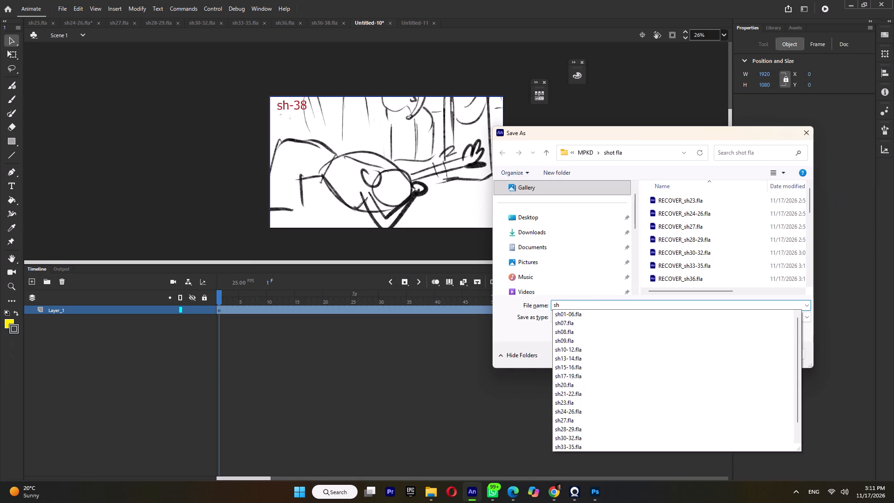
text(39-40)
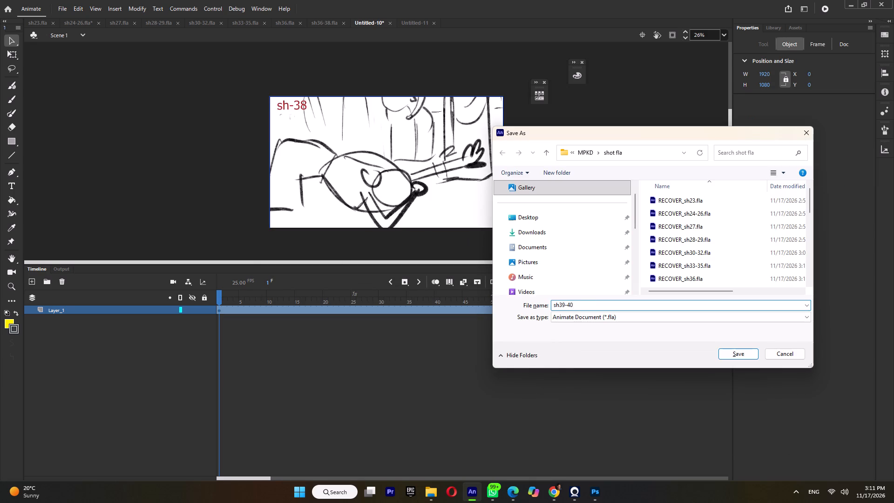
key(Return)
Create another blank Full HD 1920 x 1080 ActionScript 3.0 document at 25 fps.
key(ctrl+n)
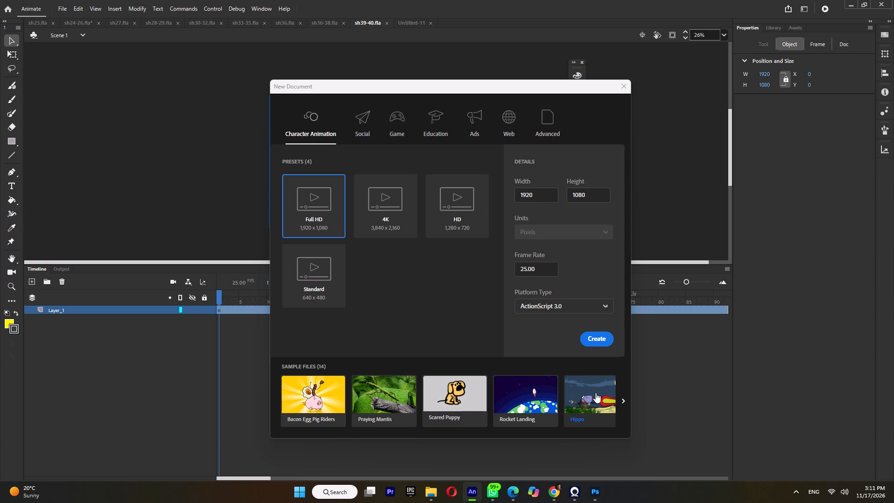
click(599, 341)
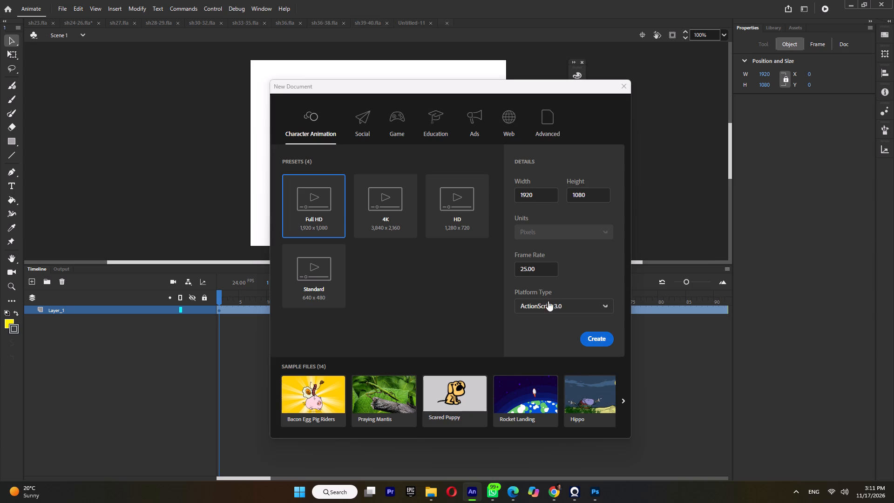
Import sh41.mp4 from the cutscenes folder into the blank Untitled-11 document as H.264 video embedded in the timeline.
click(408, 22)
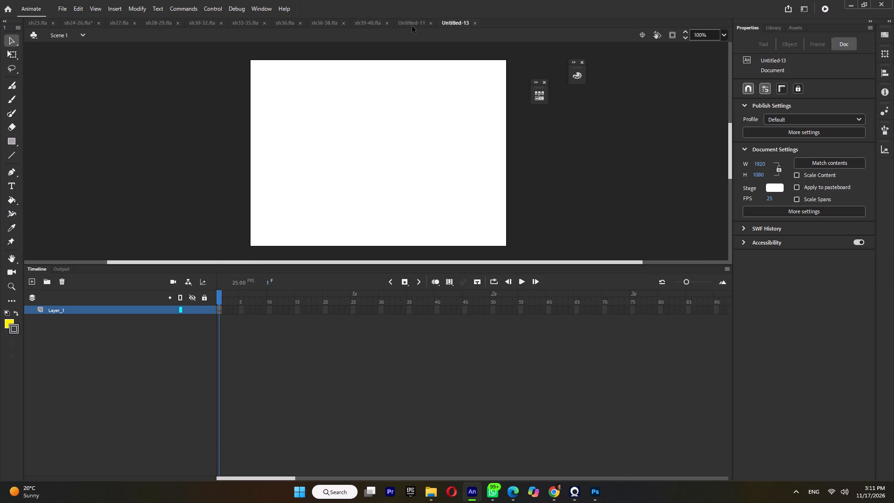
click(412, 26)
double_click(413, 23)
click(412, 23)
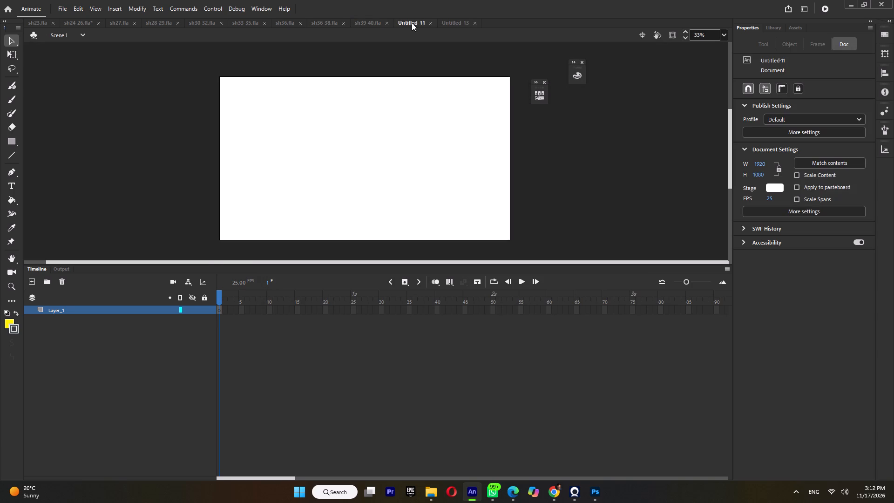
click(436, 482)
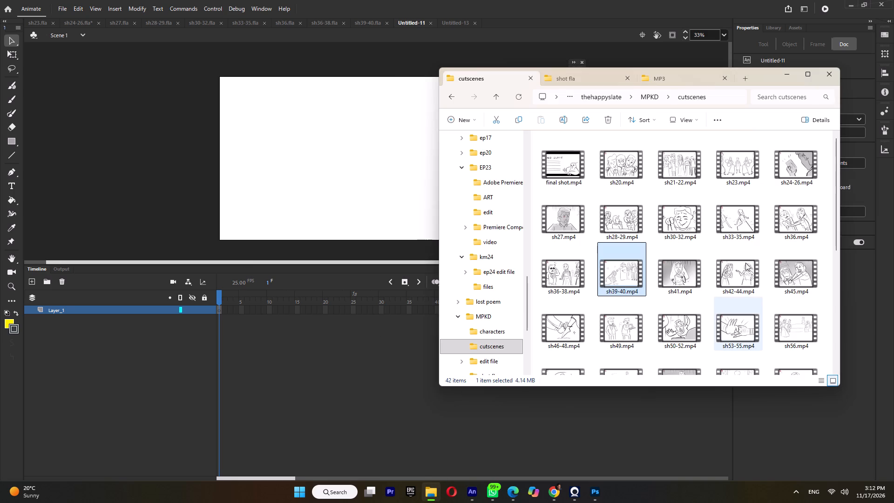
click(687, 277)
drag(676, 281, 308, 167)
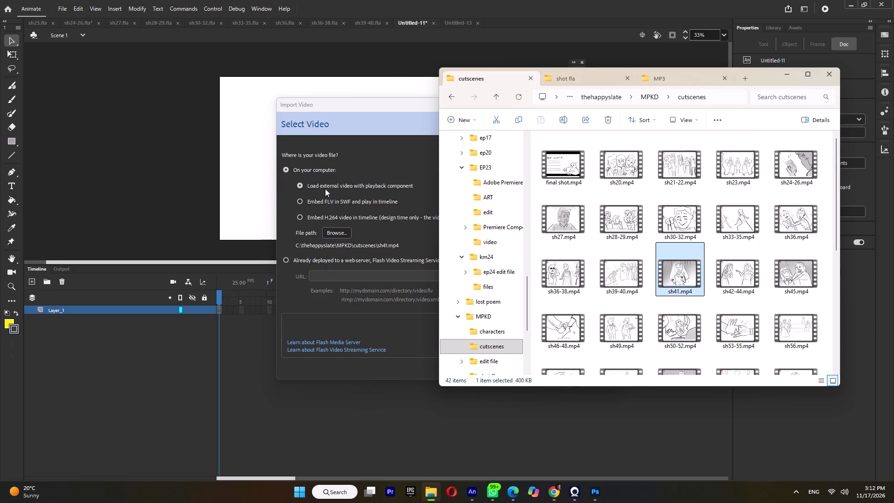
click(332, 215)
click(531, 360)
triple_click(532, 364)
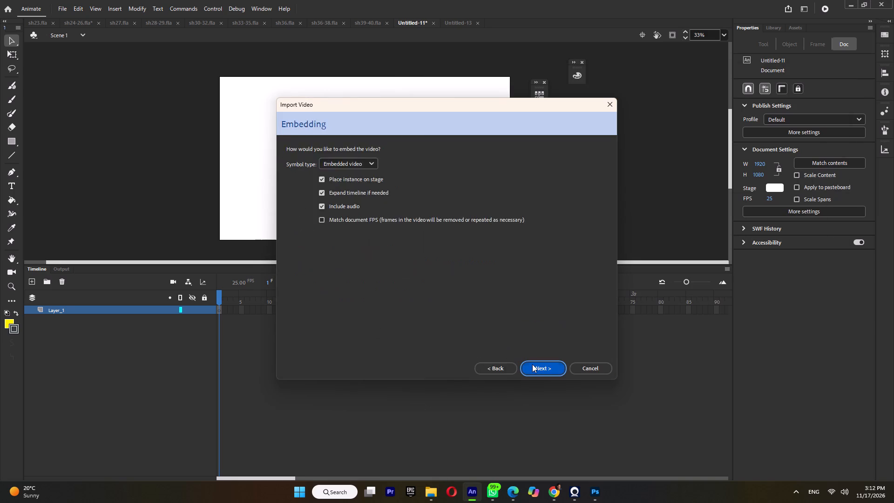
Align the imported video with the stage and save the document as sh41 in the shot fla folder.
drag(421, 185, 410, 190)
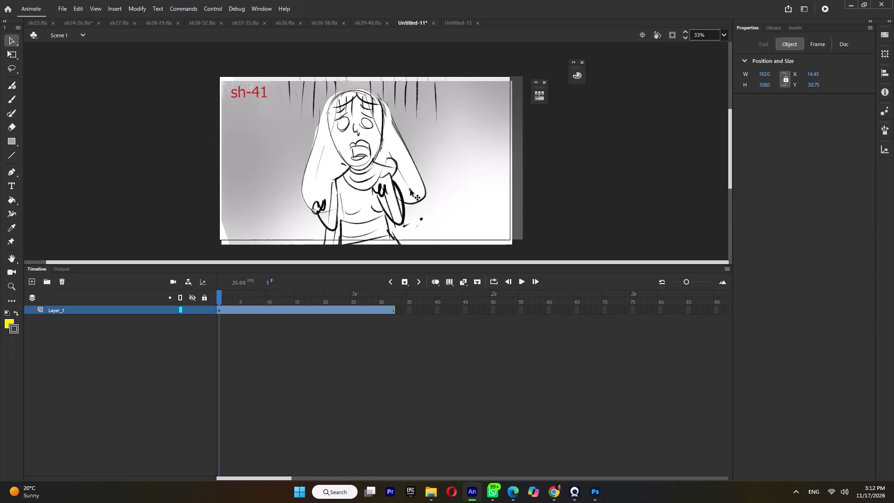
drag(410, 190, 406, 184)
click(567, 206)
key(ctrl+s)
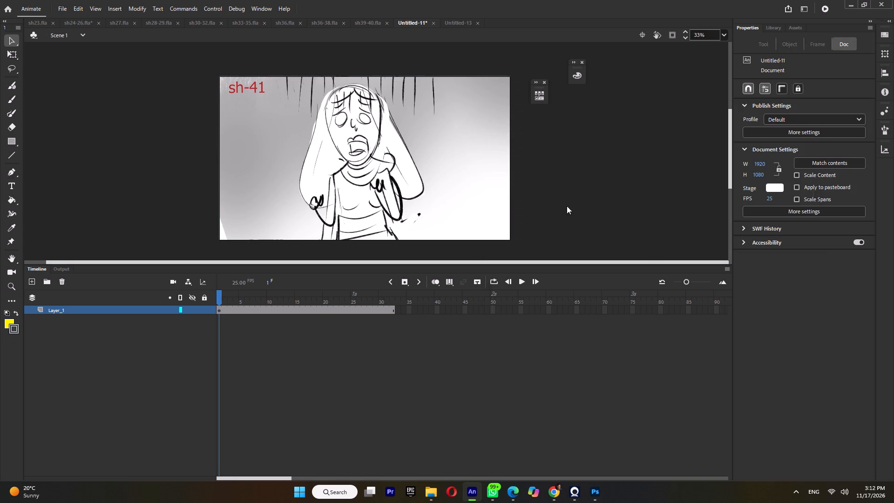
text(sh41)
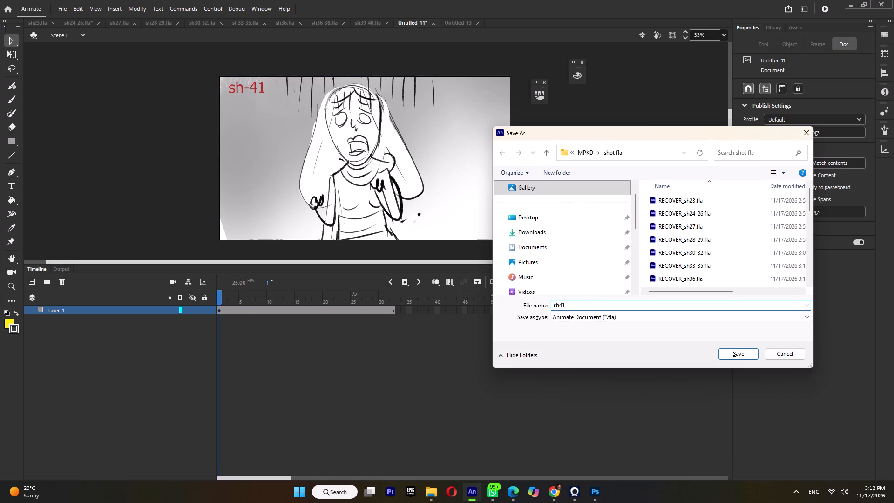
key(Return)
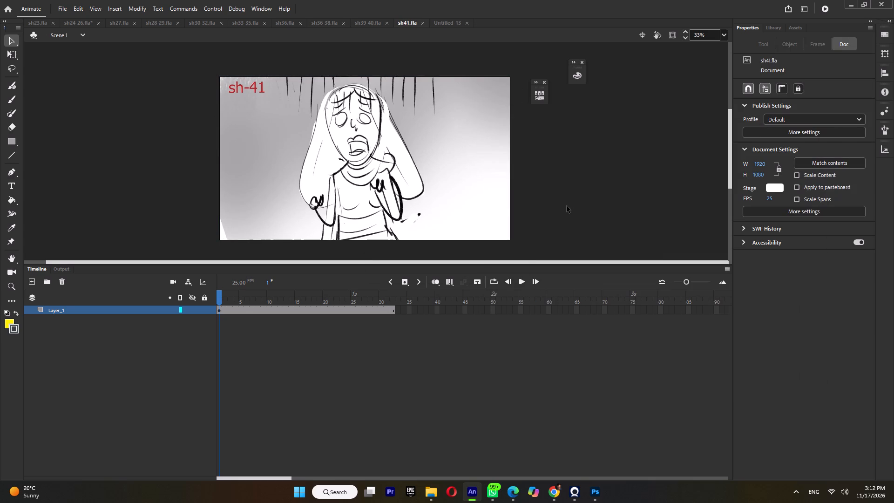
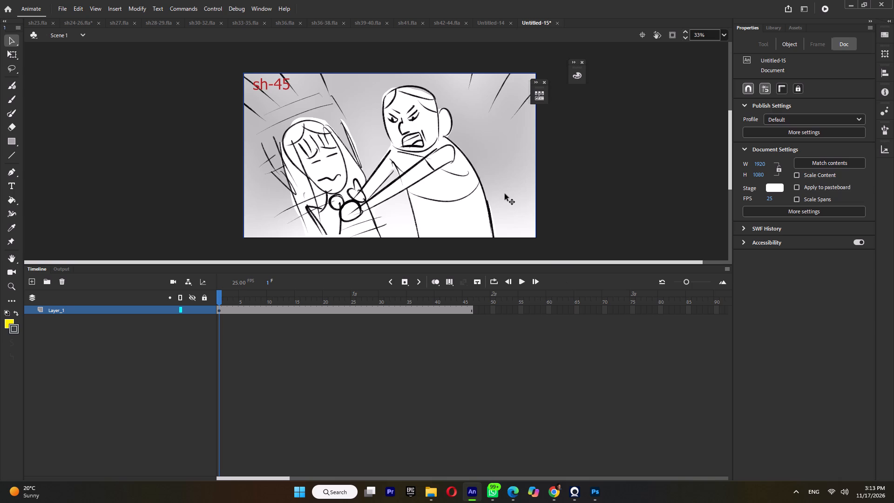
Create another blank Full HD 1920 x 1080 ActionScript 3.0 document at 25 fps.
key(ctrl+n)
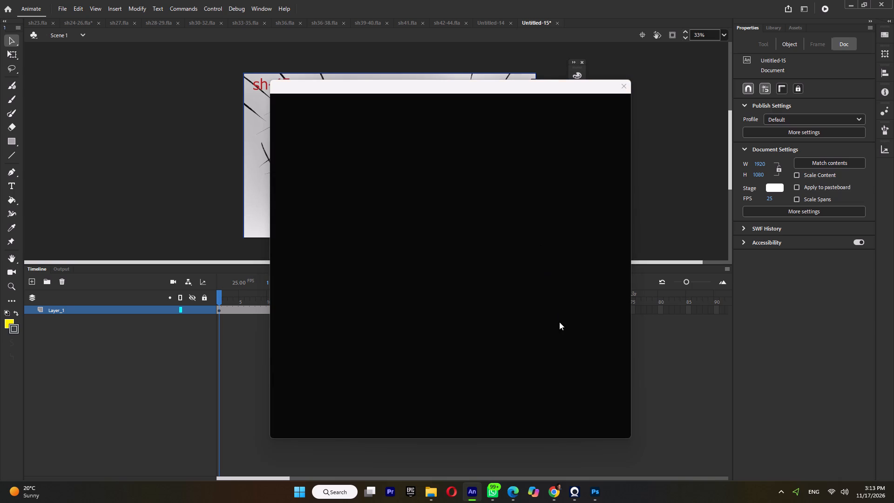
triple_click(602, 342)
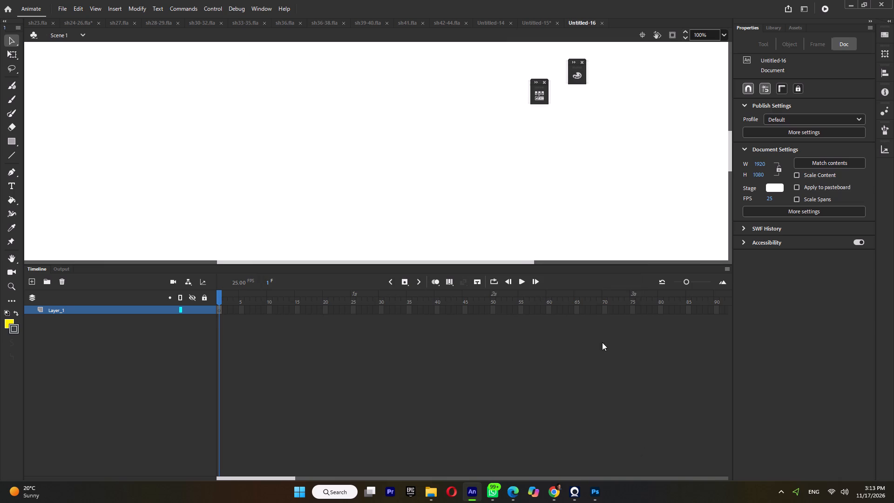
Reorder the open documents so the unsaved sh-45 document, Untitled-15, comes before the blank Untitled-14.
click(484, 23)
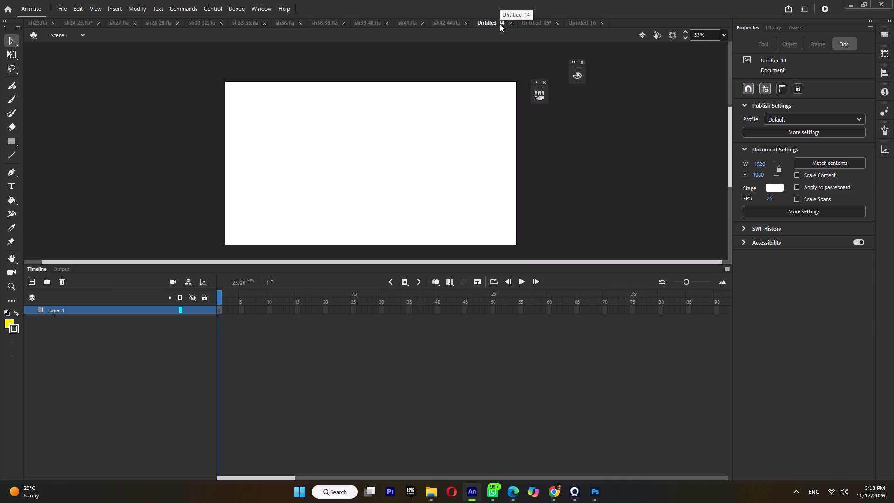
drag(497, 22, 535, 23)
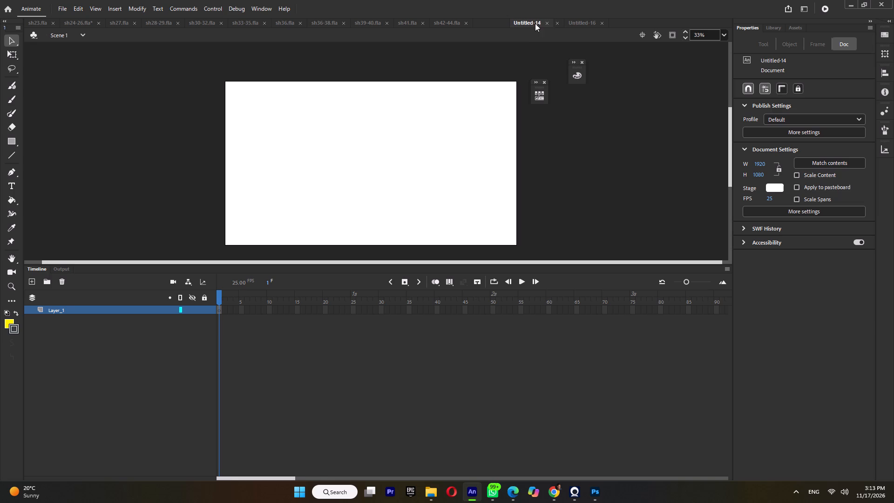
drag(535, 23, 542, 23)
click(496, 20)
click(523, 21)
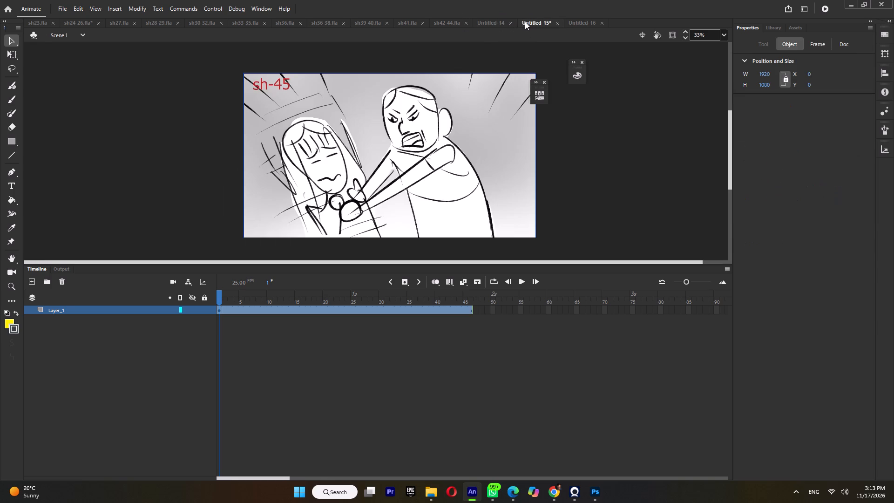
drag(534, 22, 497, 22)
Import sh46-48.mp4 from the cutscenes folder into the blank Untitled-14 document as H.264 video embedded in the timeline.
click(536, 22)
click(428, 489)
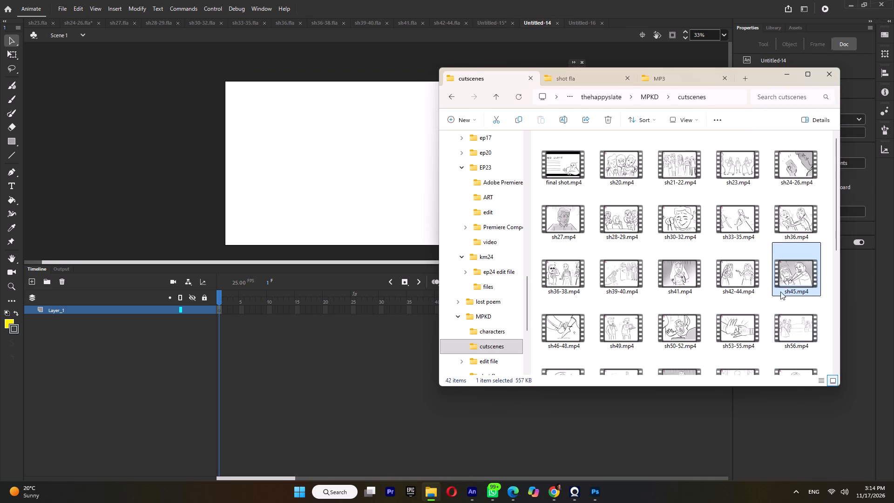
click(562, 326)
drag(568, 337, 418, 240)
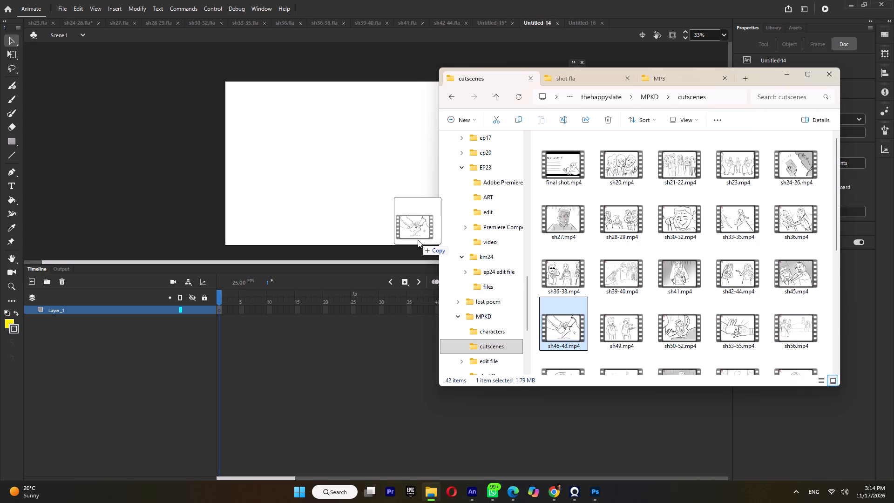
drag(418, 240, 319, 188)
click(324, 217)
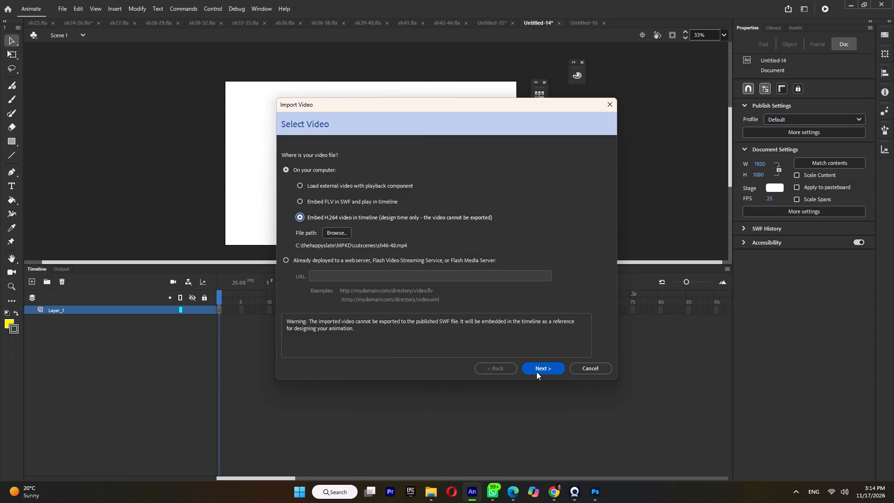
double_click(536, 372)
click(536, 372)
Align the imported video with the stage at X 0, Y 0 and save the document as sh46-48 in the shot fla folder.
drag(327, 192, 325, 192)
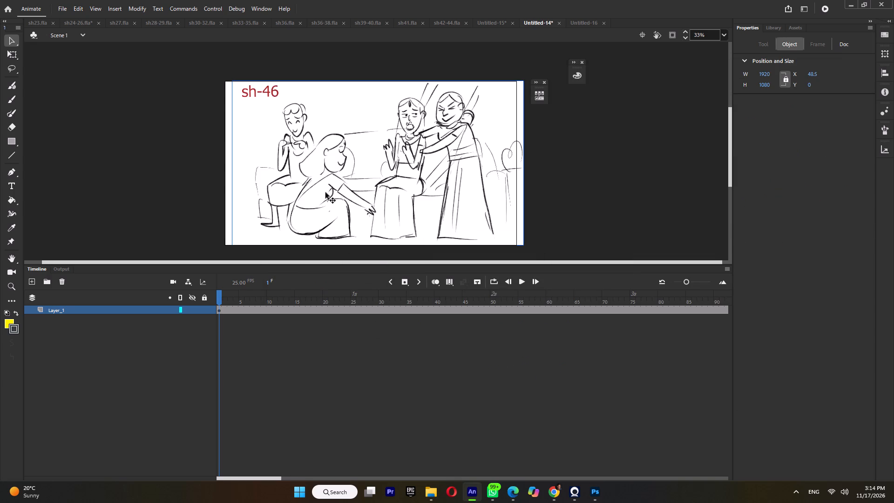
drag(325, 192, 319, 192)
key(ctrl+s)
text(sh46-48)
key(Return)
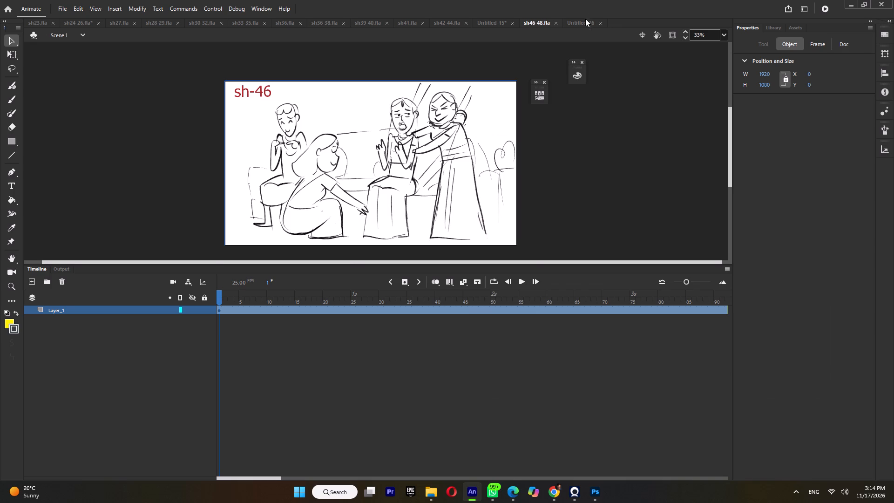
Import sh49.mp4 from the cutscenes folder into the blank Untitled-16 document as H.264 video embedded in the timeline.
click(585, 19)
click(436, 489)
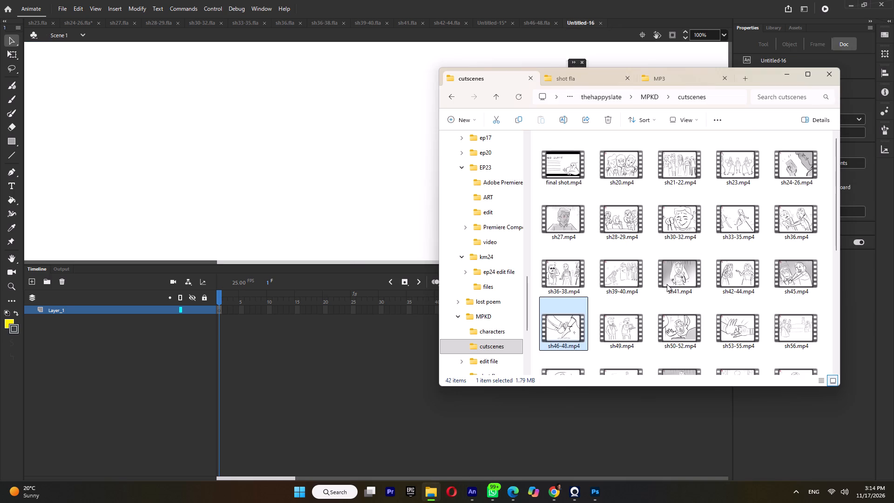
click(606, 333)
drag(624, 336, 261, 163)
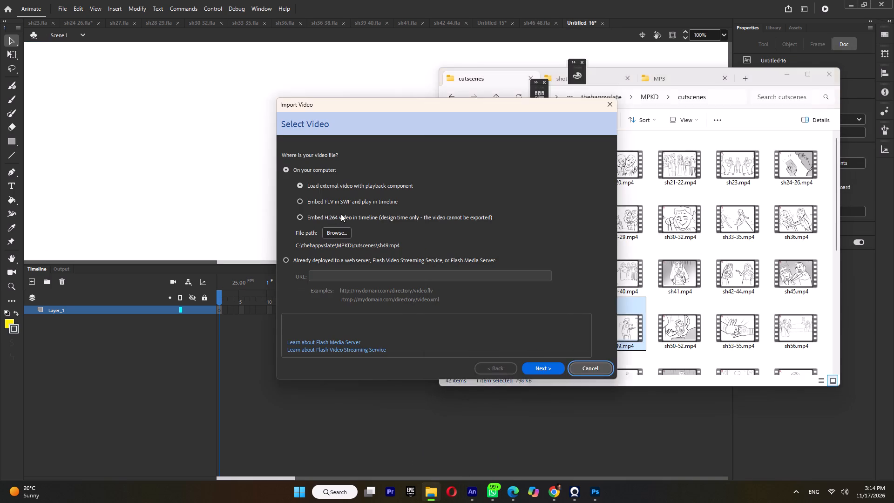
click(341, 214)
triple_click(542, 366)
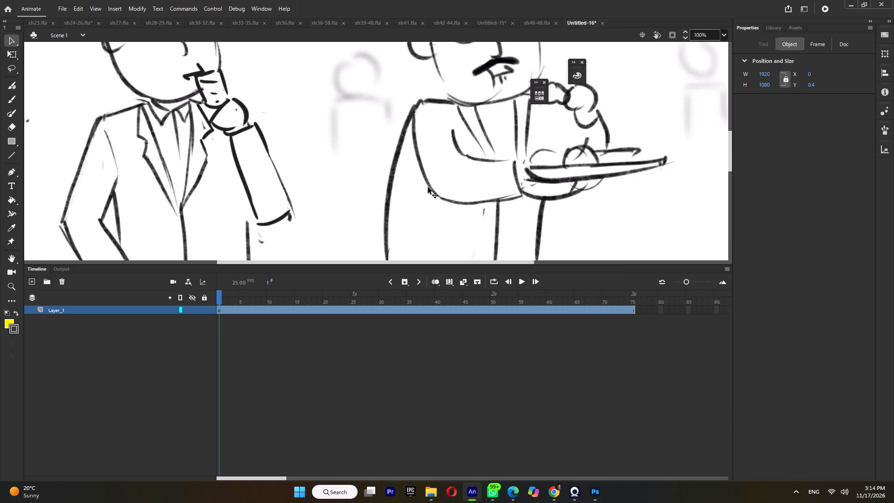
Save the document with the imported video as sh49 in the shot fla folder.
ctrl+scroll(413, 175, down, 5)
key(ctrl+s)
text(sh49)
key(Return)
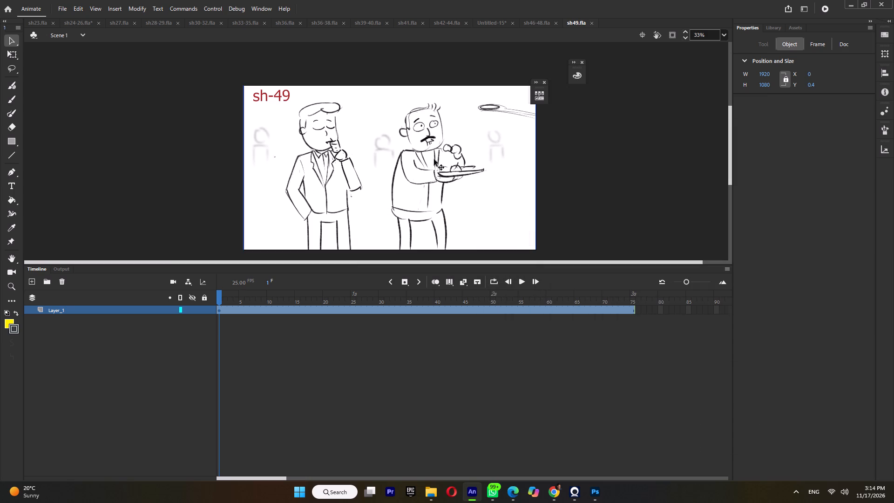
Save the unsaved Untitled-15 document containing the sh-45 video as sh45 in the shot fla folder.
click(491, 23)
key(ctrl+s)
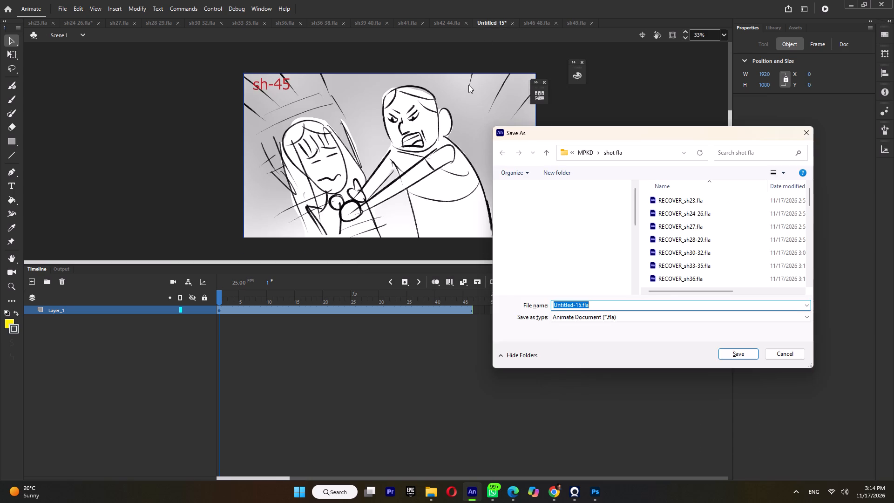
text(sh456)
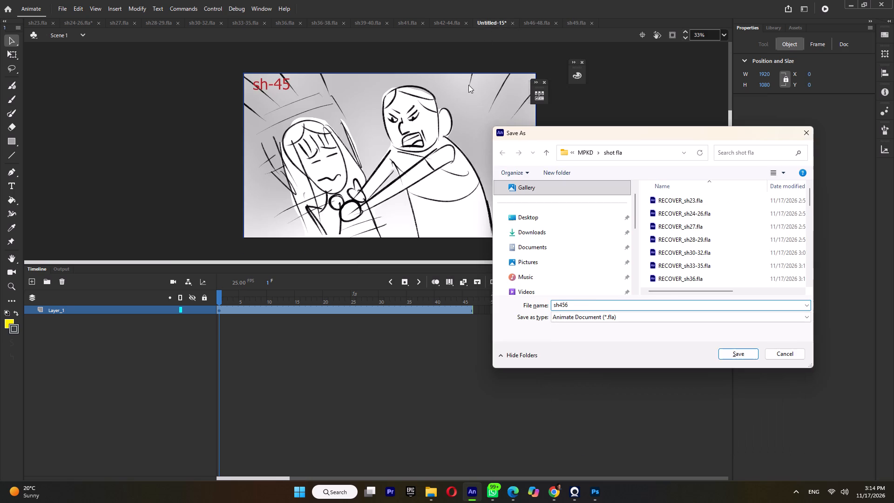
key(BackSpace)
key(Return)
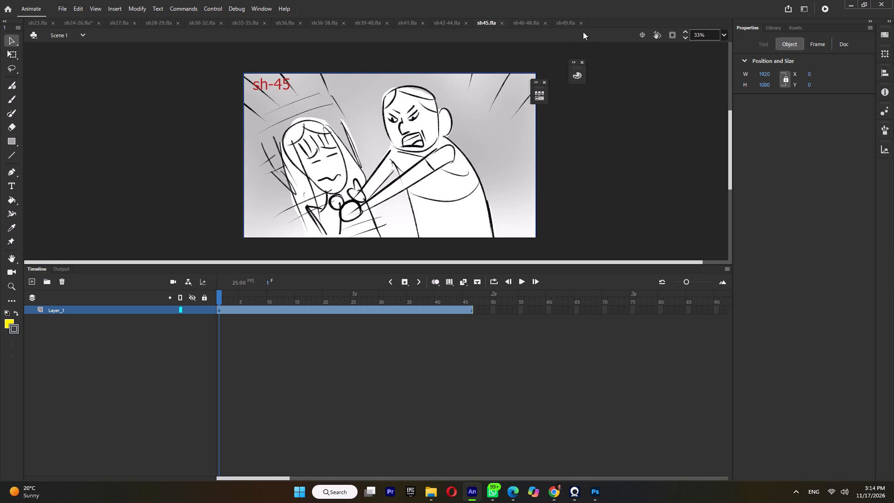
Create another blank Full HD 1920 x 1080 ActionScript 3.0 document at 25 fps after sh49.
click(568, 26)
click(649, 122)
key(ctrl+n)
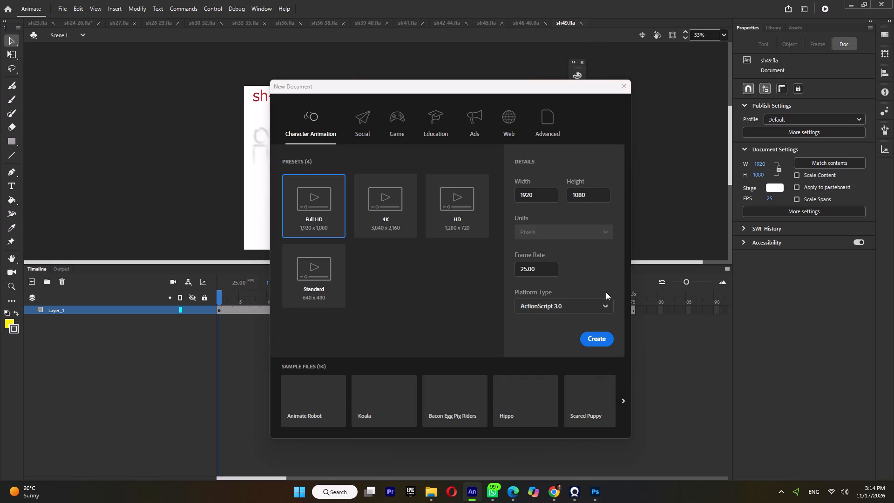
click(588, 336)
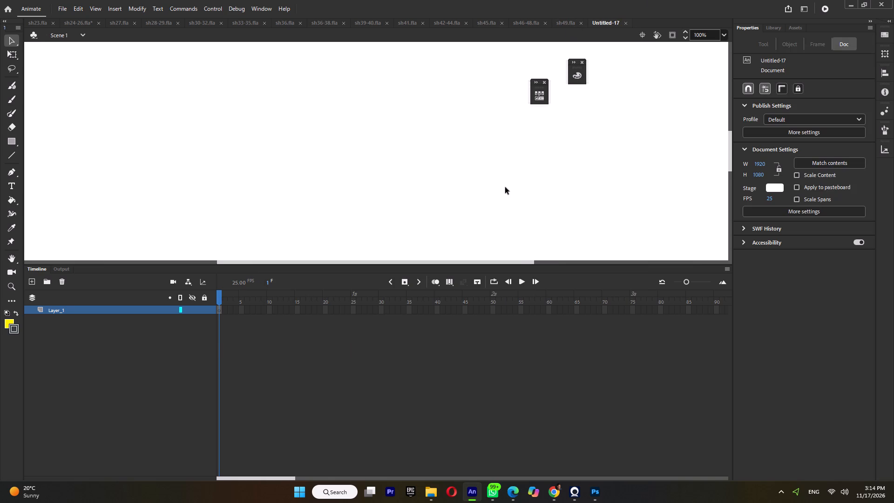
Import sh50-52.mp4 from the cutscenes folder into the blank Untitled-17 document as H.264 video embedded in the timeline.
ctrl+scroll(505, 187, down, 7)
click(428, 489)
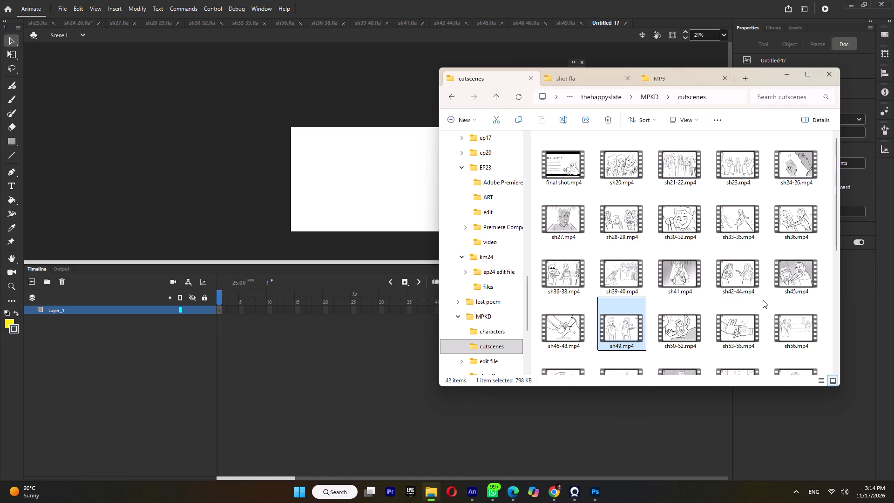
click(676, 322)
drag(677, 333, 354, 199)
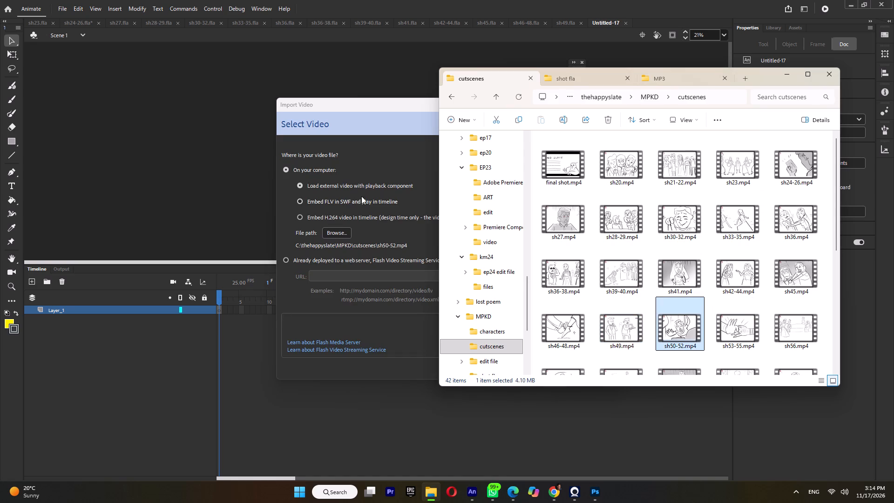
click(355, 216)
triple_click(528, 362)
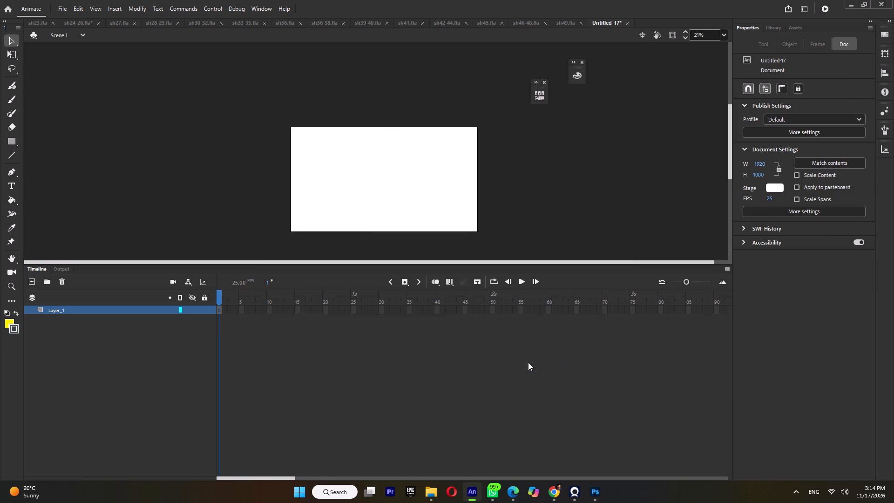
Save the document with the imported video as sh50-52 in the shot fla folder.
key(ctrl+s)
text(sh)
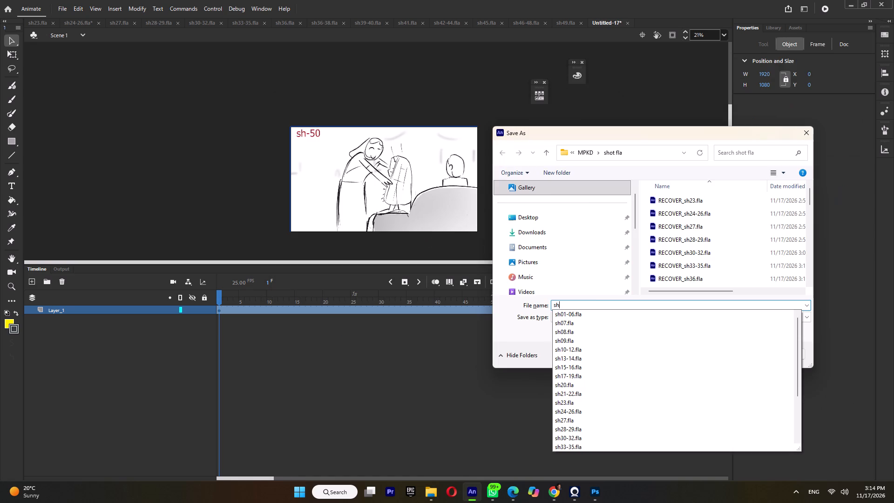
text(50-52)
key(Return)
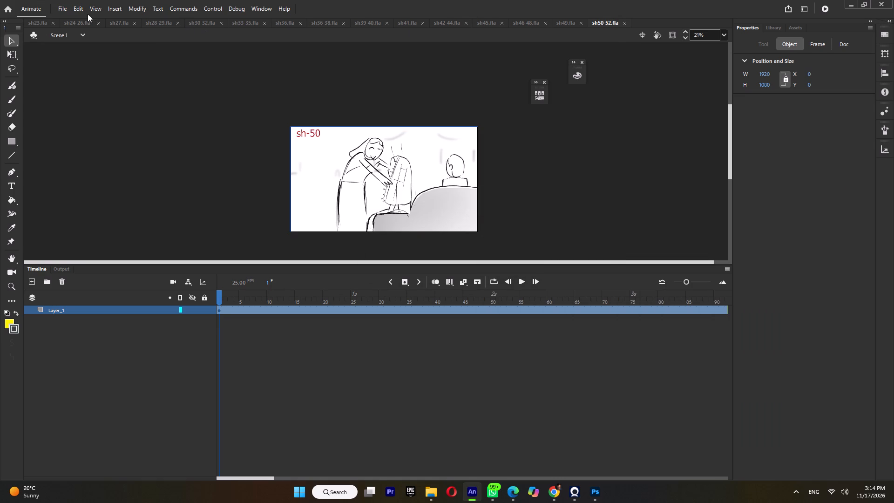
Import sh24-26.mp3 from the MP3 folder onto Layer_2 of the sh24-26 document and save it.
click(81, 20)
key(ctrl+s)
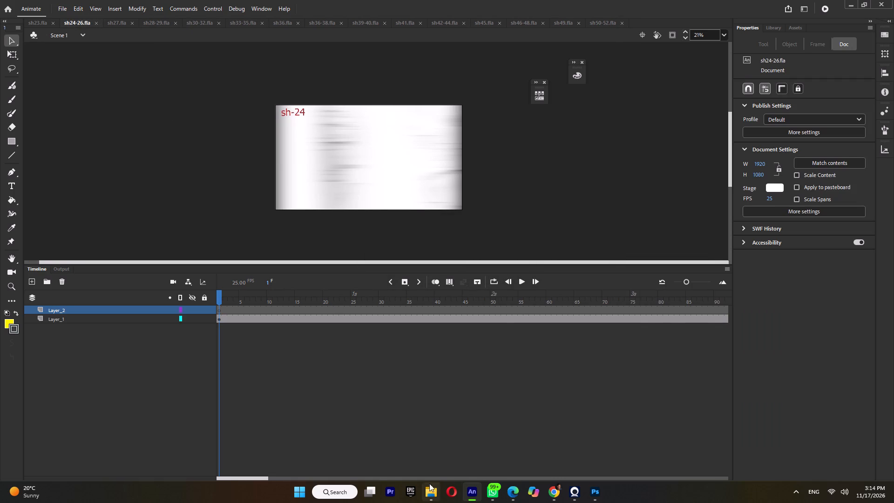
click(432, 500)
click(665, 80)
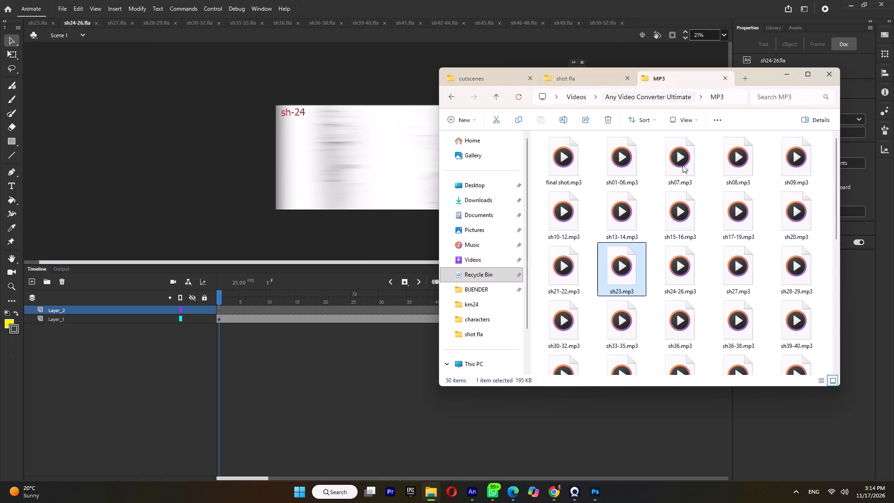
click(677, 270)
drag(685, 273, 393, 220)
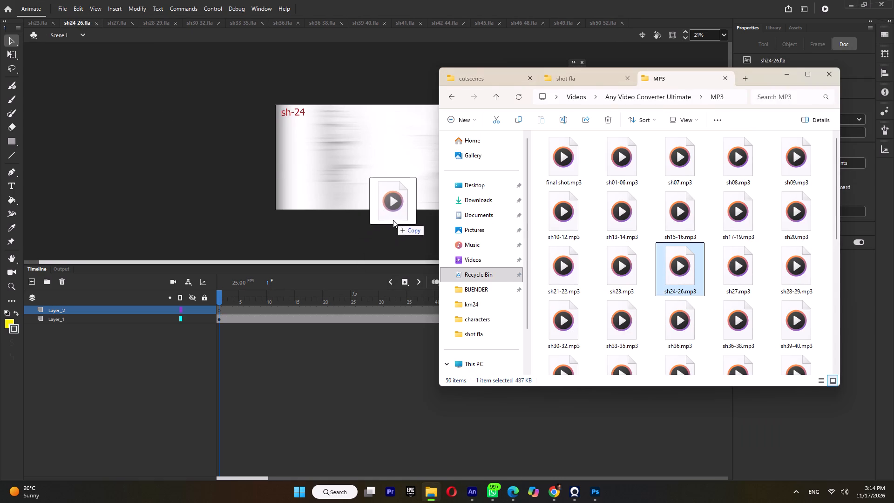
drag(393, 220, 291, 165)
click(385, 242)
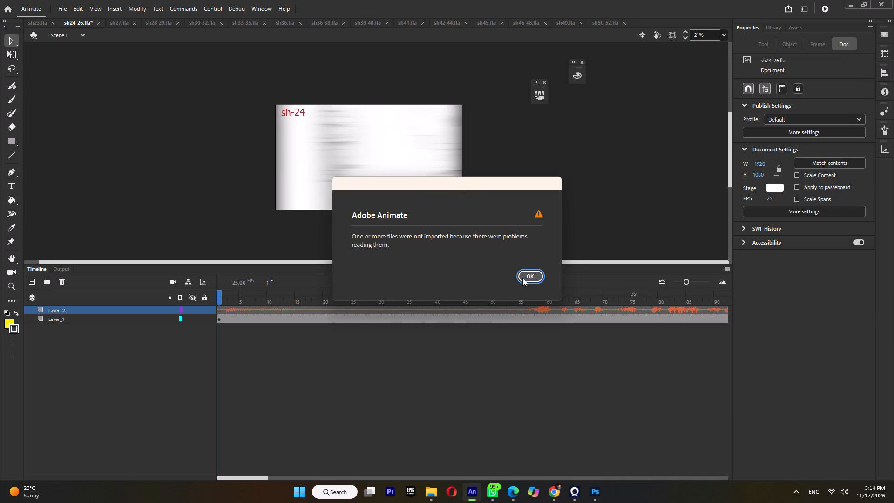
click(522, 278)
key(ctrl+s)
Add a new layer to the sh27 document, import sh27.mp3 onto it and save the document.
click(117, 20)
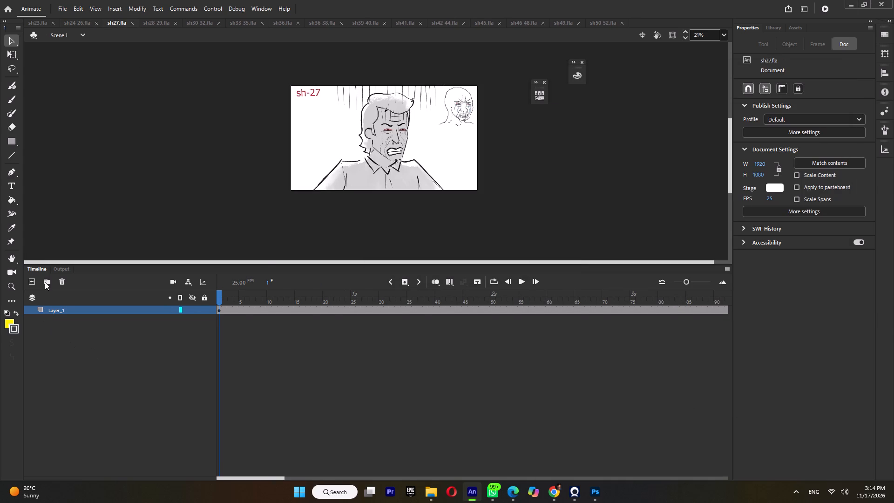
click(34, 279)
click(437, 494)
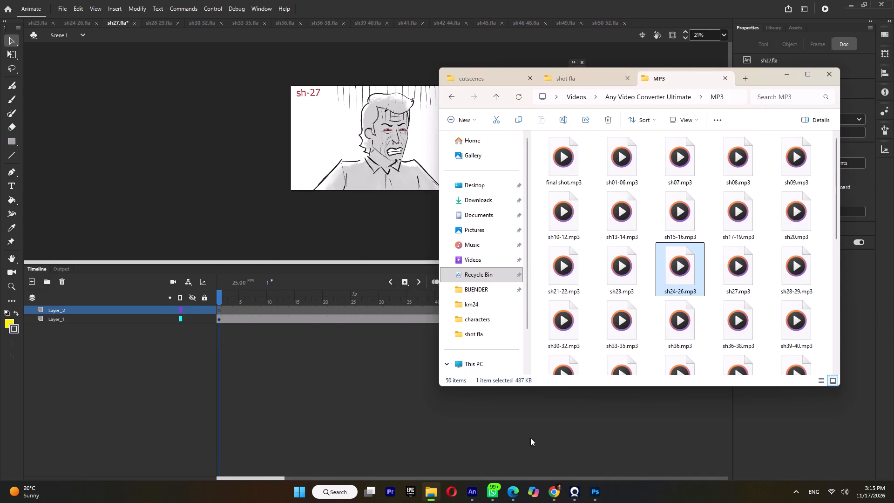
click(726, 276)
drag(736, 279, 366, 148)
click(321, 216)
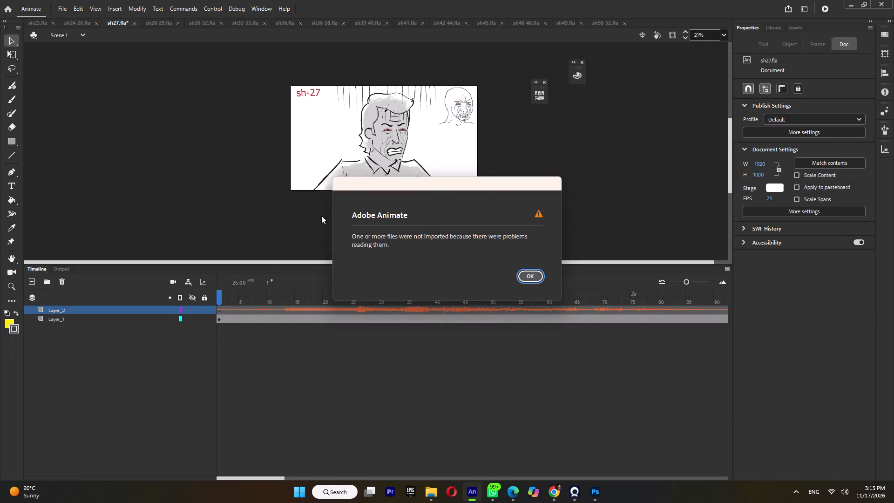
click(533, 275)
key(ctrl+s)
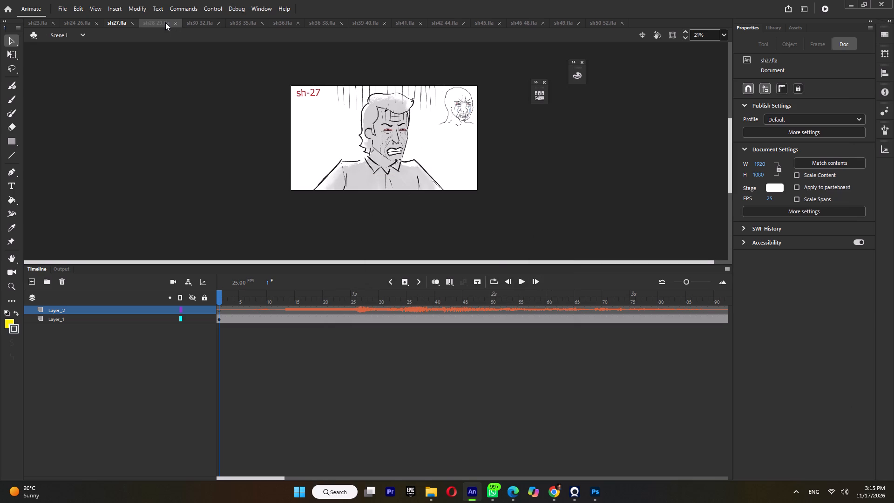
Add a new layer to the sh28-29 document, import sh28-29.mp3 onto it and save the document.
click(164, 22)
drag(251, 296, 135, 298)
click(433, 493)
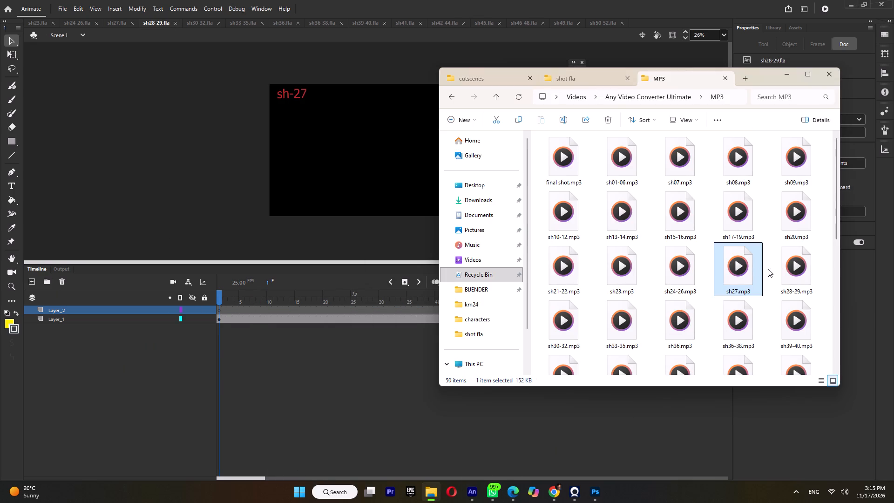
click(783, 272)
drag(786, 272, 353, 177)
click(384, 274)
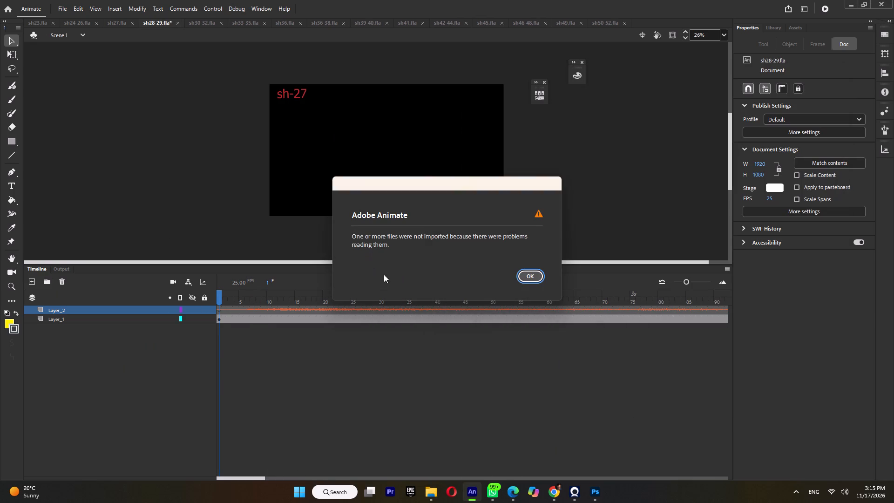
click(530, 276)
key(ctrl+s)
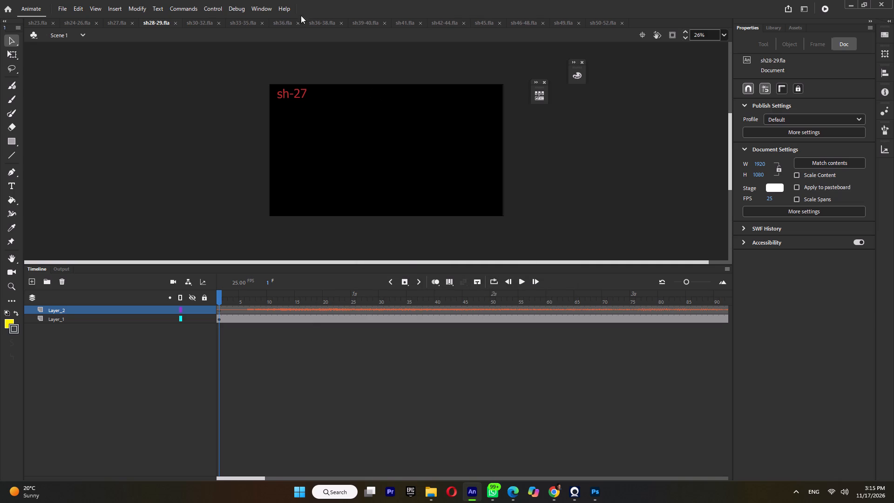
Add a new layer to the sh30-32 document, import sh30-32.mp3 onto it and save the document.
click(193, 24)
click(32, 279)
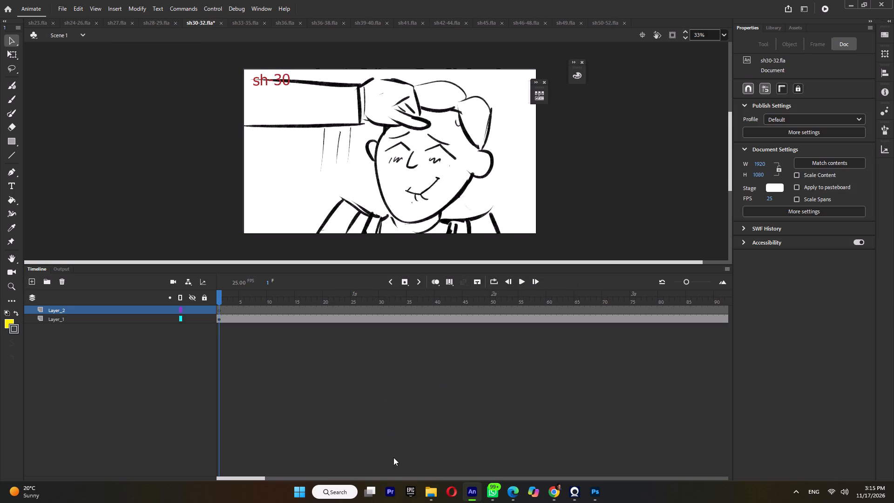
click(435, 495)
click(573, 333)
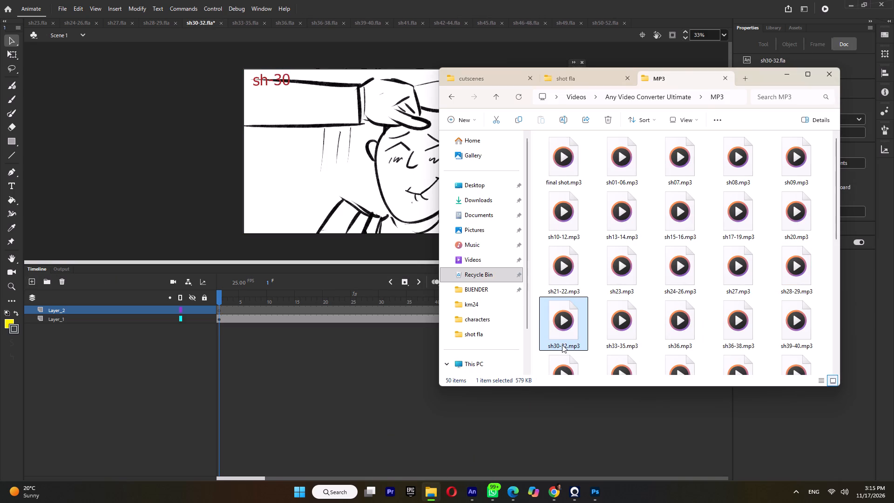
drag(563, 332, 317, 166)
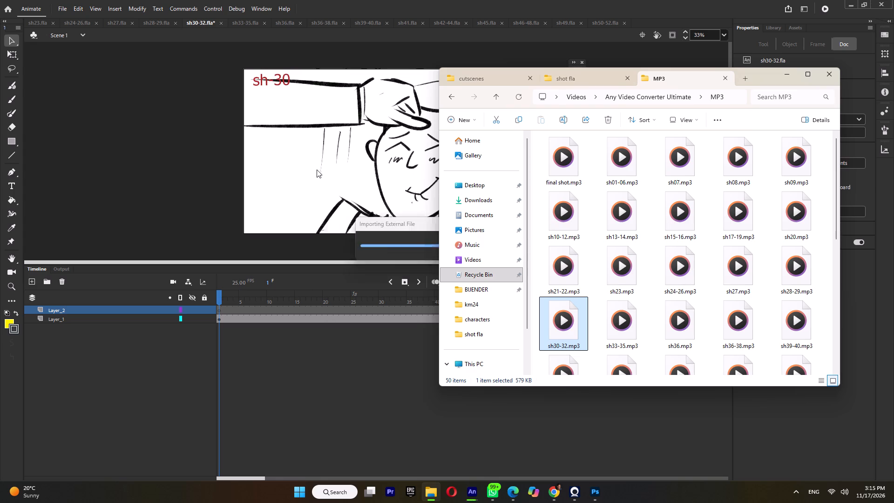
click(370, 266)
click(528, 277)
key(ctrl+s)
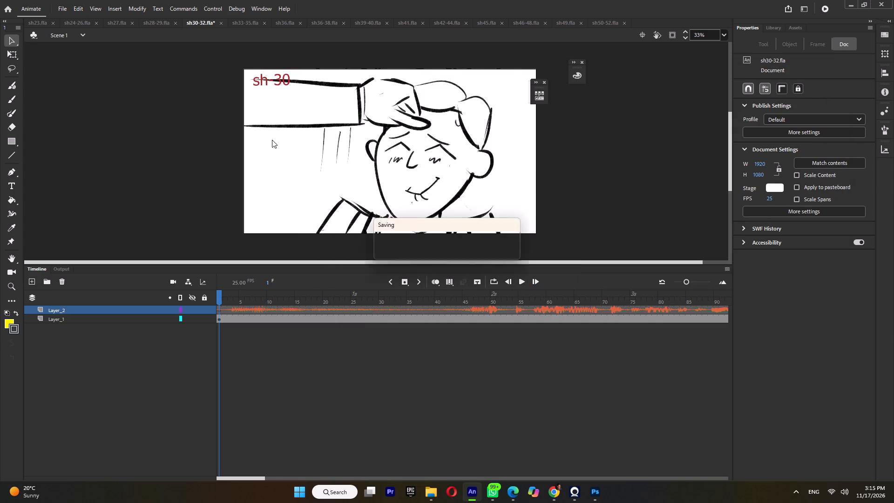
Add a new layer to the sh33-35 document, import sh33-35.mp3 onto it and save the document.
click(241, 22)
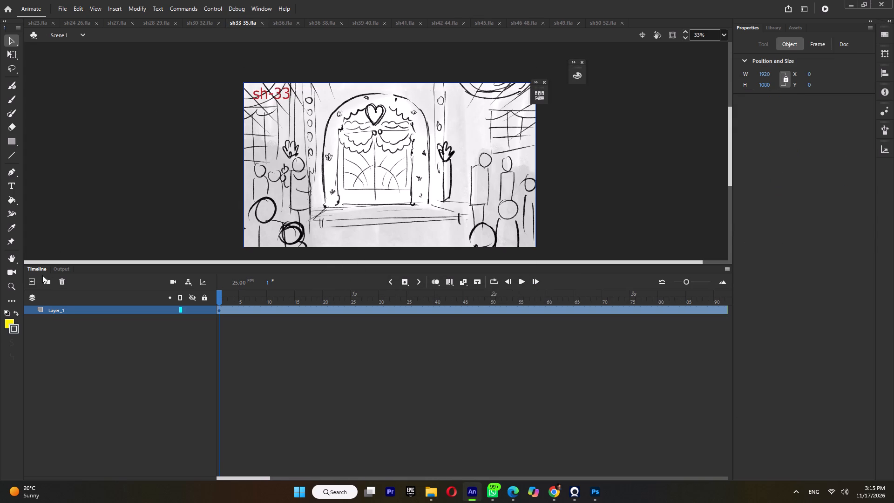
click(35, 281)
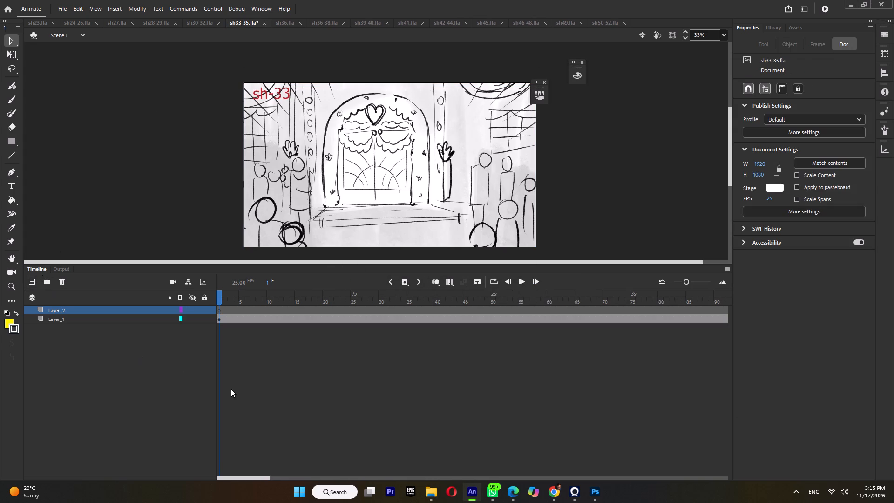
click(433, 489)
click(602, 336)
drag(616, 332, 308, 199)
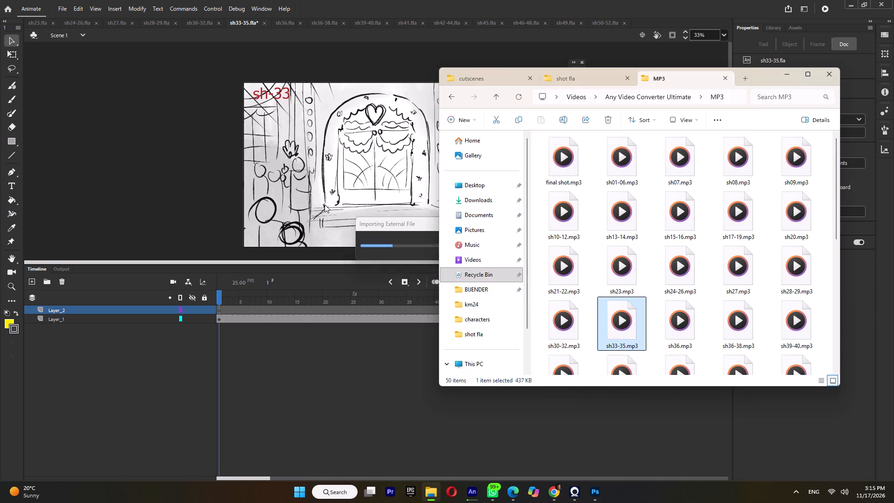
click(386, 255)
click(531, 272)
key(ctrl+s)
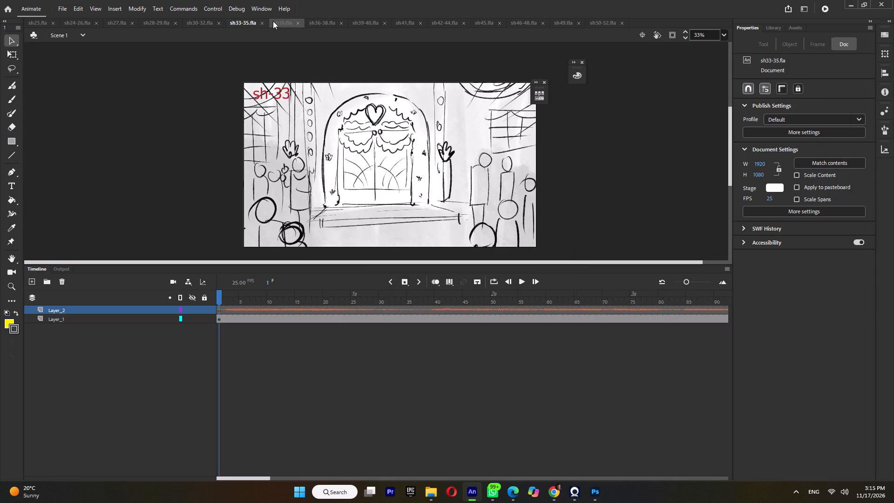
Add a new layer to the sh36 document, import sh36.mp3 onto it and save the document.
click(281, 25)
click(34, 278)
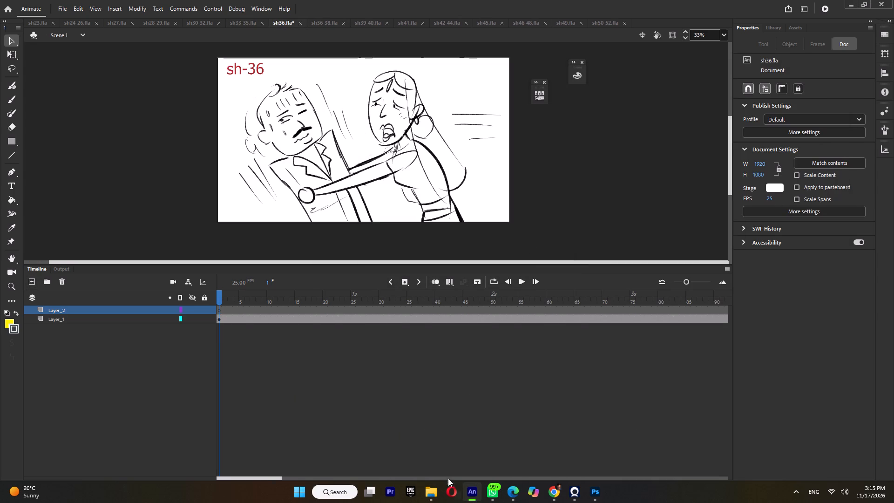
click(434, 486)
click(683, 323)
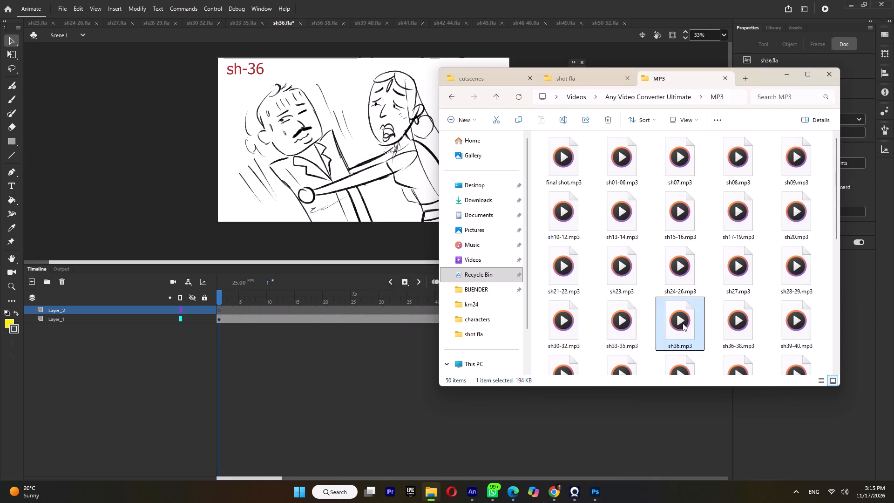
drag(682, 326, 379, 196)
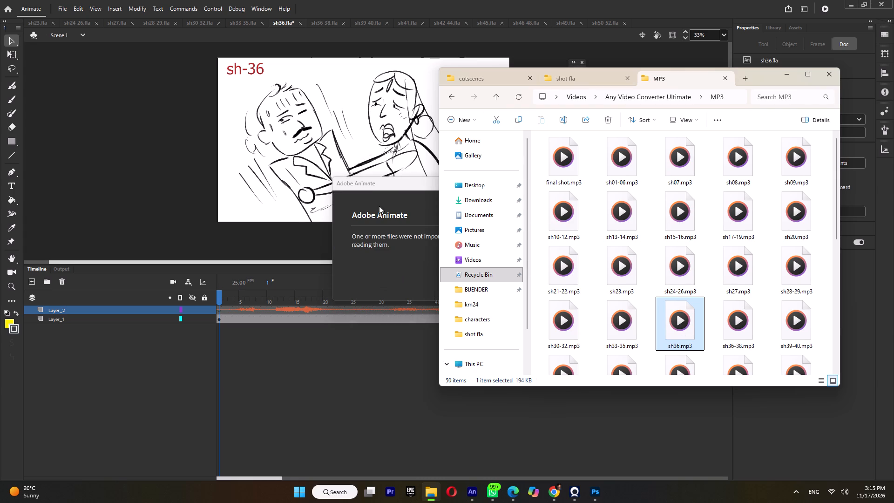
click(394, 245)
click(535, 281)
key(ctrl+s)
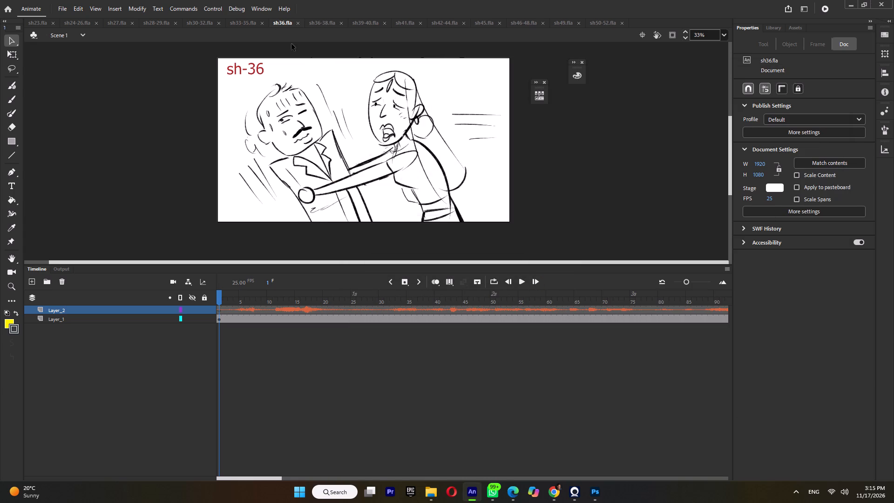
Add a new layer to the sh36-38 document, import sh36-38.mp3 onto it and save the document.
click(323, 21)
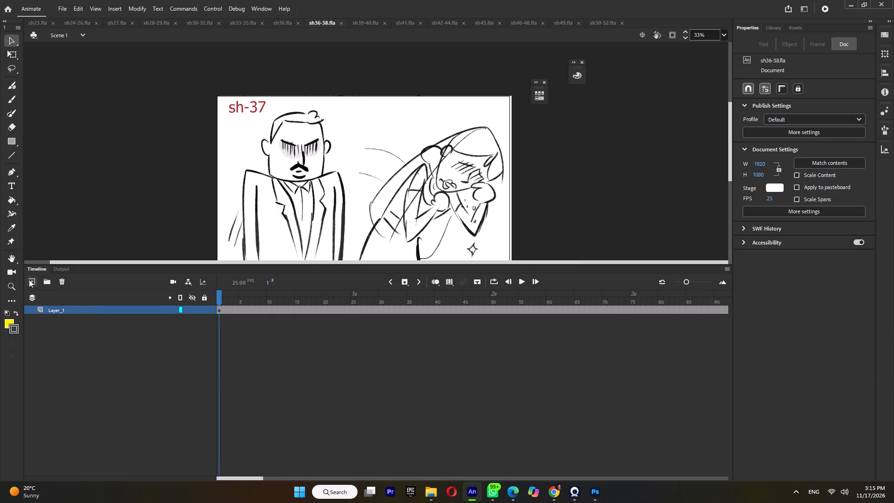
click(29, 279)
click(426, 496)
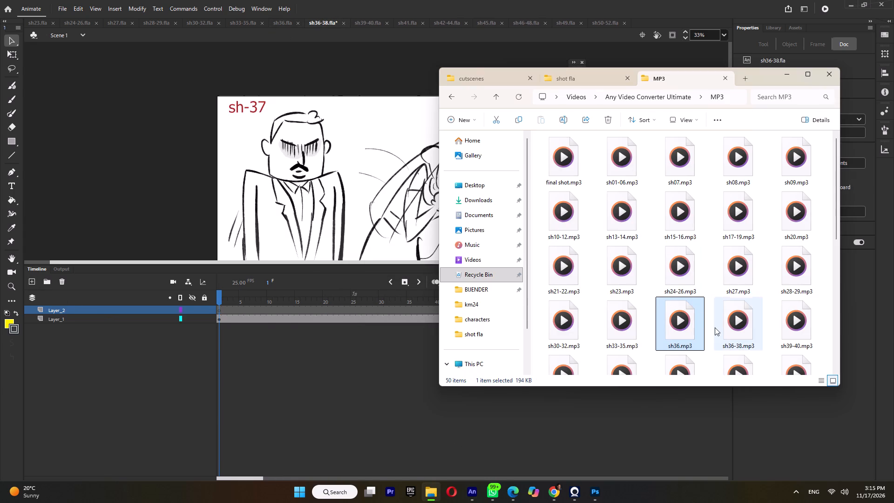
click(731, 328)
drag(736, 329, 313, 158)
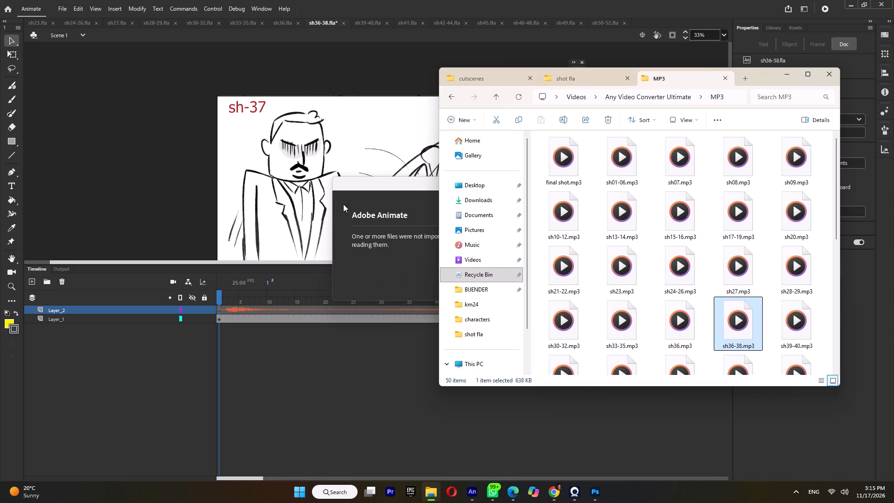
click(405, 258)
click(526, 274)
key(ctrl+s)
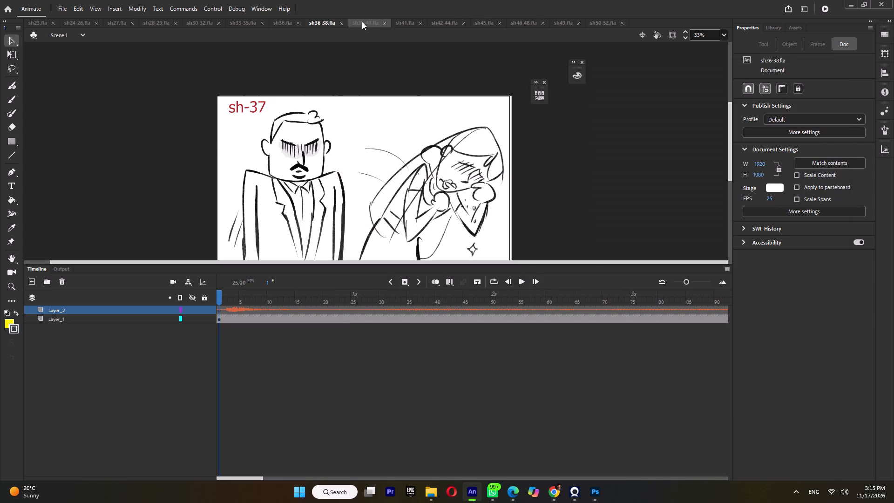
Add a new layer to the sh39-40 document, import sh39-40.mp3 onto it and save the document.
click(362, 21)
click(31, 282)
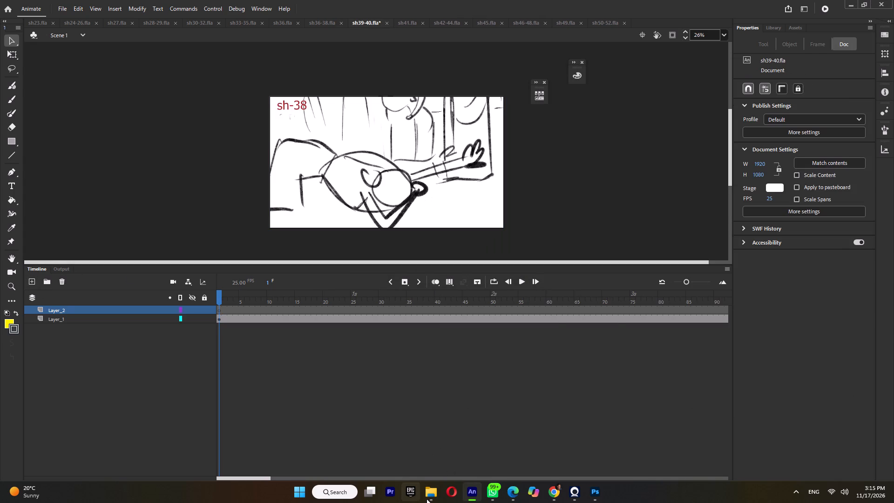
click(427, 499)
click(775, 326)
drag(795, 332, 365, 170)
click(401, 262)
click(533, 276)
key(ctrl+s)
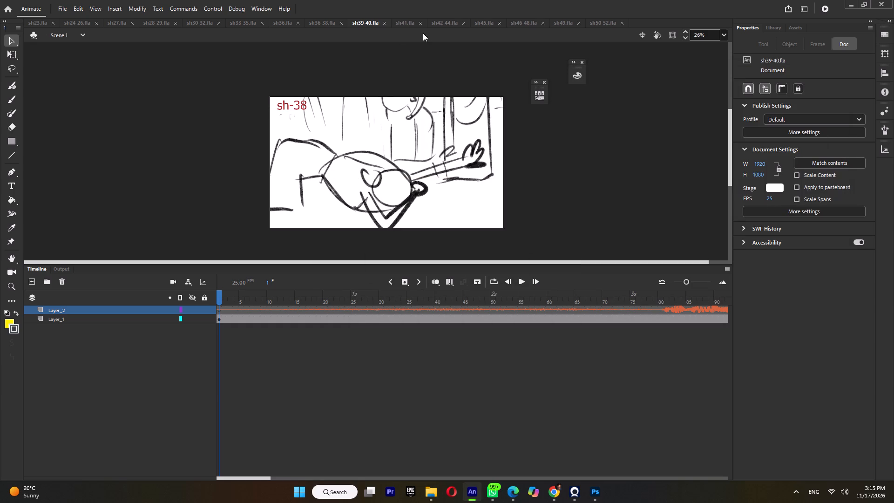
Add a new layer to the sh41 document, import sh41.mp3 onto it and save the document.
click(408, 22)
click(36, 280)
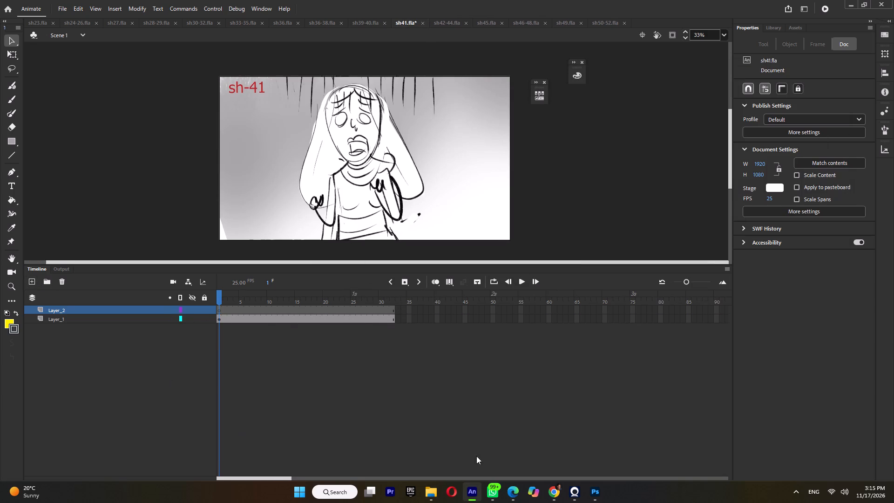
click(431, 493)
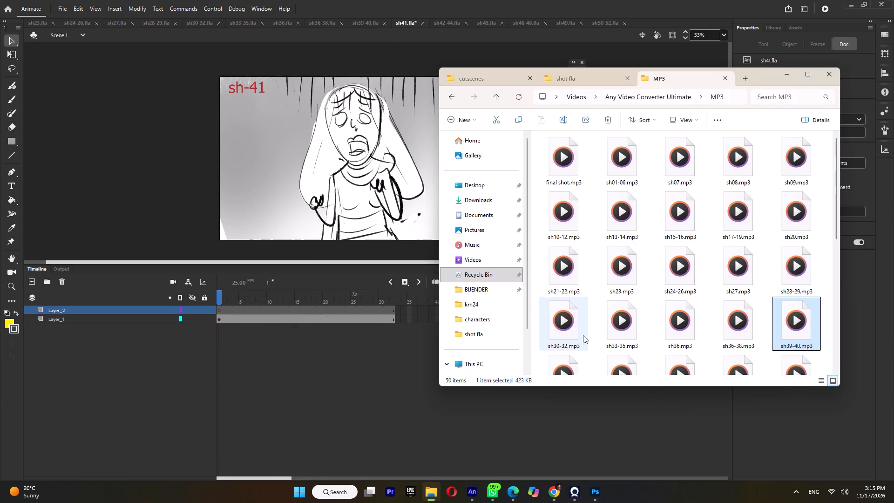
click(564, 358)
drag(562, 357, 332, 197)
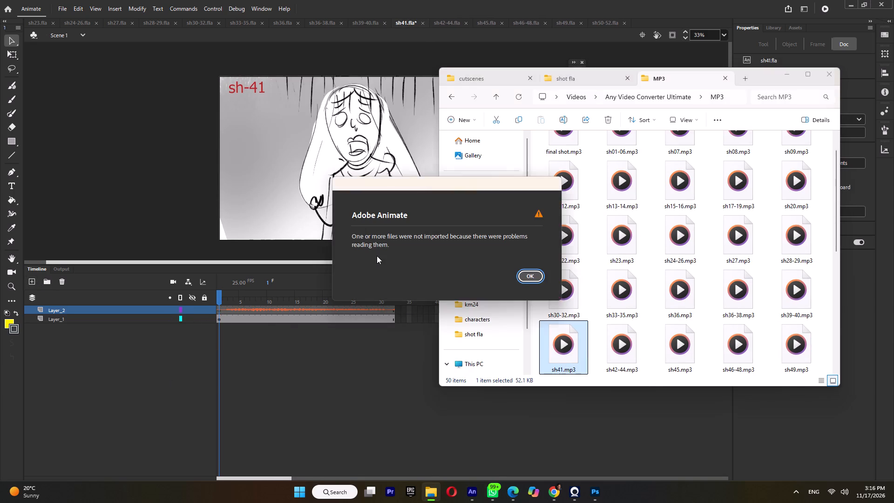
click(377, 256)
click(533, 274)
key(ctrl+s)
Add a new layer to the sh42-44 document, import sh42-44.mp3 onto it and save the document.
click(441, 23)
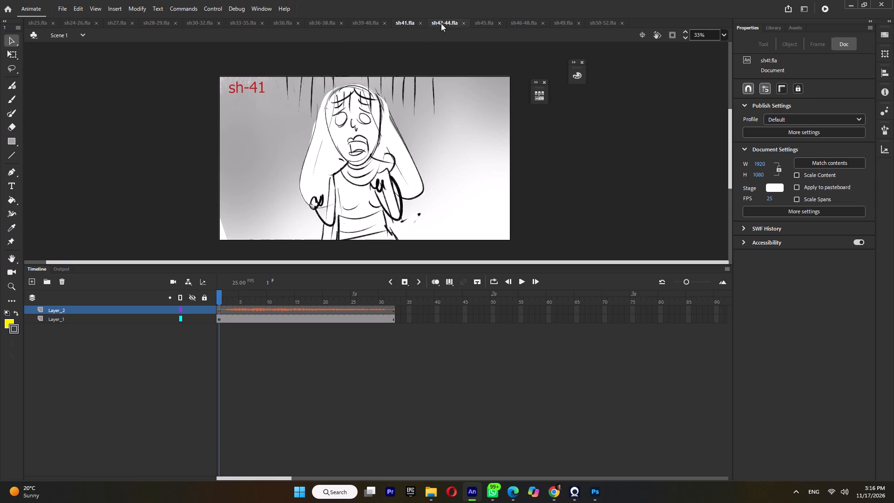
click(31, 283)
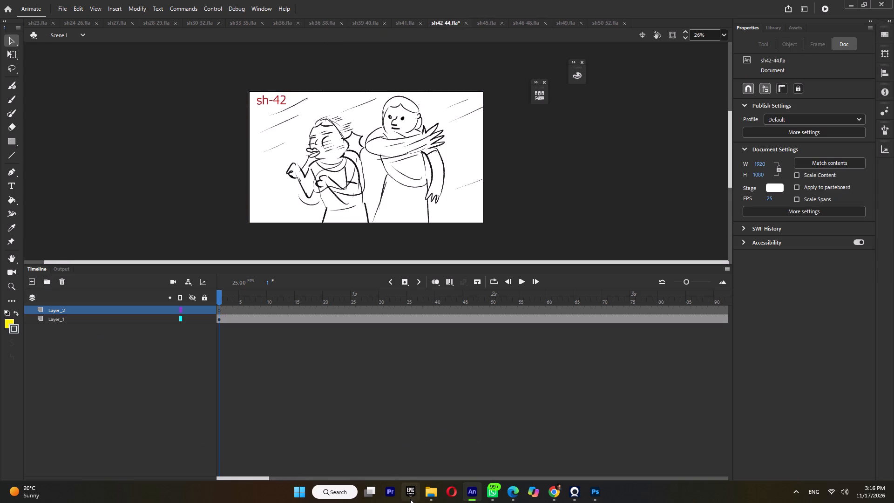
click(427, 491)
click(637, 354)
drag(623, 356, 566, 302)
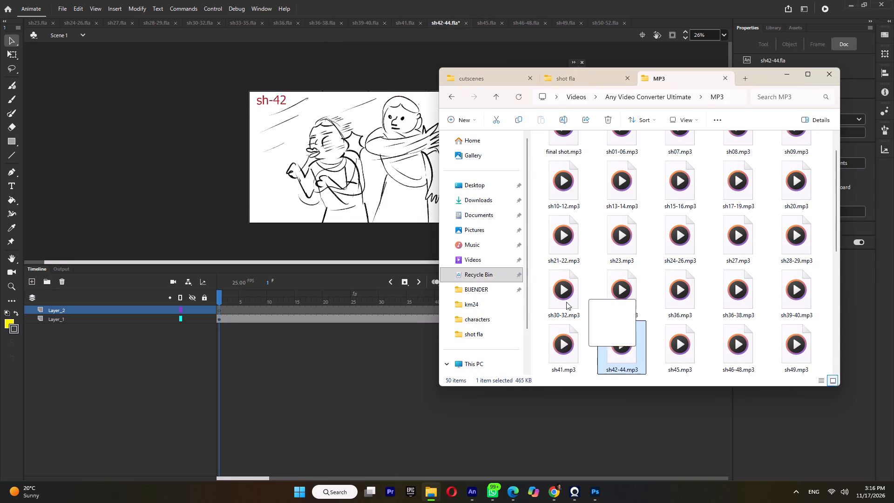
drag(566, 302, 361, 174)
click(380, 249)
click(529, 275)
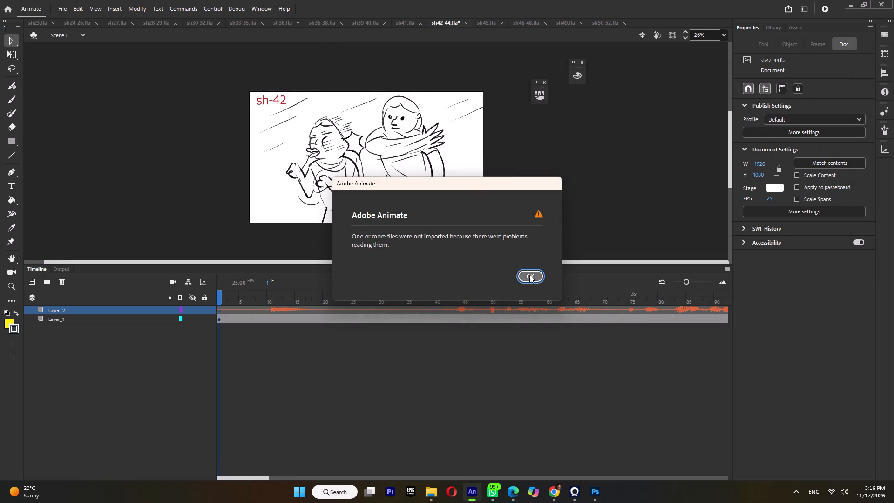
key(ctrl+s)
Add a new layer to the sh45 document, import sh45.mp3 onto it and save the document.
click(487, 21)
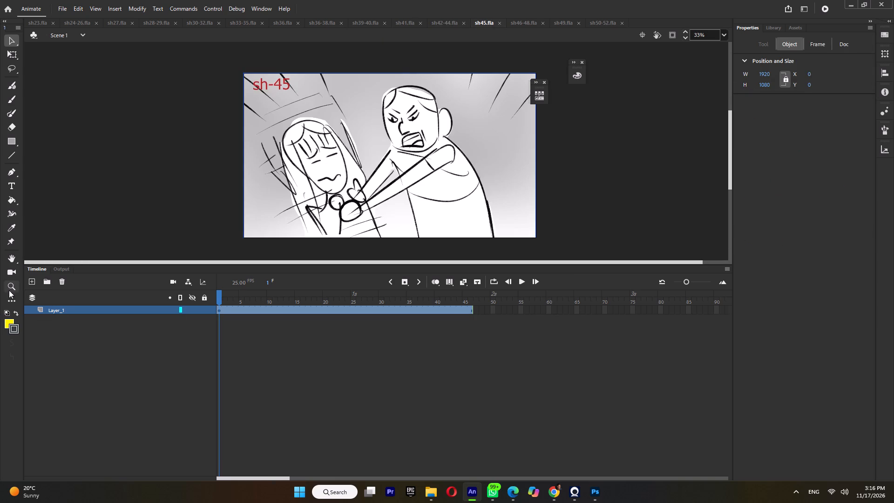
click(30, 279)
click(427, 491)
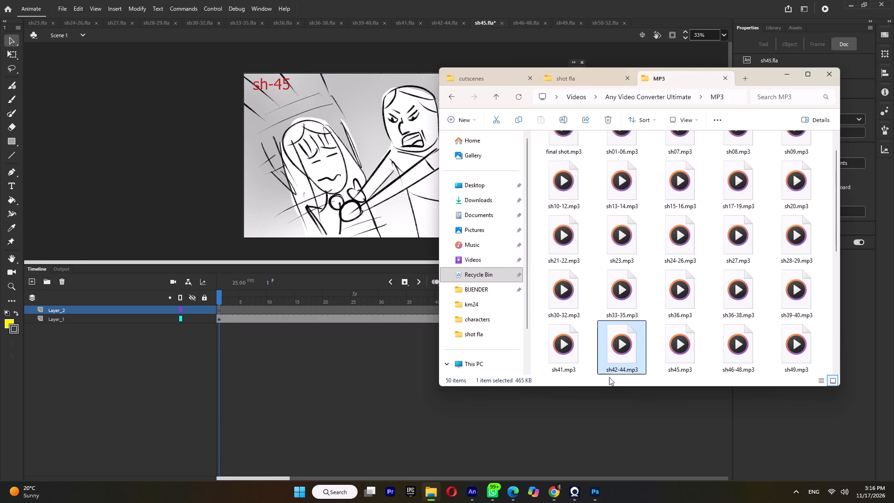
click(672, 362)
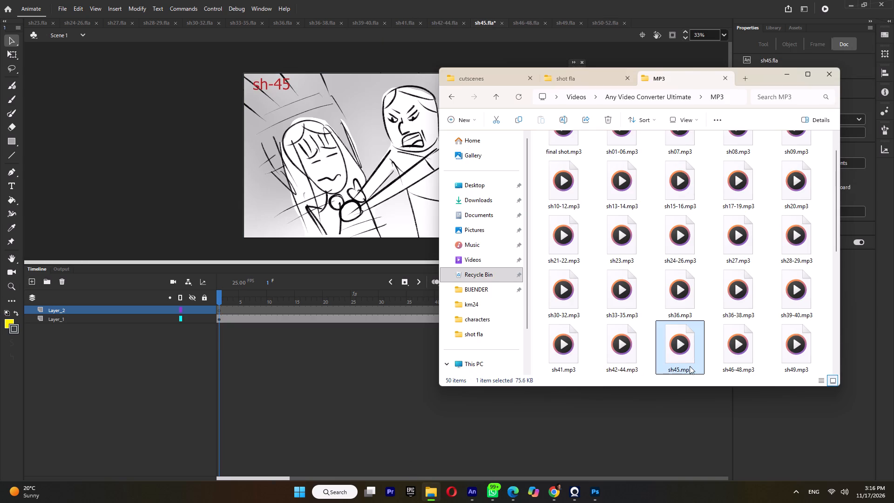
drag(662, 337, 363, 208)
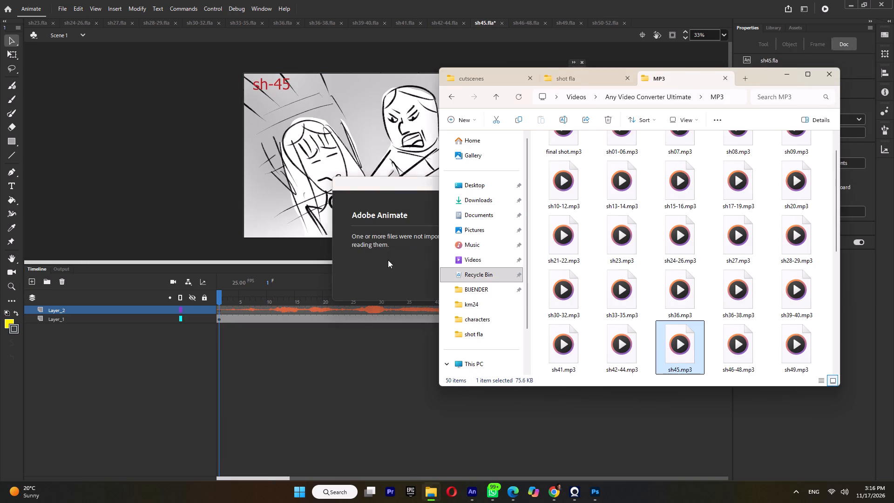
click(388, 260)
click(525, 274)
key(ctrl+s)
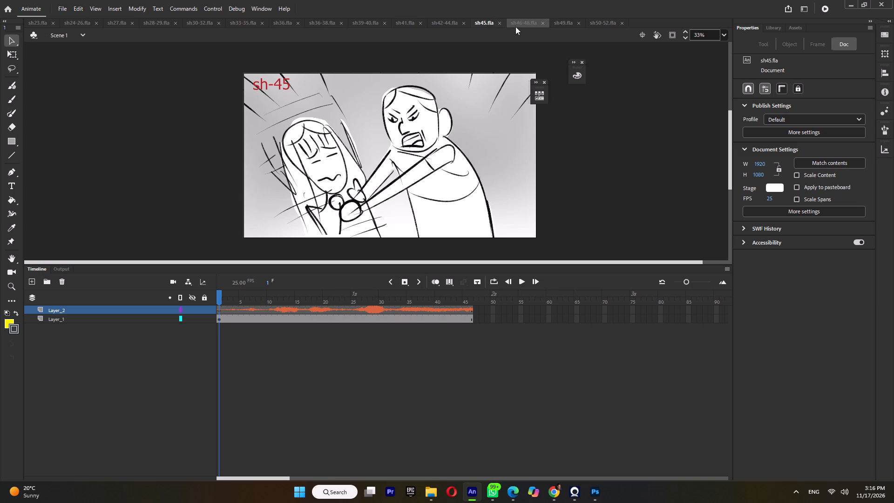
Add a new layer to the sh46-48 document, import sh46-48.mp3 onto it and save the document.
click(520, 26)
click(32, 282)
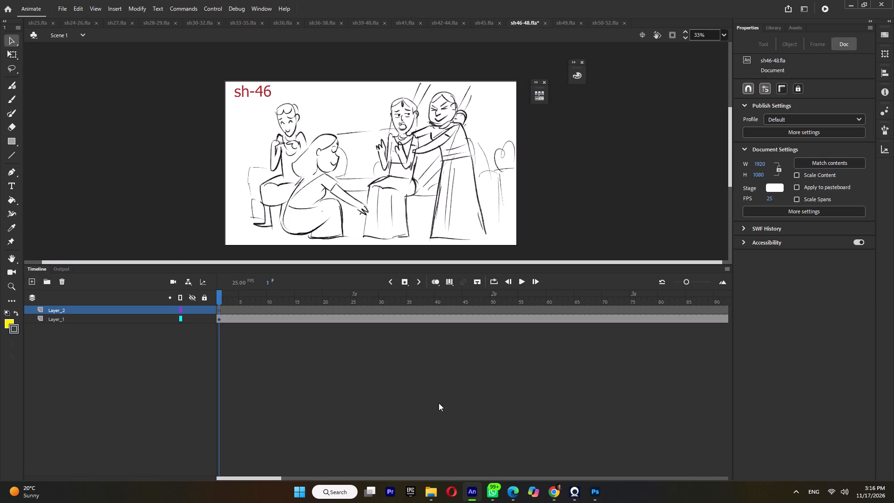
click(428, 492)
click(737, 340)
drag(735, 353, 694, 329)
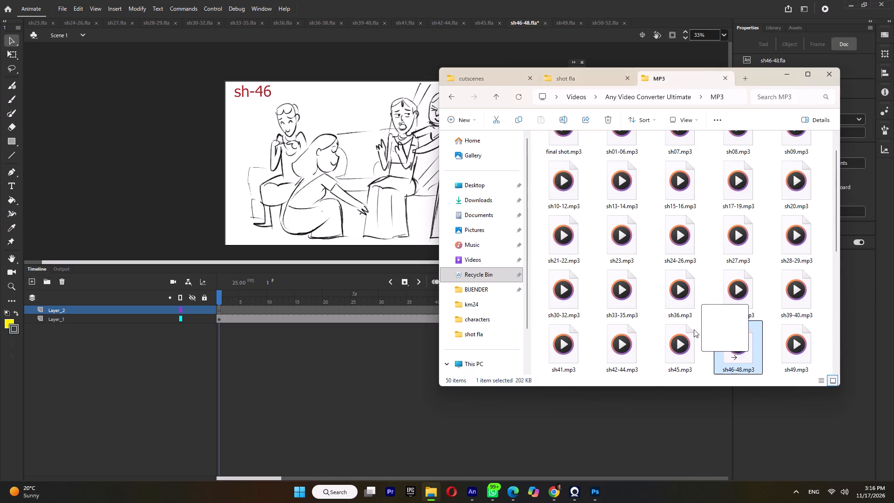
drag(694, 329, 291, 147)
click(403, 249)
click(530, 276)
key(ctrl+s)
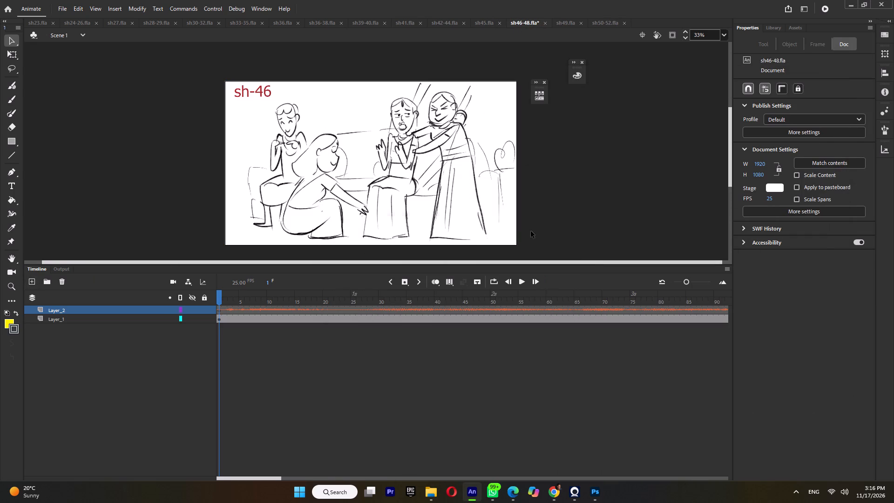
Add a new layer to the sh49 document, import sh49.mp3 onto it and save the document.
click(572, 19)
click(33, 282)
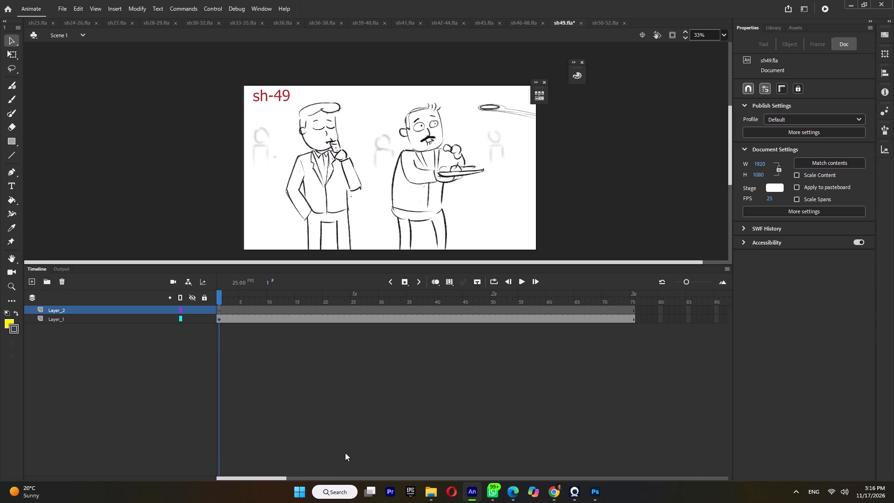
click(433, 493)
click(799, 345)
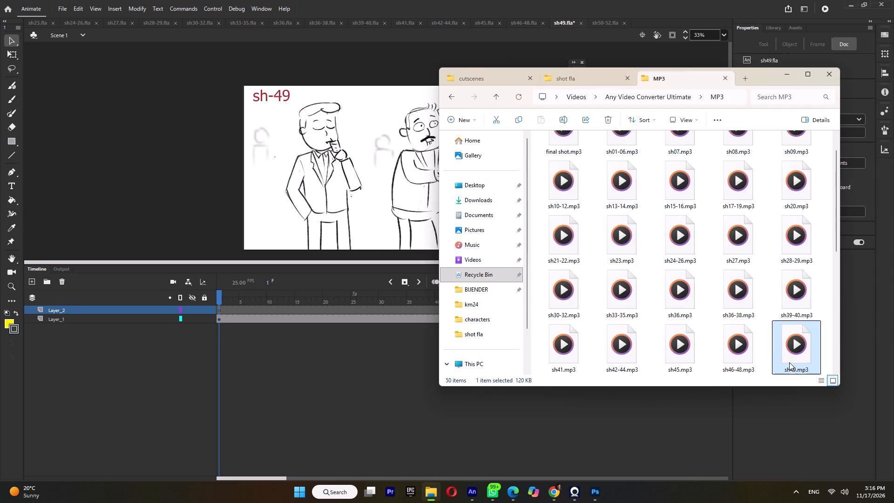
drag(790, 358, 277, 174)
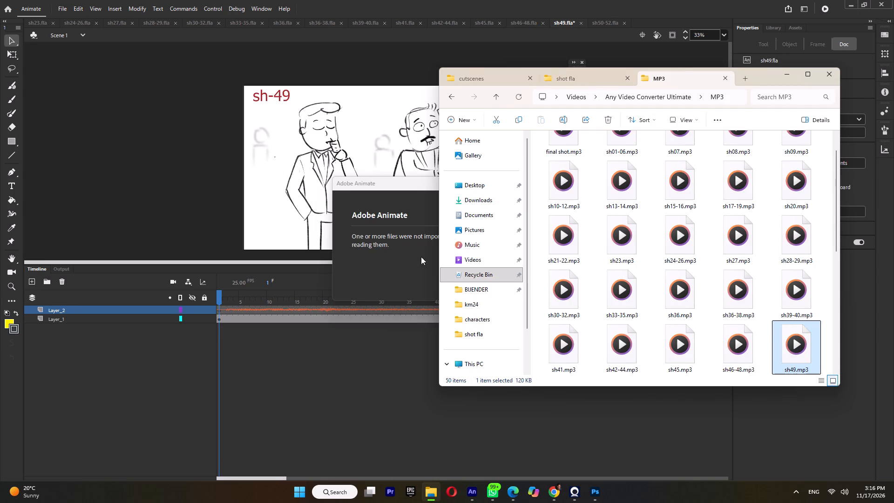
click(362, 266)
click(517, 273)
click(526, 271)
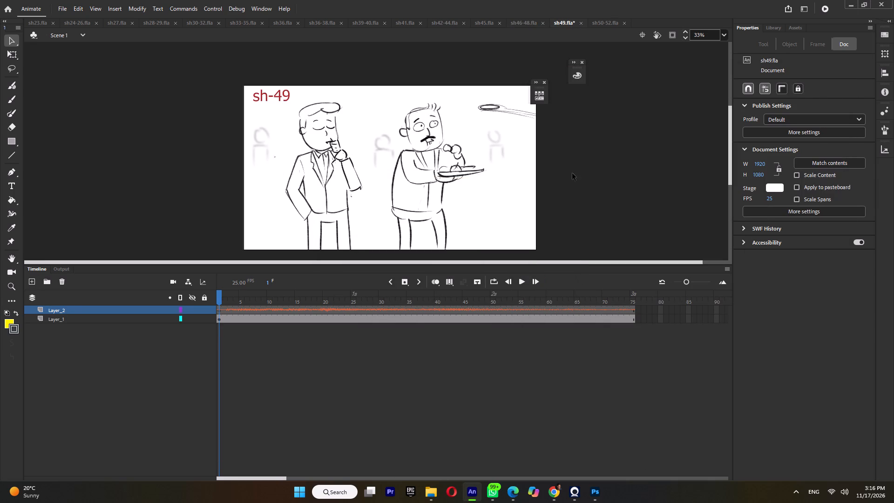
key(ctrl+s)
Add a new layer above the video layer in the sh50-52 document.
click(596, 25)
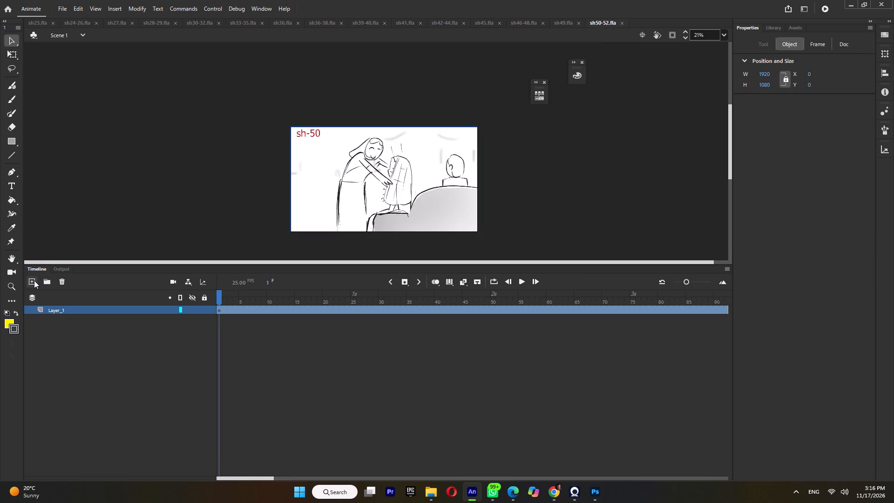
click(34, 280)
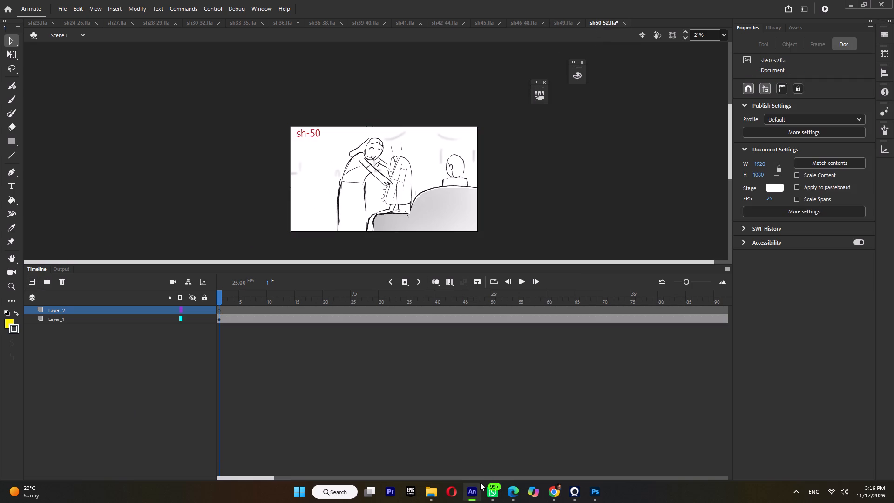
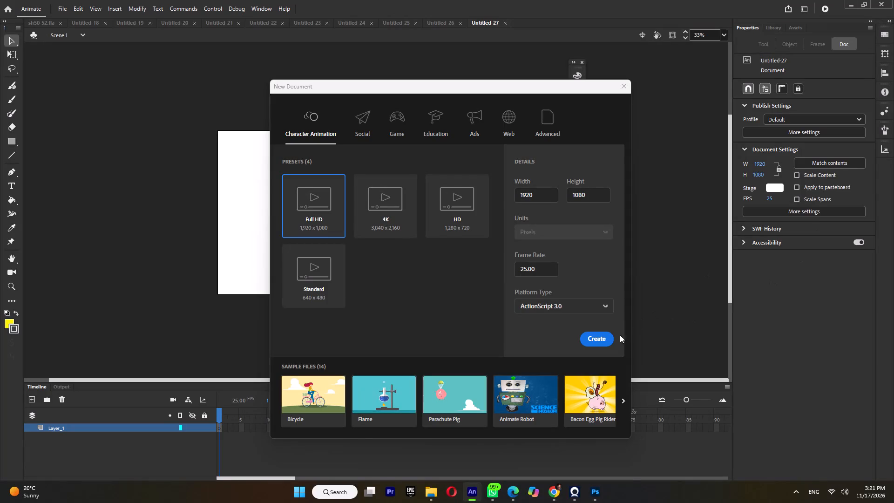
Create another blank Full HD document, 1920 x 1080 at 25 fps, for ActionScript 3.0, and fit its whole stage in view.
click(598, 337)
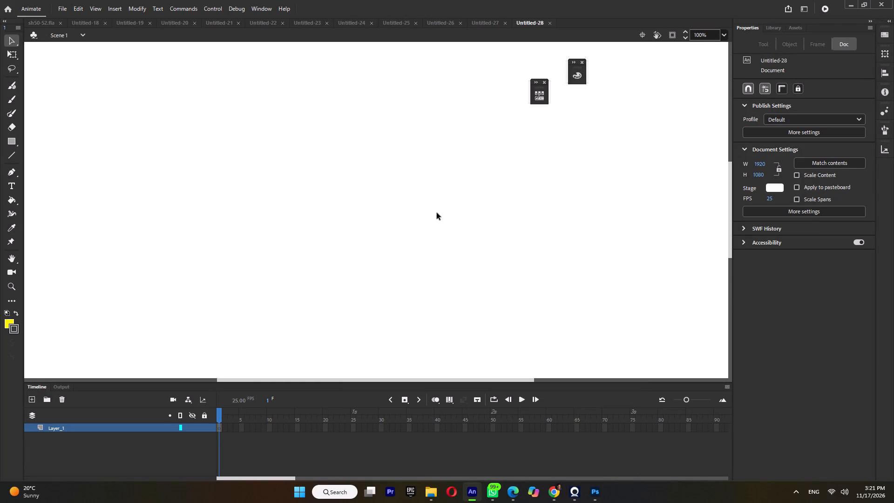
ctrl+scroll(437, 213, down, 5)
click(437, 213)
ctrl+scroll(466, 227, down, 6)
click(408, 226)
ctrl+scroll(468, 241, down, 4)
ctrl+scroll(467, 243, up, 3)
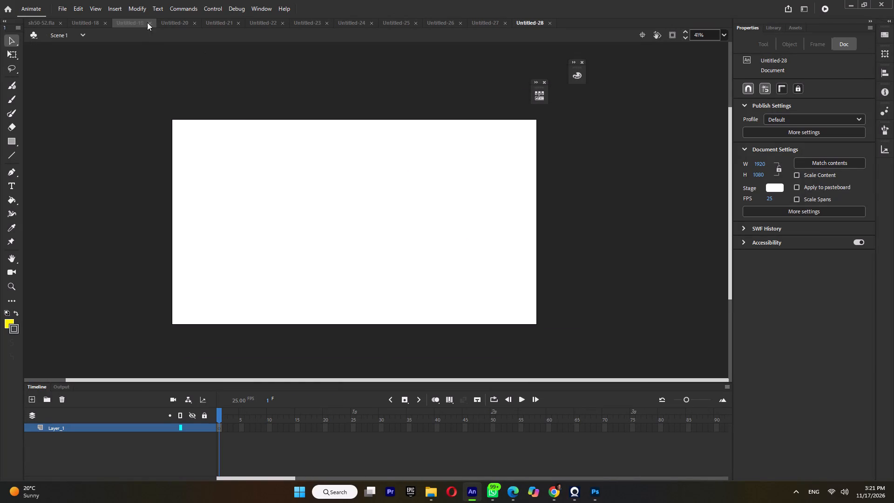
Switch to the blank Untitled-18 document and bring up File Explorer to fetch the next shot's media.
click(85, 25)
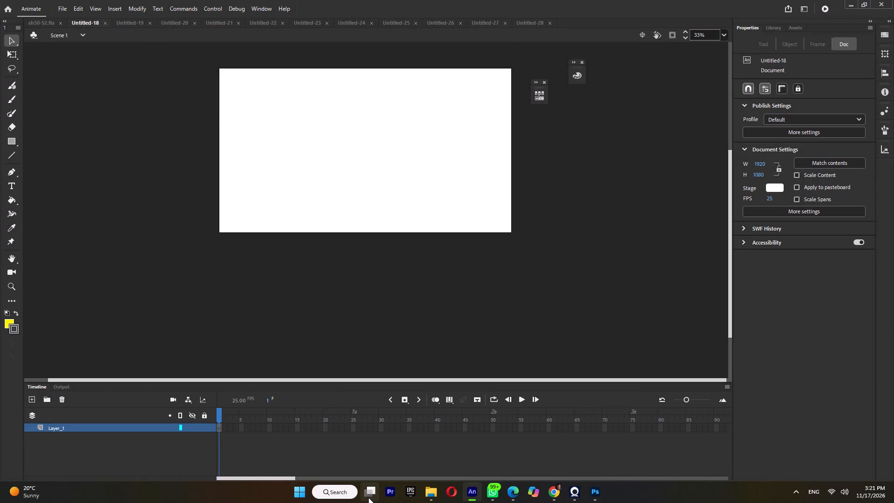
click(429, 489)
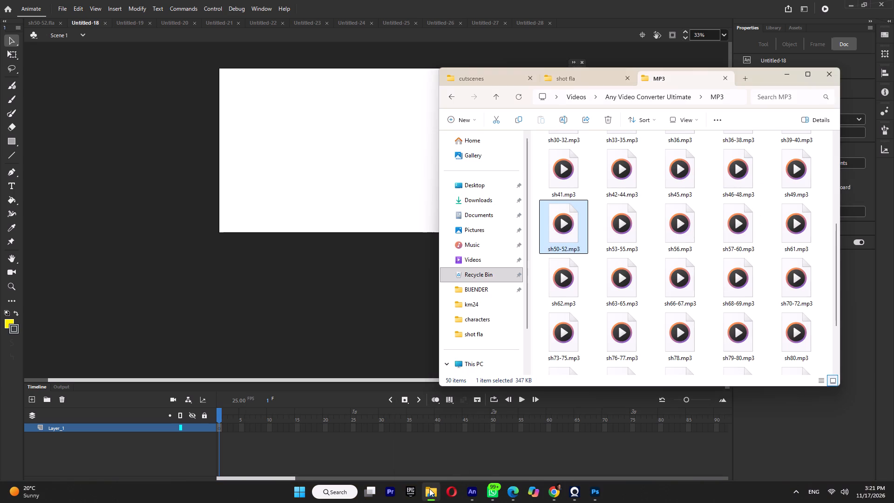
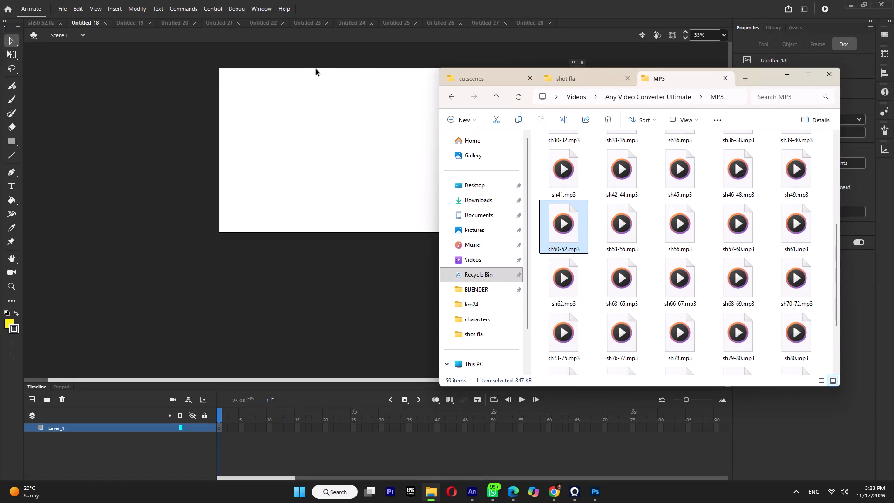
Embed sh53-55.mp4 from the cutscenes folder as H.264 video in Untitled-18's timeline and align it with the stage at X 0, Y 0.
click(123, 26)
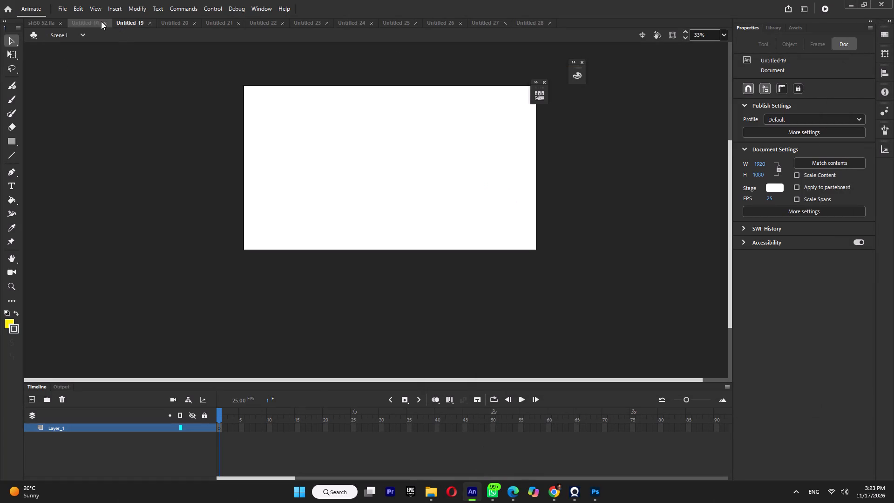
click(88, 22)
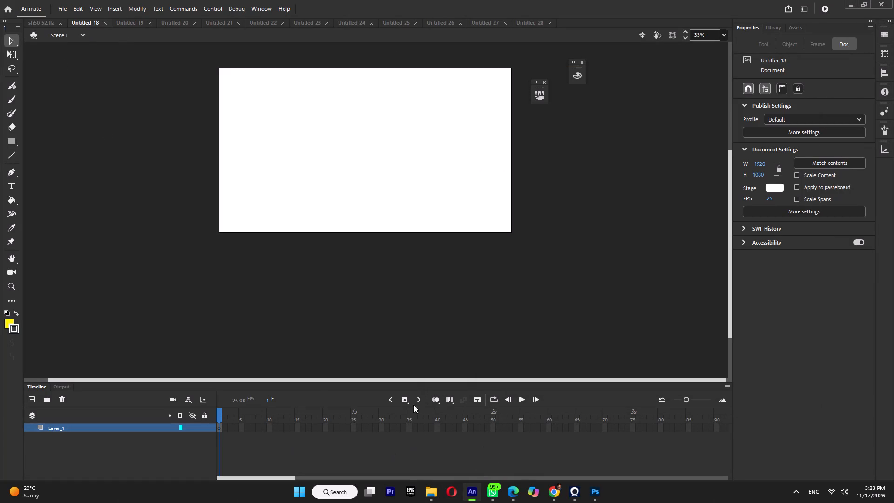
click(430, 496)
click(486, 80)
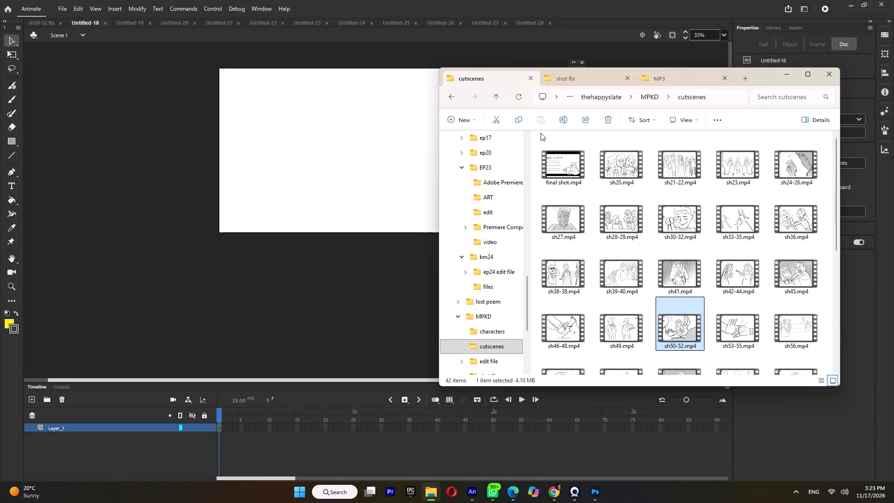
click(738, 316)
drag(741, 332, 333, 175)
click(358, 217)
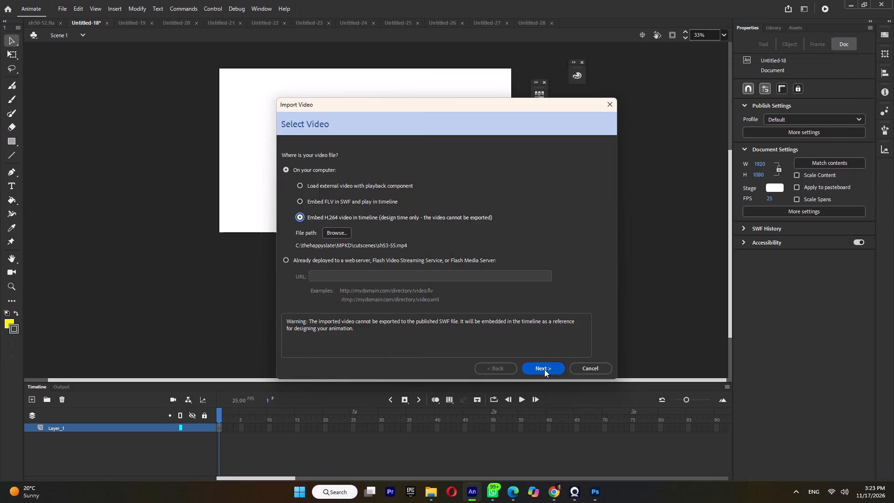
double_click(544, 369)
click(544, 369)
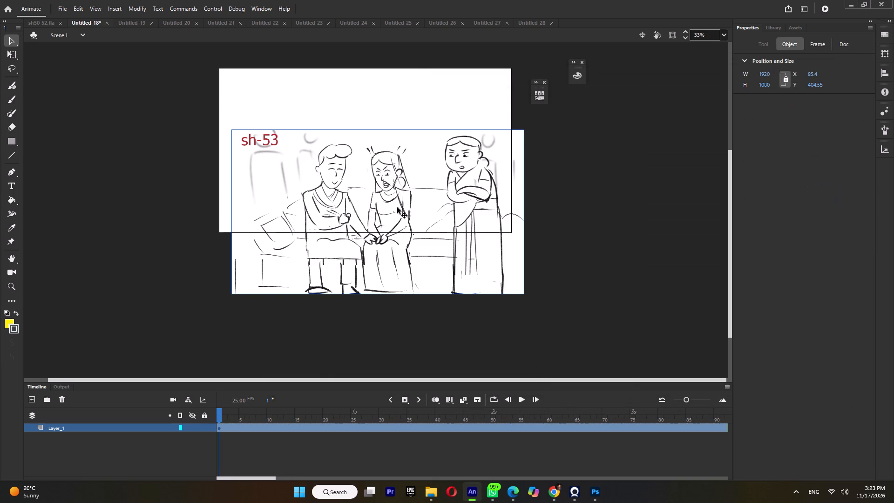
drag(397, 208, 386, 145)
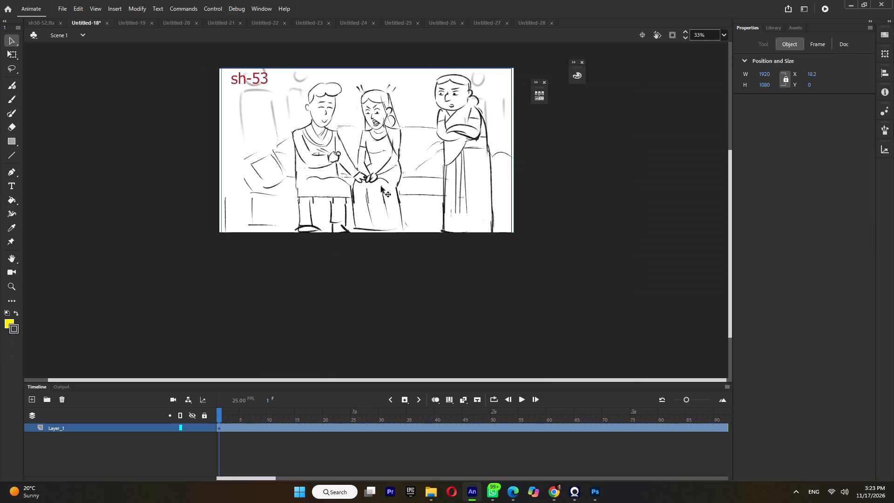
click(381, 186)
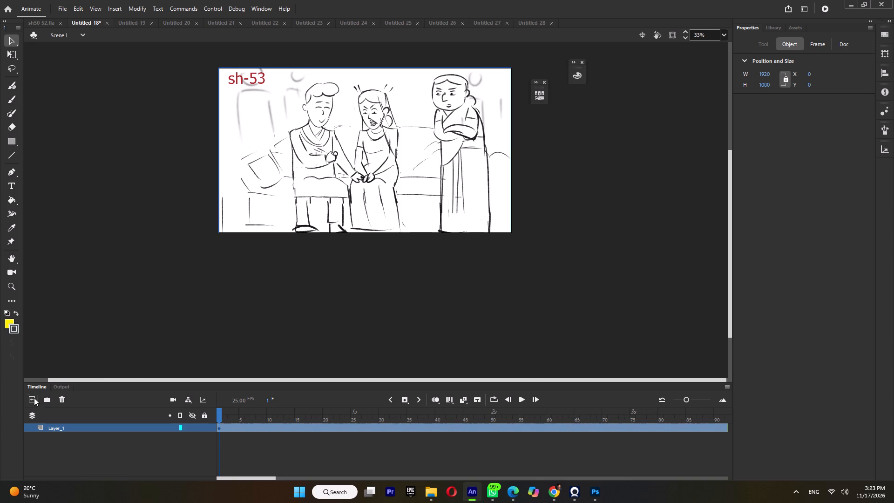
Add a new layer above the video layer and save the document as sh53-55 in the shot fla folder.
click(34, 398)
key(ctrl+s)
text(sh53-55)
key(Return)
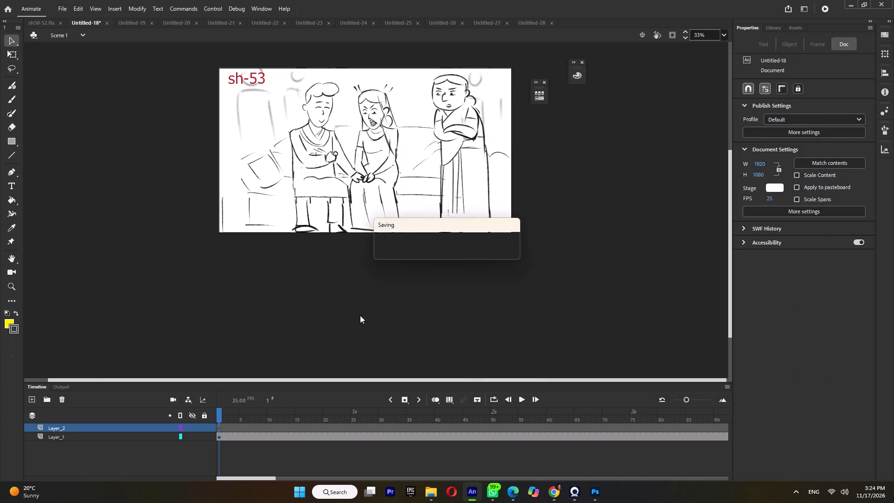
Embed sh56.mp4 from the cutscenes folder as H.264 video in Untitled-19's timeline and align it with the stage.
click(122, 25)
click(429, 494)
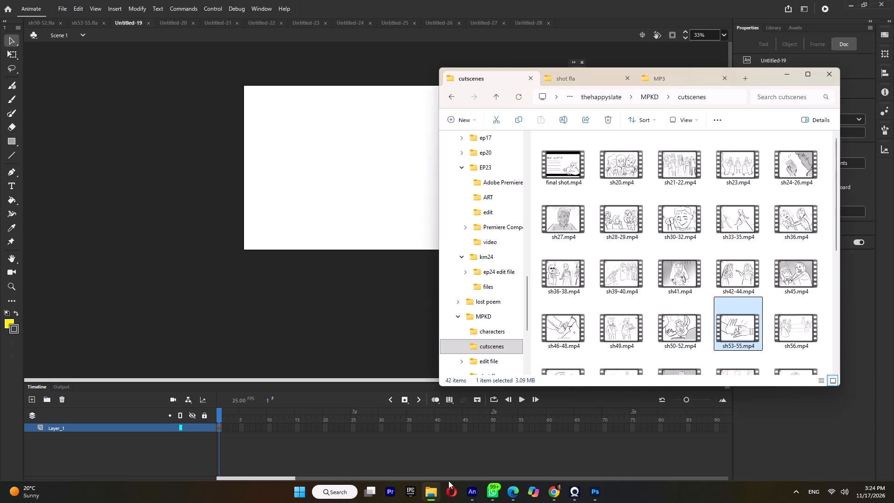
click(786, 330)
drag(794, 334, 334, 185)
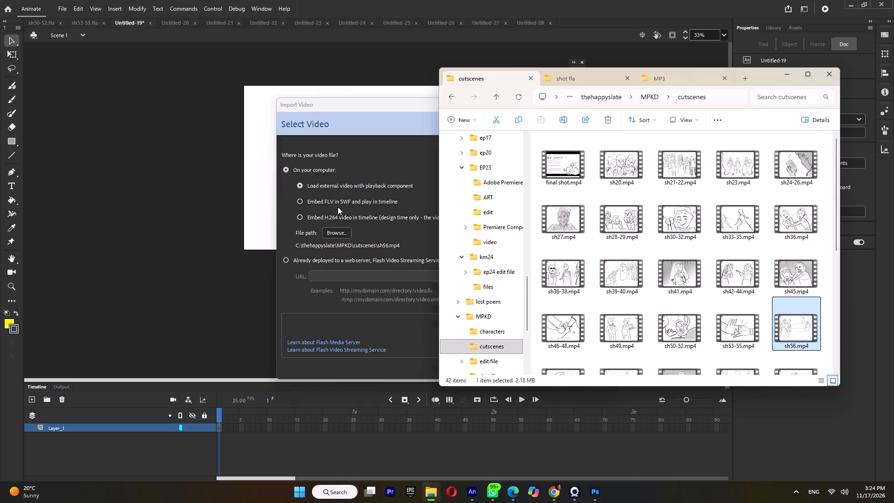
click(338, 215)
triple_click(544, 364)
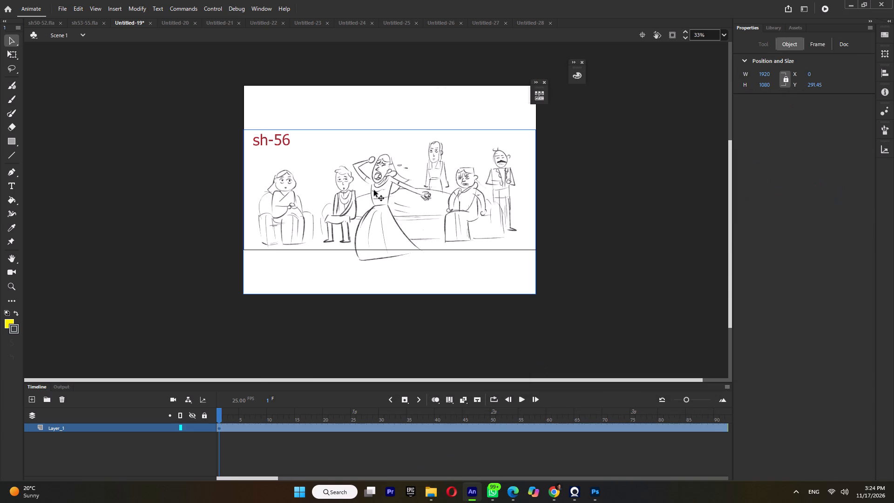
drag(374, 190, 373, 145)
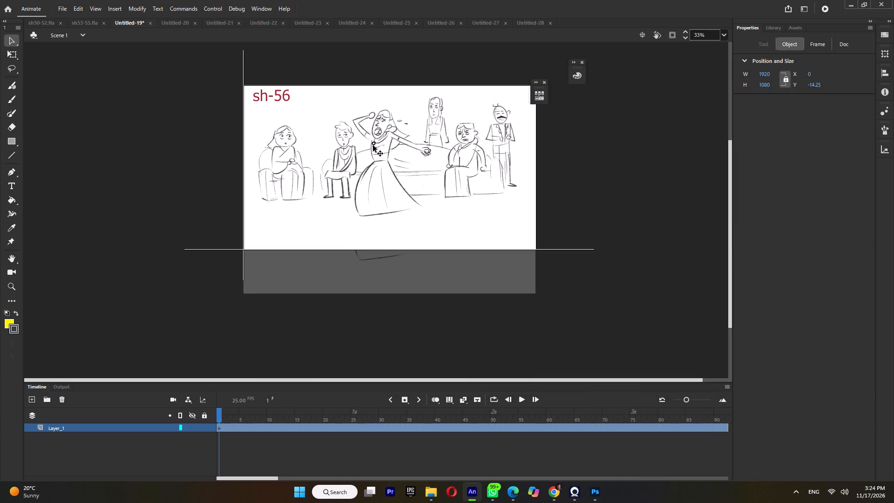
drag(373, 145, 373, 146)
Save the document with the sh56 video as sh56.
click(86, 190)
key(ctrl+s)
text(sh56)
key(Return)
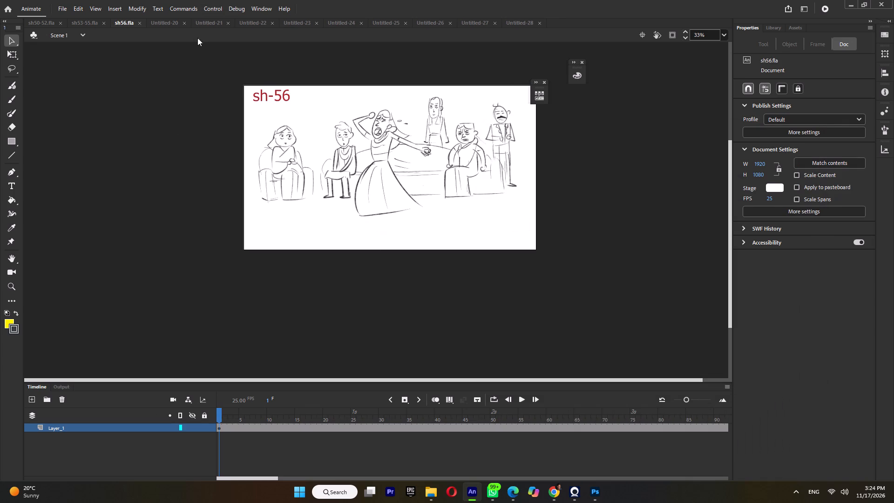
Embed sh57-60.mp4 from the cutscenes folder as H.264 video in Untitled-20's timeline and align it with the stage at X 0, Y 0.
click(167, 20)
click(427, 485)
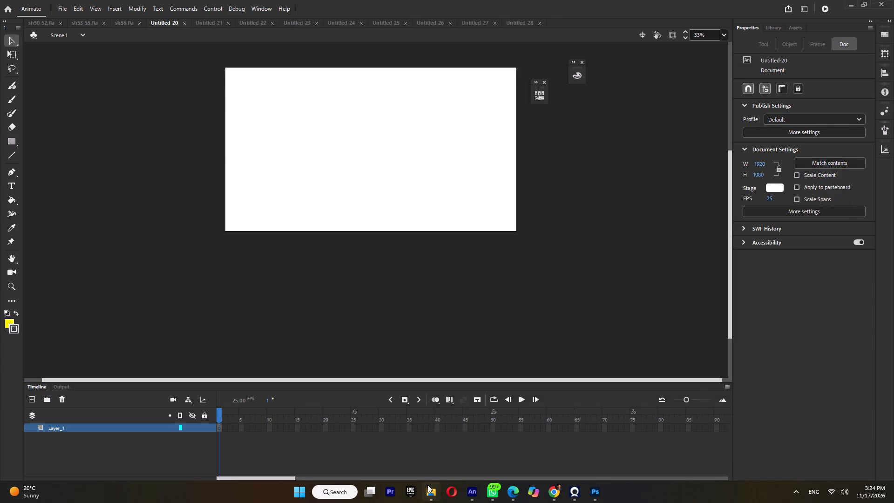
scroll(783, 319, down, 3)
scroll(781, 324, up, 1)
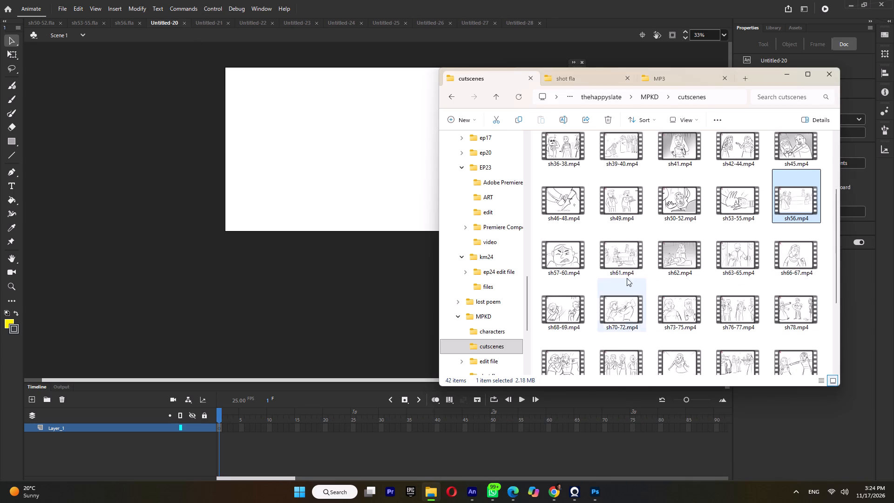
click(579, 258)
drag(560, 257, 312, 143)
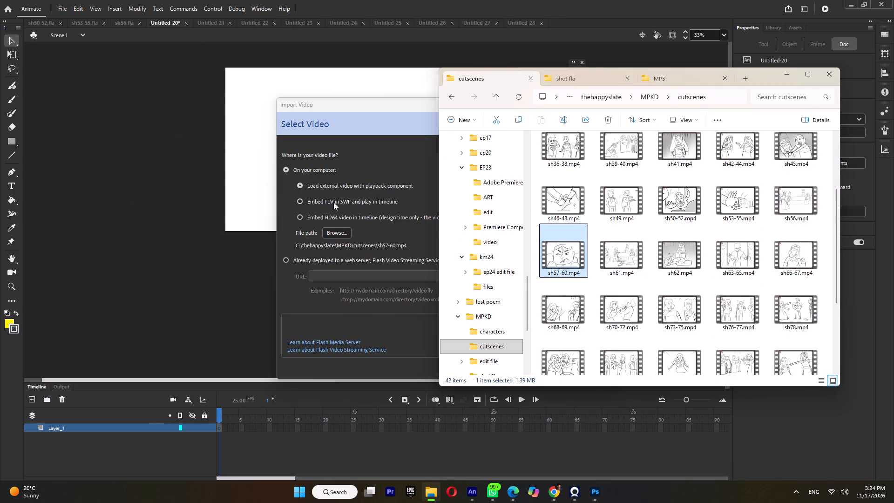
click(331, 219)
triple_click(535, 360)
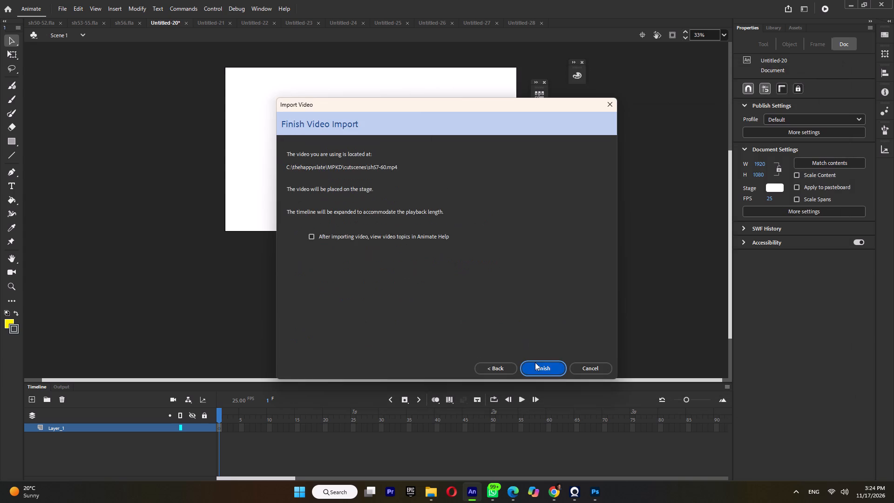
click(535, 362)
drag(374, 181, 366, 116)
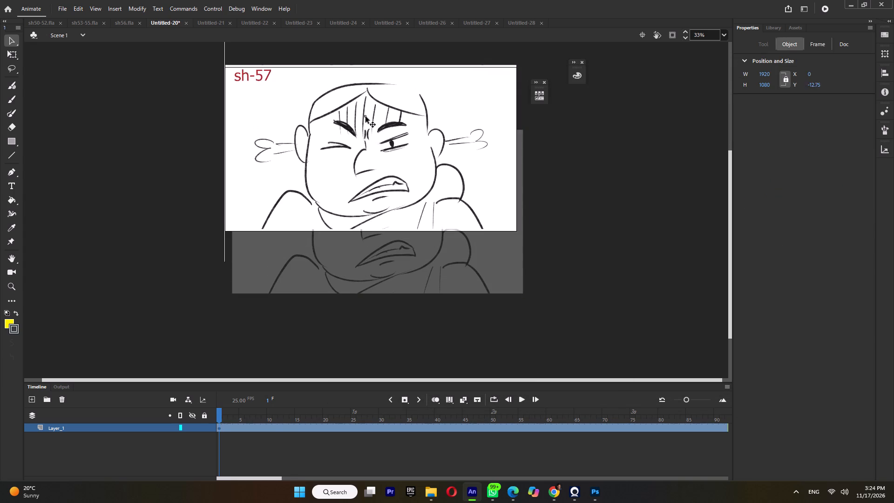
drag(366, 116, 366, 118)
Save the document as sh57-60 in the shot fla folder.
key(ctrl+s)
text(sh57-)
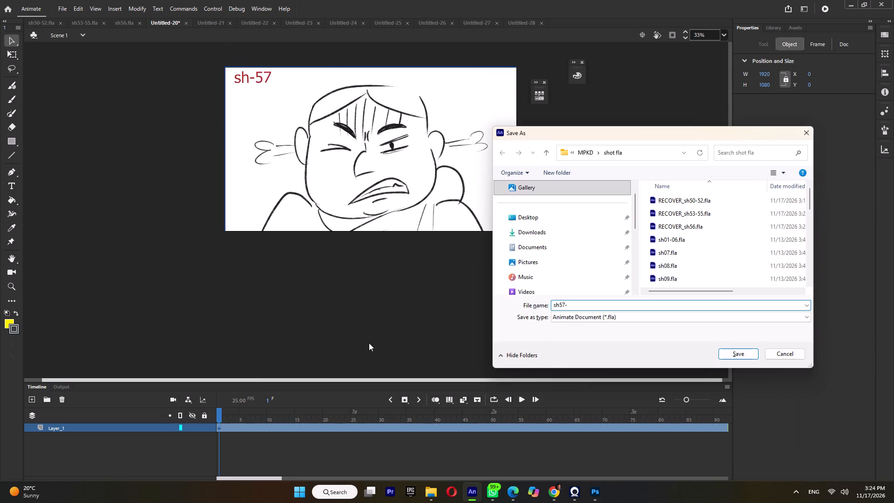
click(434, 496)
click(434, 496)
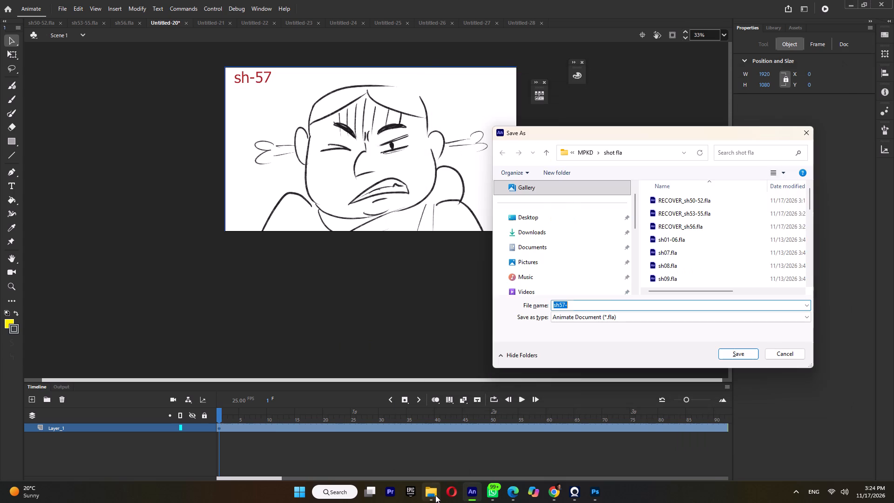
click(585, 308)
text(60)
key(Return)
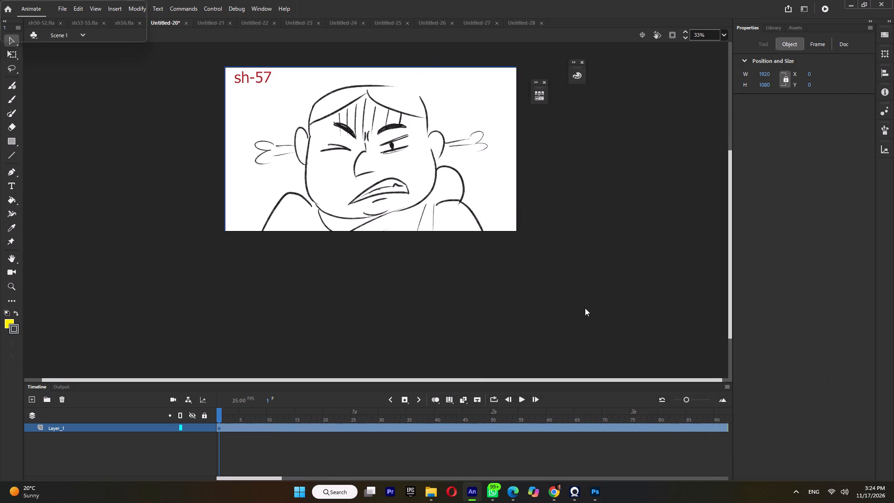
Embed sh61.mp4 from the cutscenes folder as H.264 video in Untitled-21's timeline and align it with the stage at X 0, Y 0.
click(199, 23)
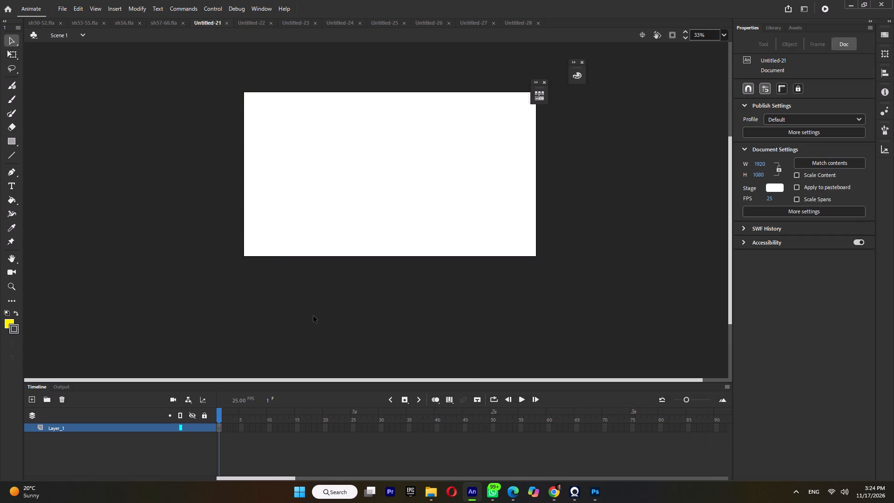
click(432, 490)
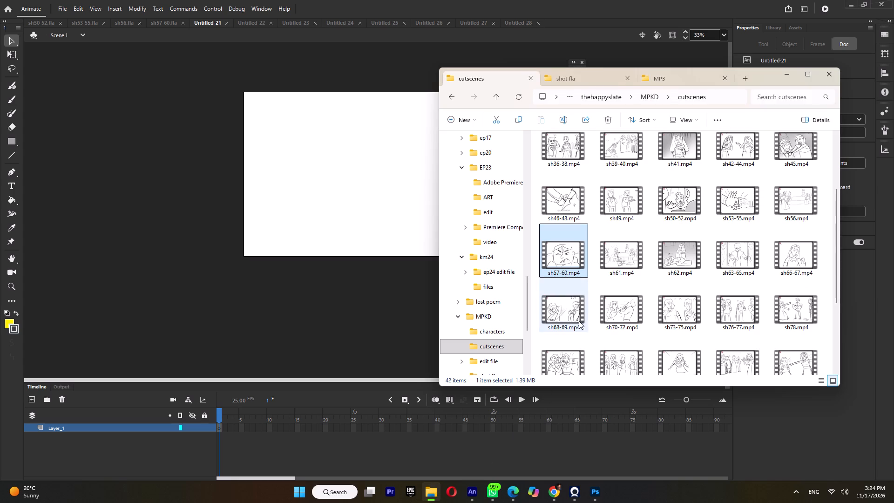
click(607, 260)
drag(617, 259, 350, 215)
click(351, 207)
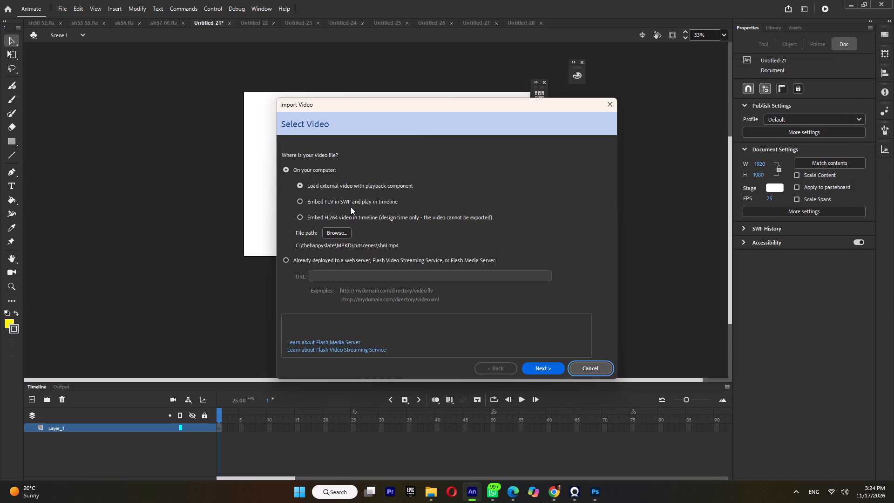
click(347, 214)
triple_click(545, 366)
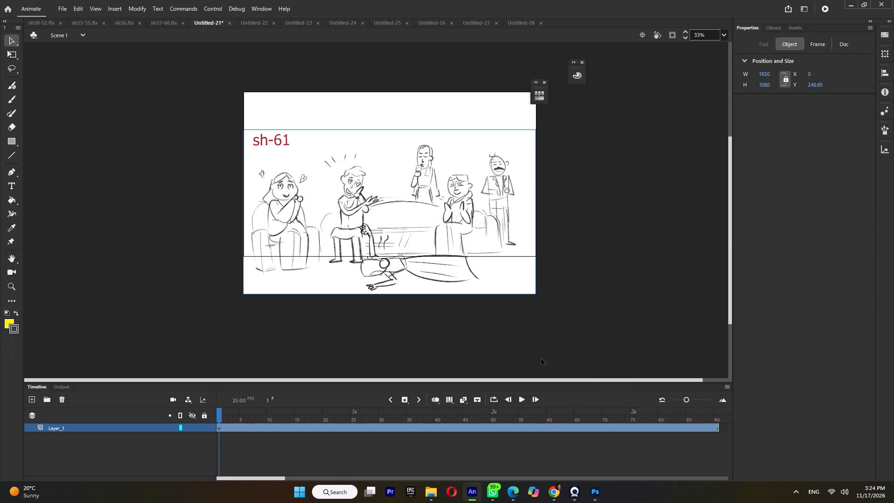
drag(408, 227, 404, 191)
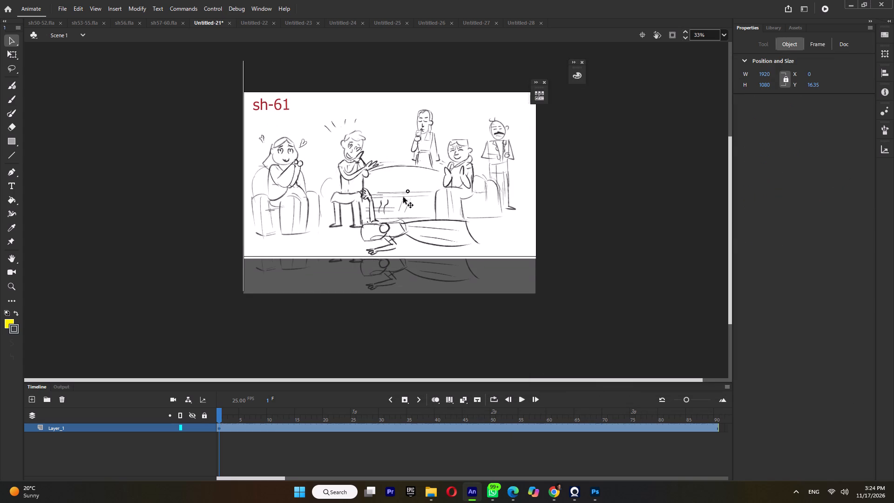
drag(402, 203, 402, 197)
click(402, 197)
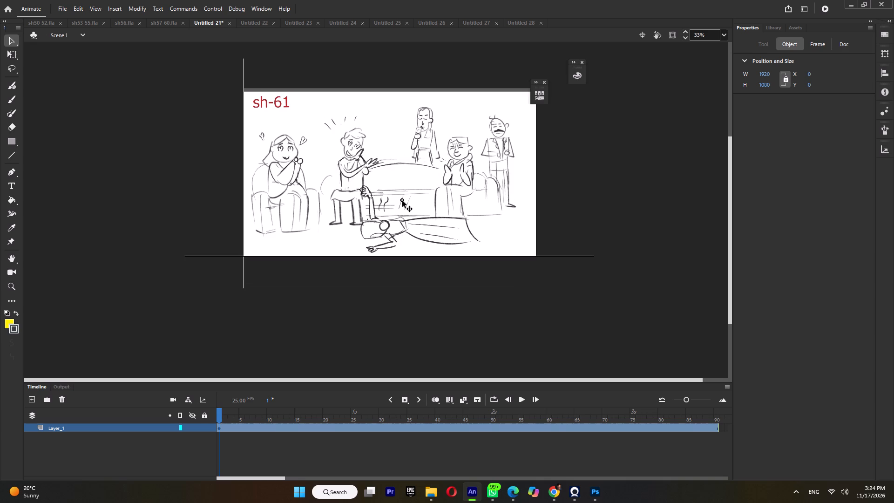
Save the document with the sh61 video as sh61.
key(ctrl+s)
text(sh61)
key(Return)
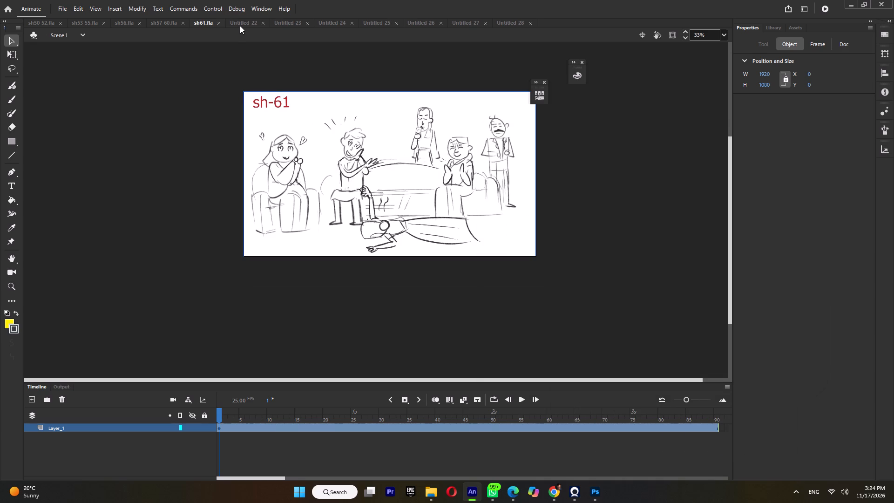
Embed sh62.mp4 from the cutscenes folder as H.264 video in Untitled-22's timeline and align it with the stage.
click(240, 23)
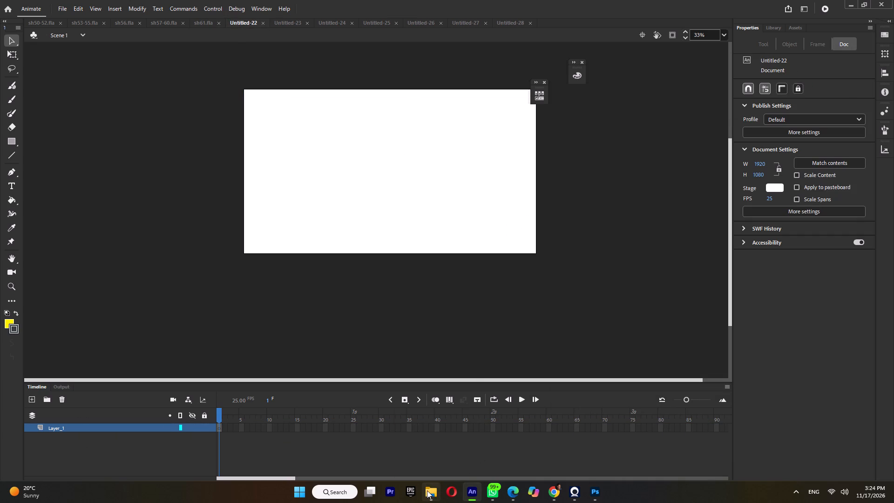
click(427, 490)
click(669, 252)
drag(687, 261, 382, 210)
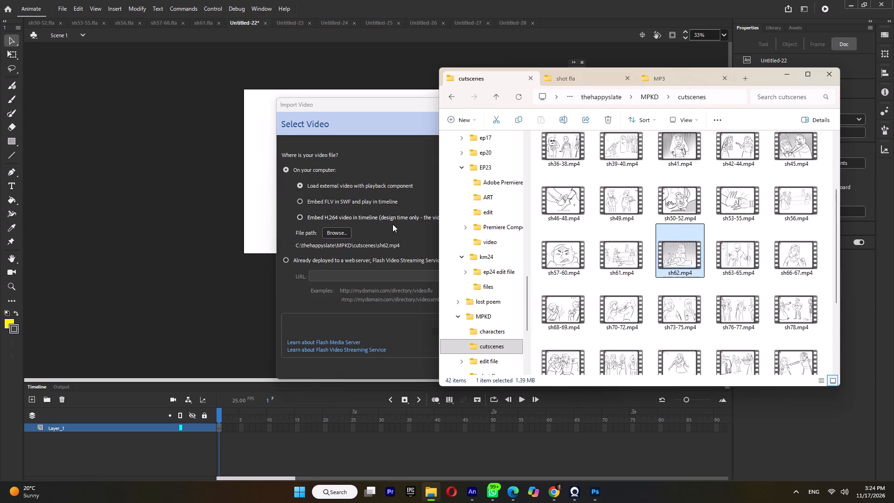
click(386, 217)
triple_click(542, 370)
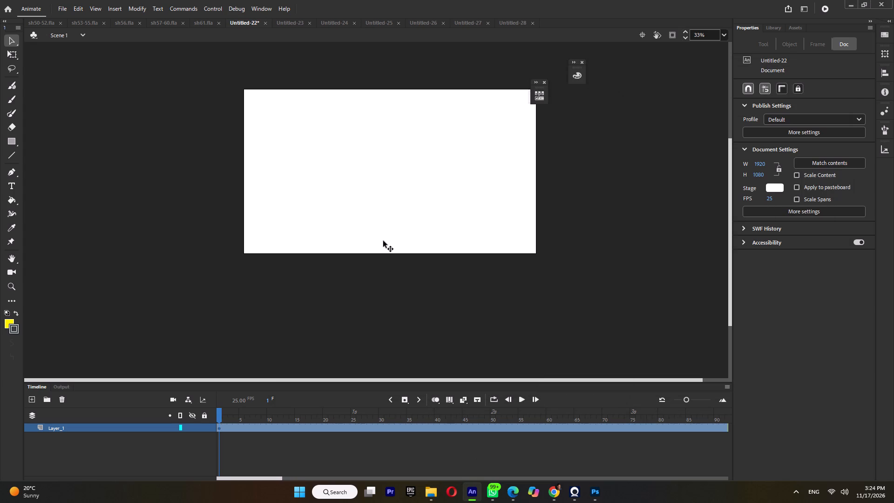
drag(382, 239, 379, 199)
Save the document as sh62 in the shot fla folder.
key(ctrl+s)
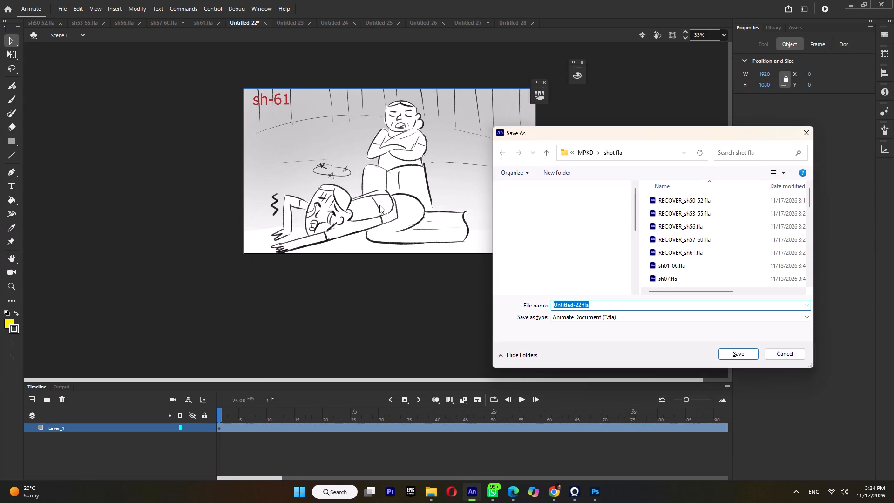
text(sh)
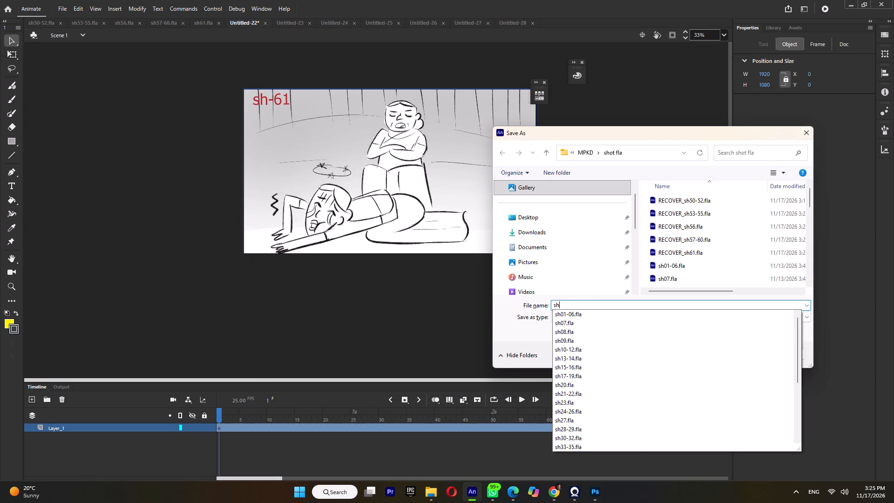
text(62)
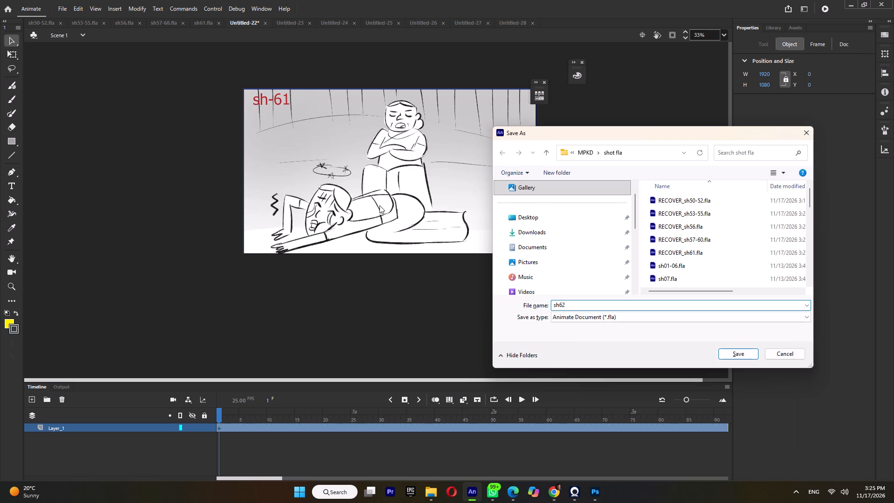
click(427, 491)
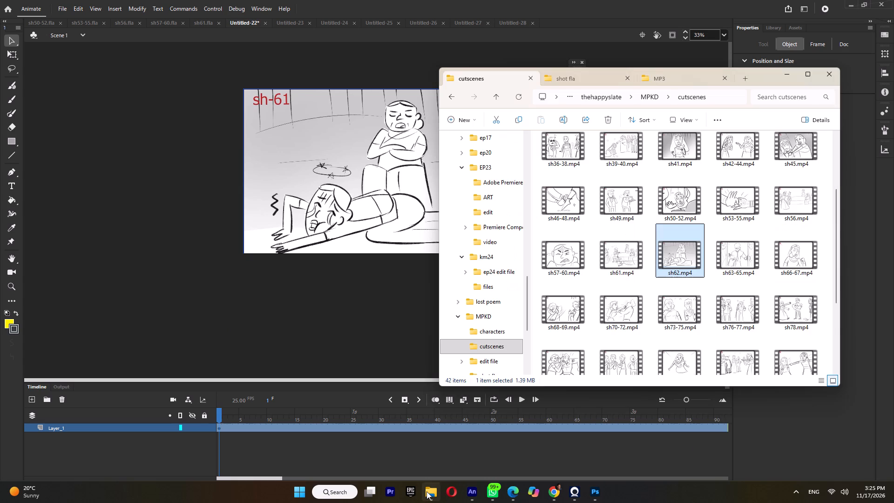
click(427, 491)
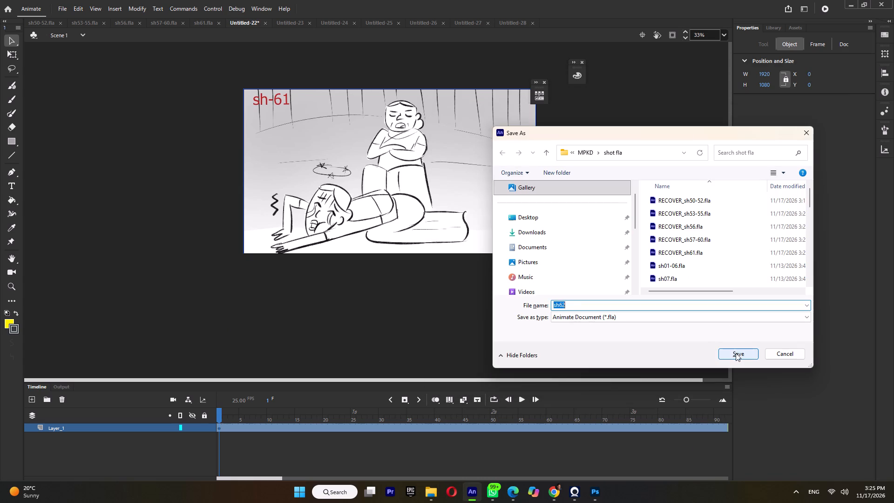
click(736, 353)
Scrub through the sh62 and sh61 timelines to check their videos, and save sh61 again.
click(240, 414)
drag(263, 410, 387, 424)
drag(417, 411, 749, 465)
click(200, 21)
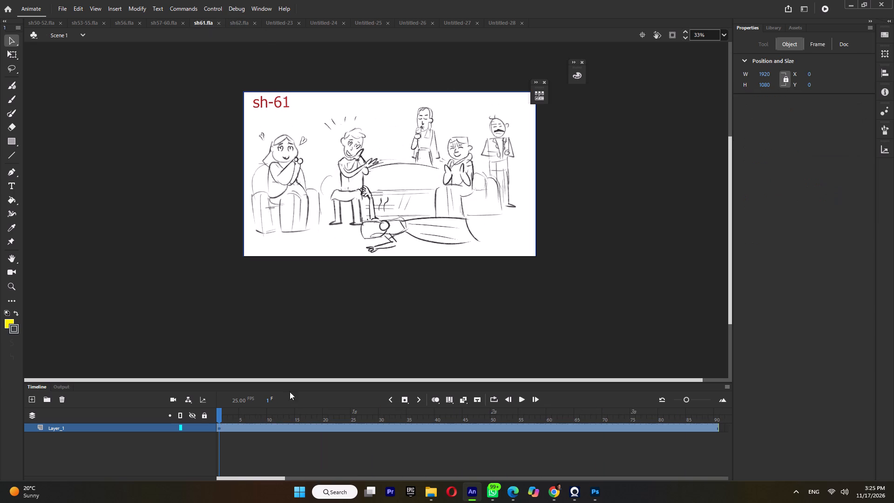
drag(229, 417, 893, 488)
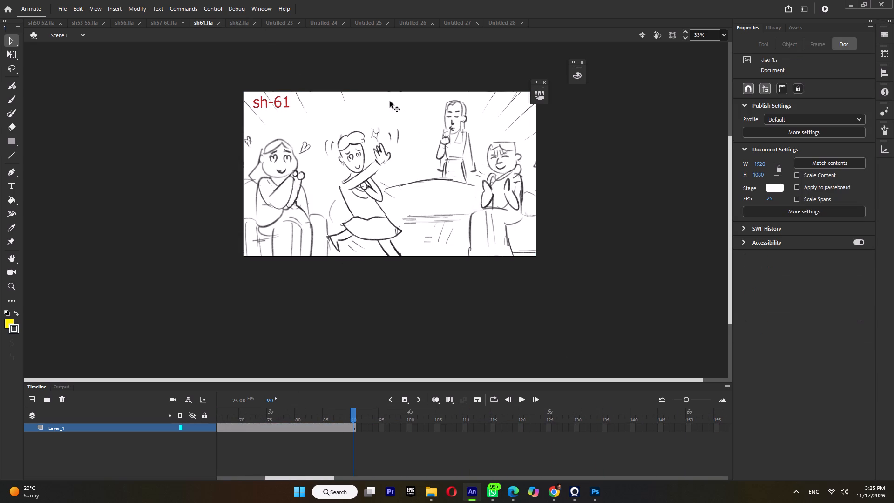
key(ctrl+s)
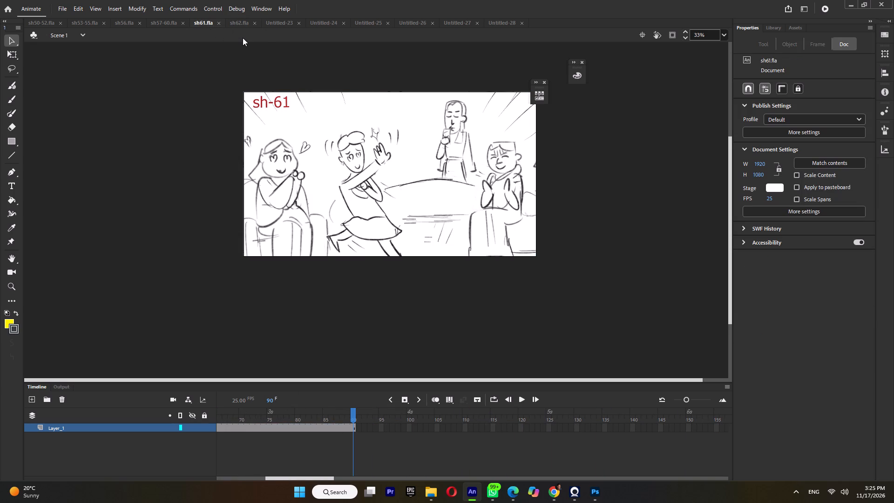
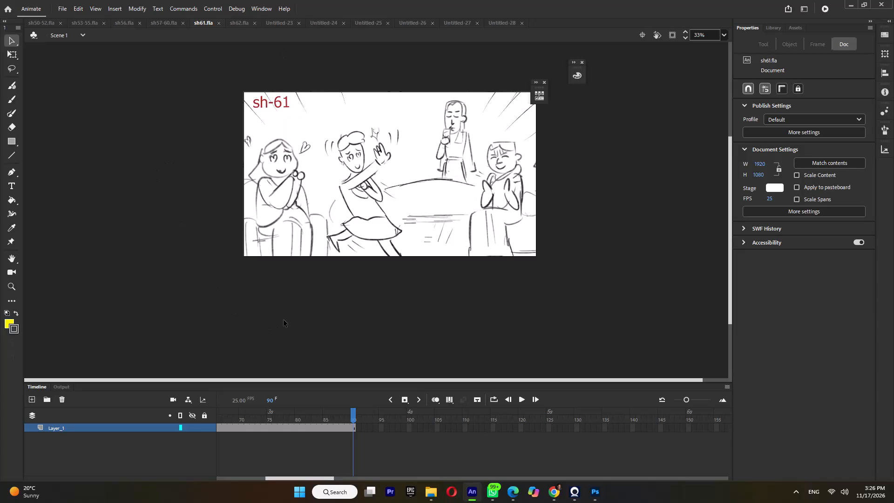
Embed sh63-65.mp4 from the cutscenes folder as H.264 video in Untitled-23's timeline and align it with the stage.
click(247, 23)
click(274, 22)
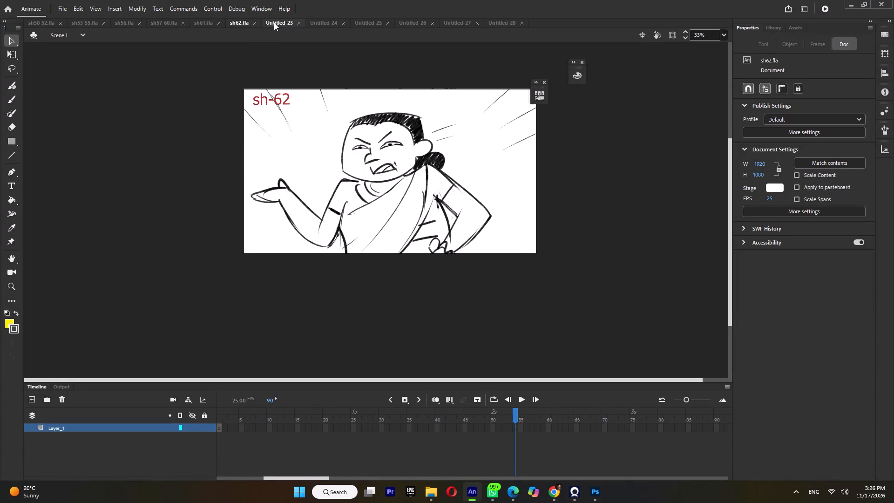
click(431, 493)
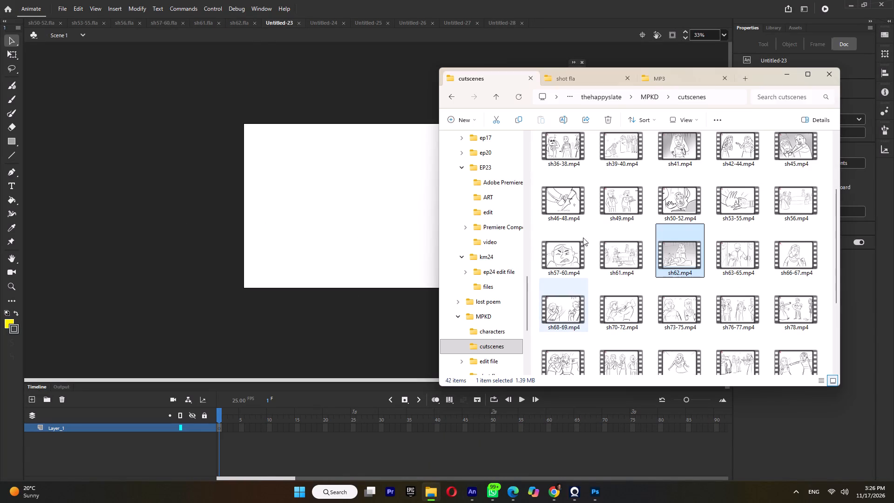
click(734, 261)
drag(736, 253, 330, 167)
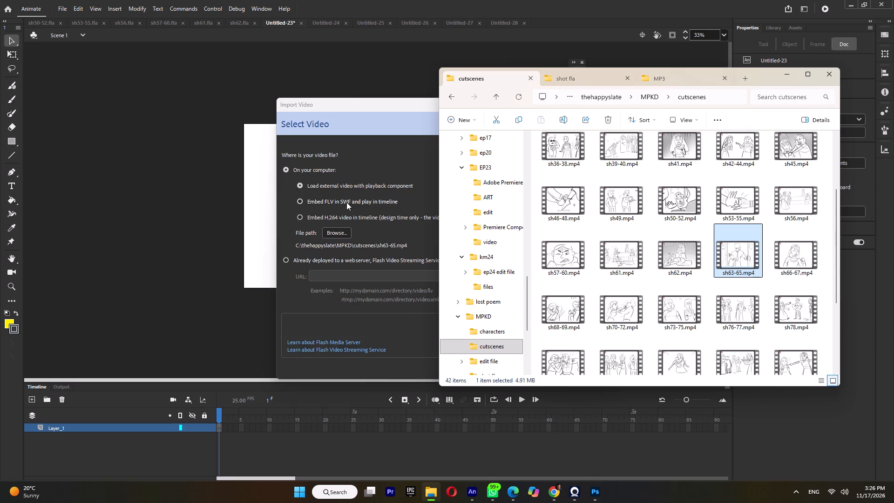
click(343, 215)
triple_click(537, 368)
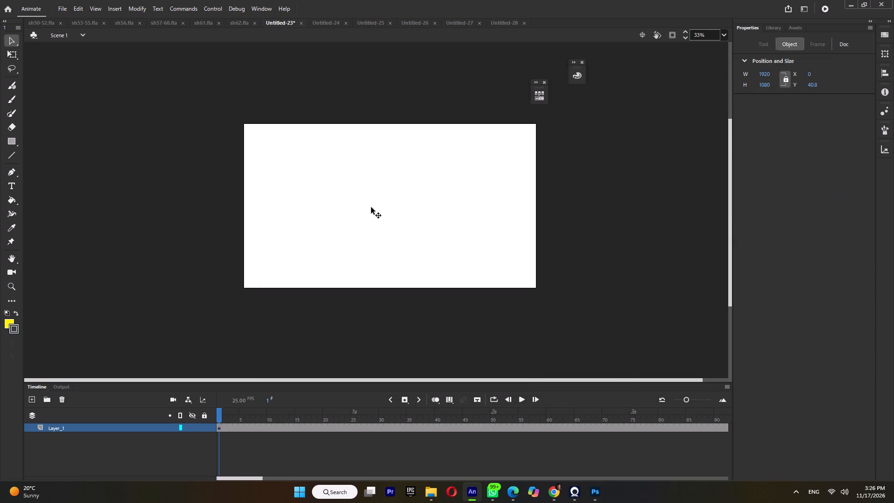
drag(364, 215, 364, 207)
Save the document as sh63-65 in the shot fla folder.
key(ctrl+s)
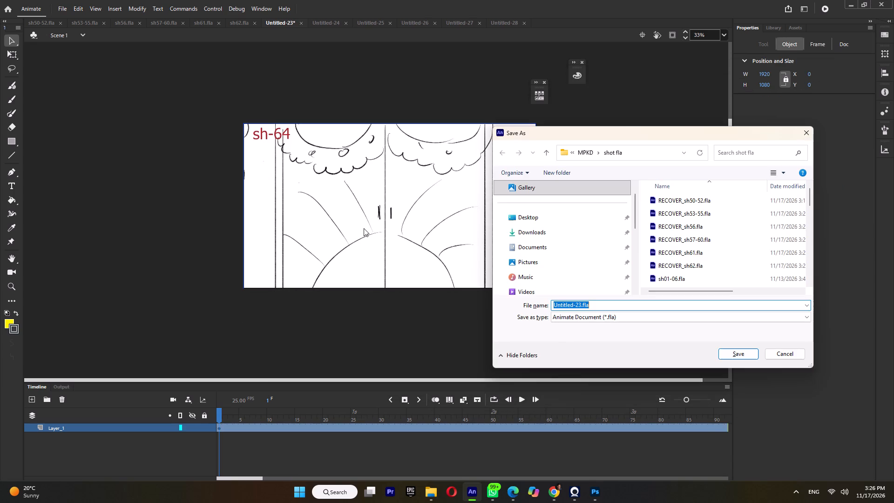
text(sh)
text(64-)
key(BackSpace)
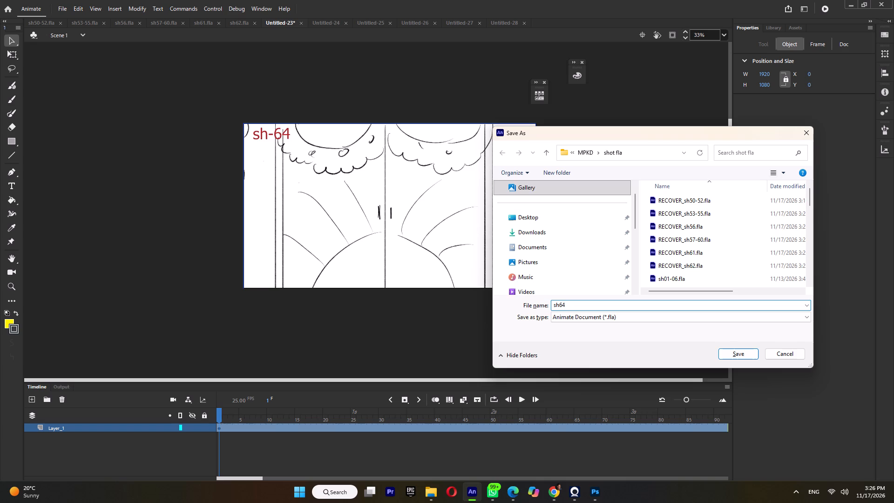
key(BackSpace)
text(3-)
click(434, 489)
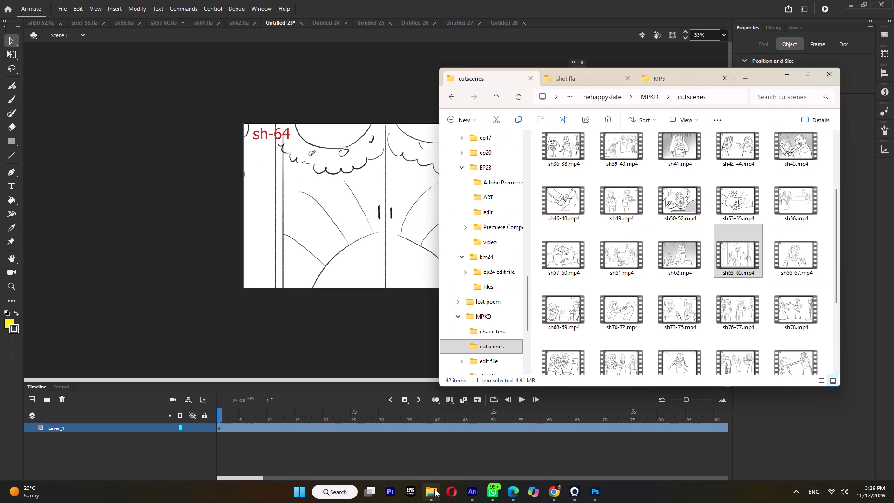
click(434, 489)
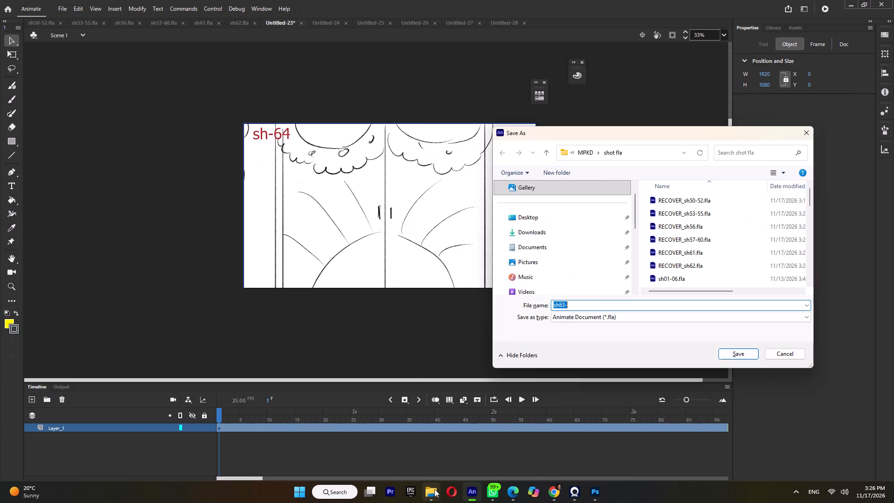
click(580, 305)
text(65)
key(Return)
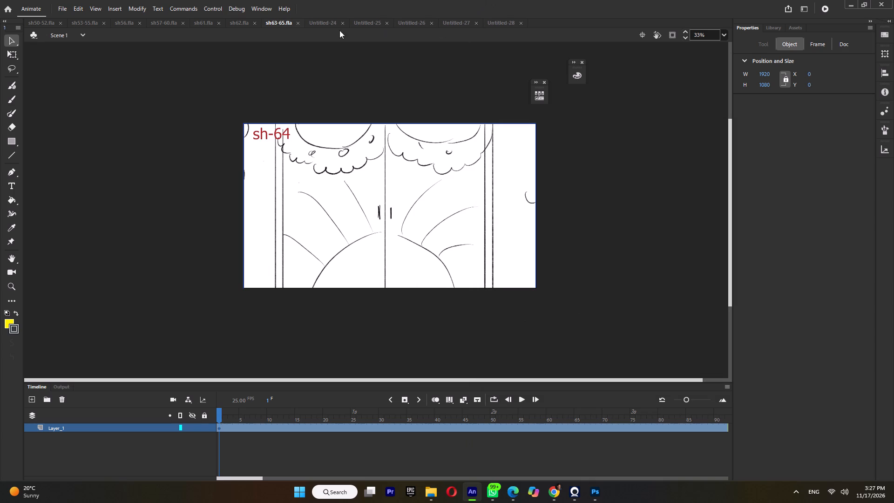
Scrub through the sh62 and sh63-65 timelines, and play the source sh63-65.mp4 to check its start.
click(239, 20)
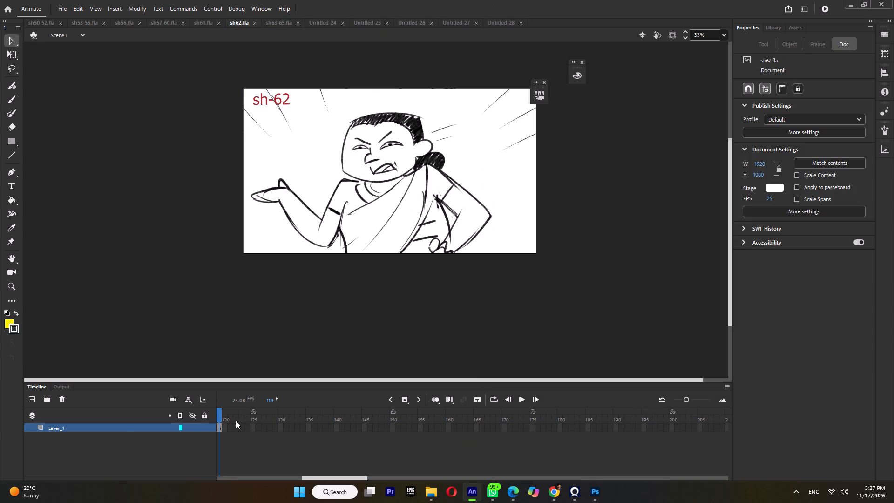
drag(234, 416, 892, 473)
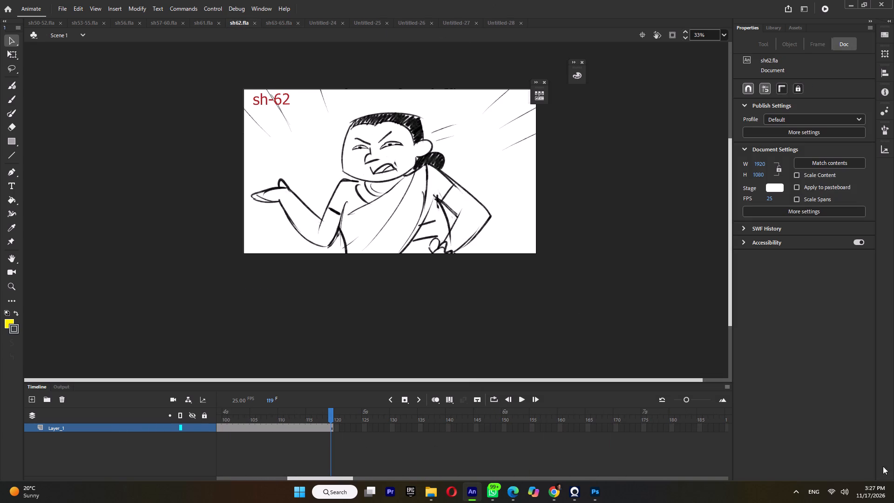
click(276, 23)
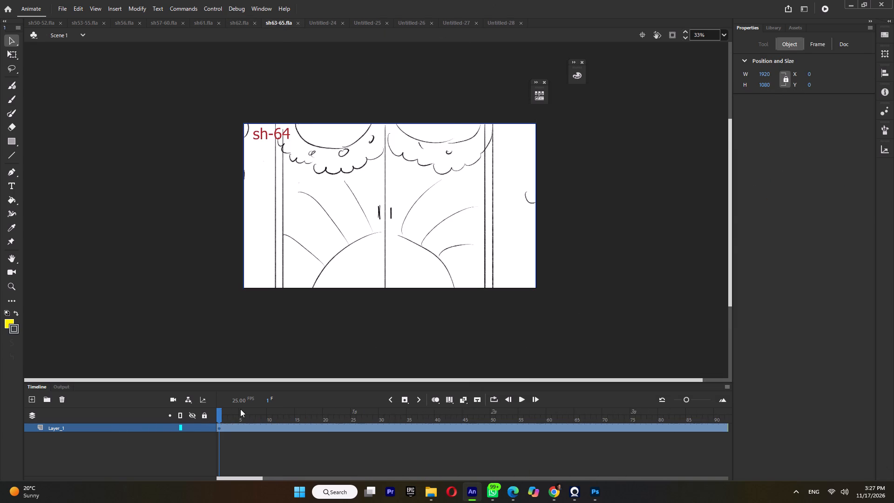
drag(240, 409, 837, 466)
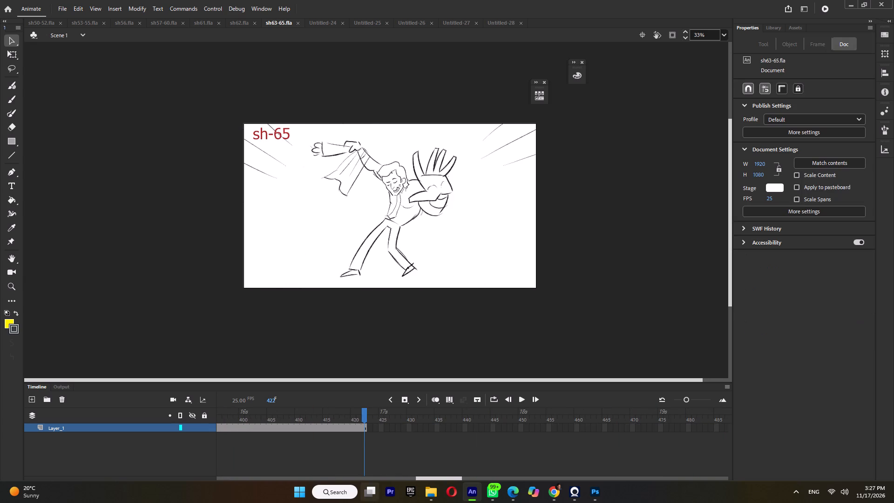
click(433, 487)
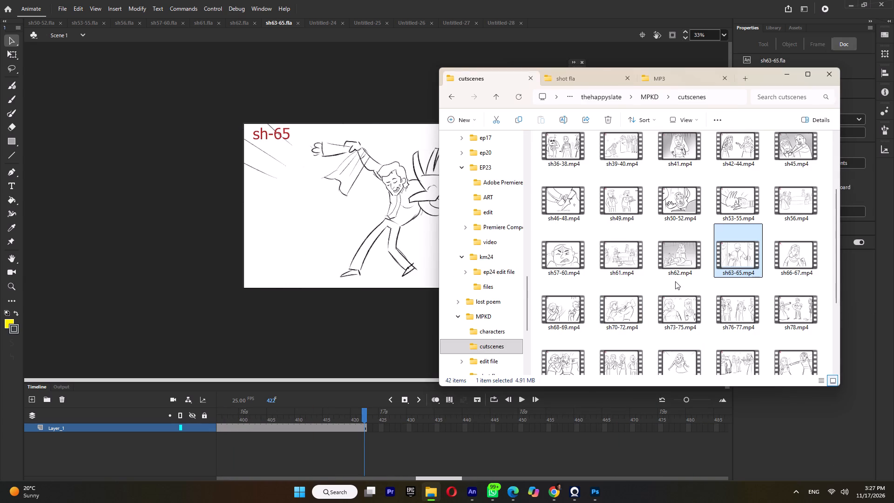
double_click(724, 265)
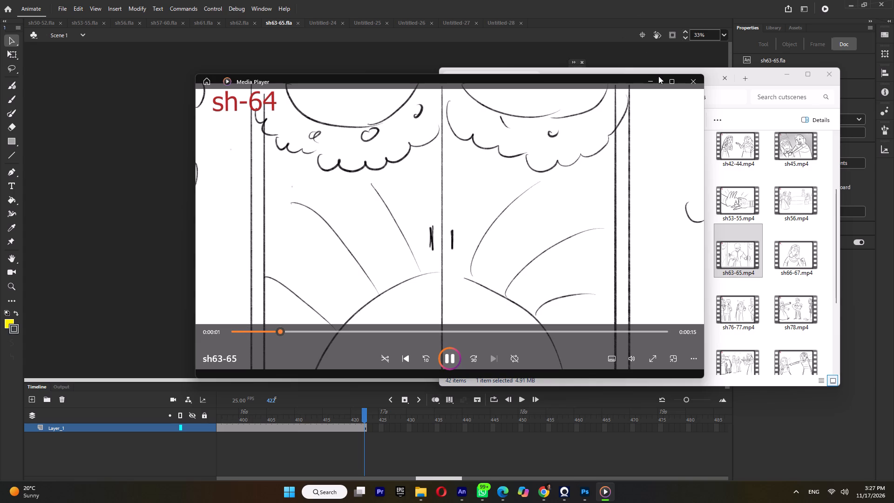
click(684, 81)
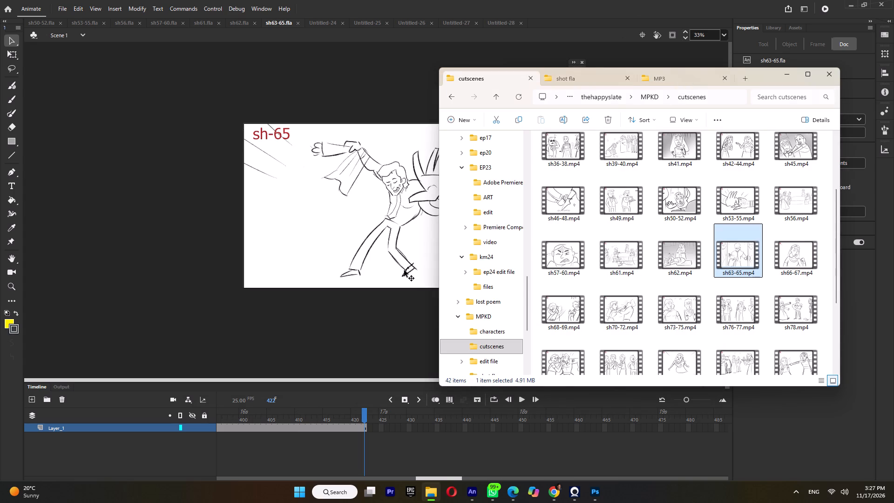
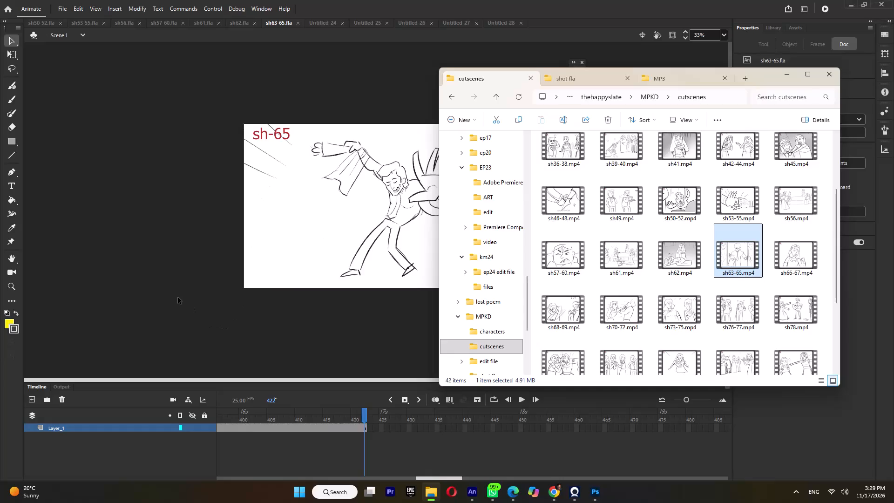
Embed sh66-67.mp4 from the cutscenes folder as H.264 video in Untitled-24's timeline.
click(178, 297)
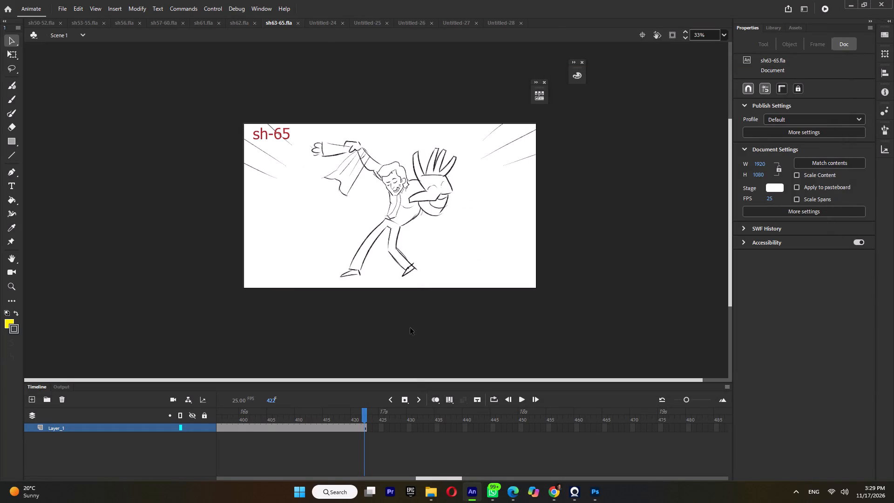
click(325, 27)
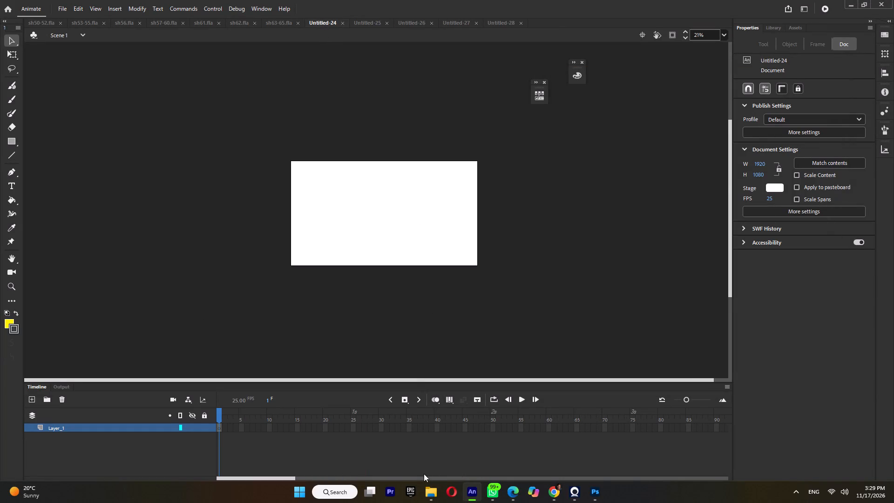
click(434, 489)
click(787, 250)
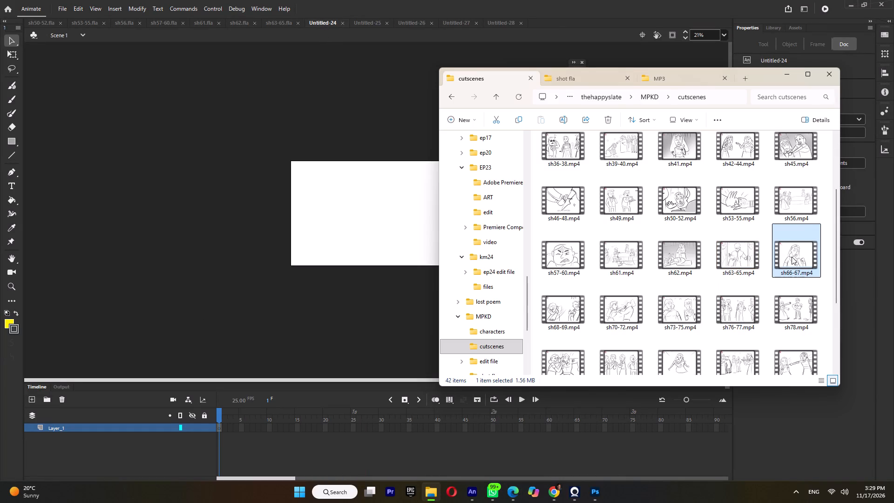
drag(792, 257, 368, 207)
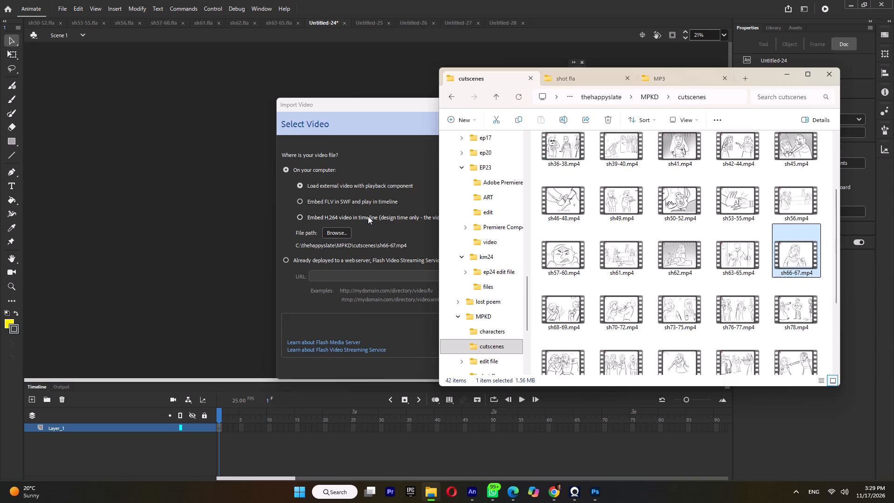
click(368, 216)
double_click(547, 369)
click(547, 369)
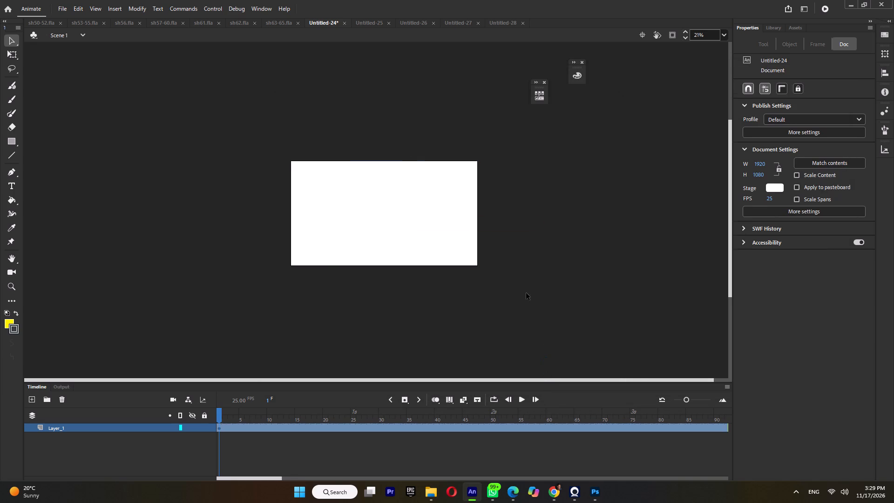
Save the document as sh66-67.
key(ctrl+s)
text(sh66-67)
key(Return)
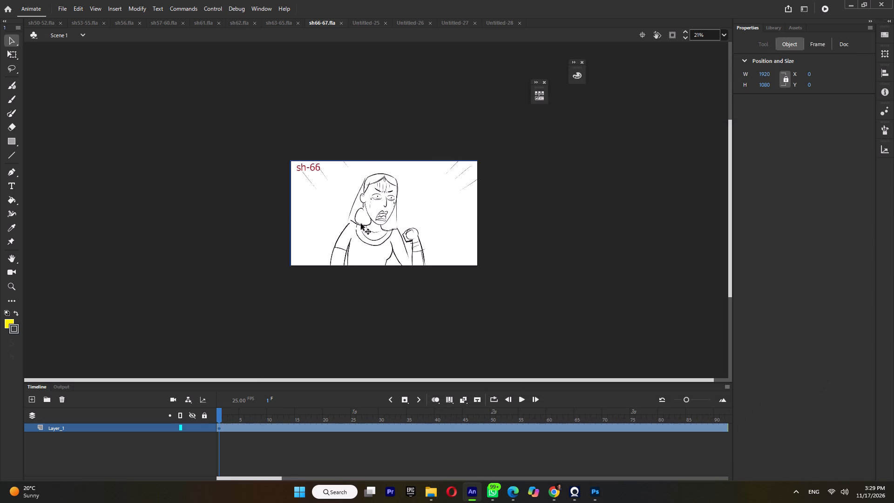
Embed sh68-69.mp4 from the cutscenes folder as H.264 video in Untitled-25's timeline and align it with the stage.
click(361, 20)
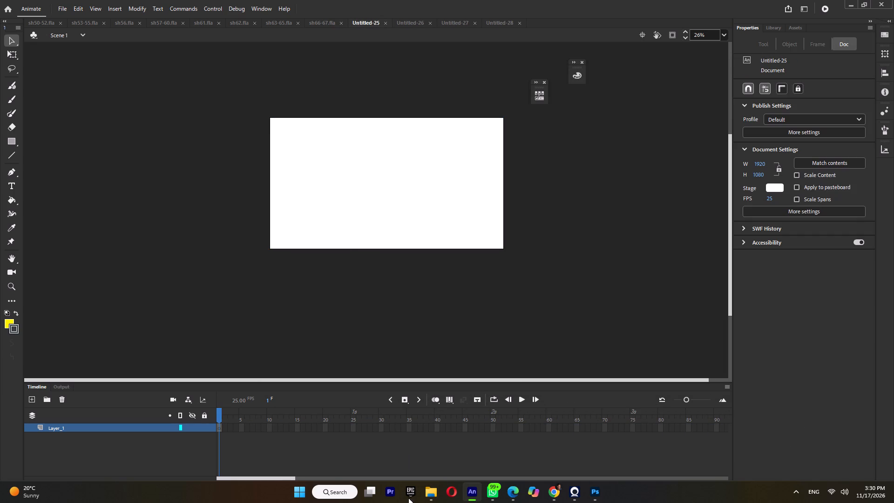
click(435, 491)
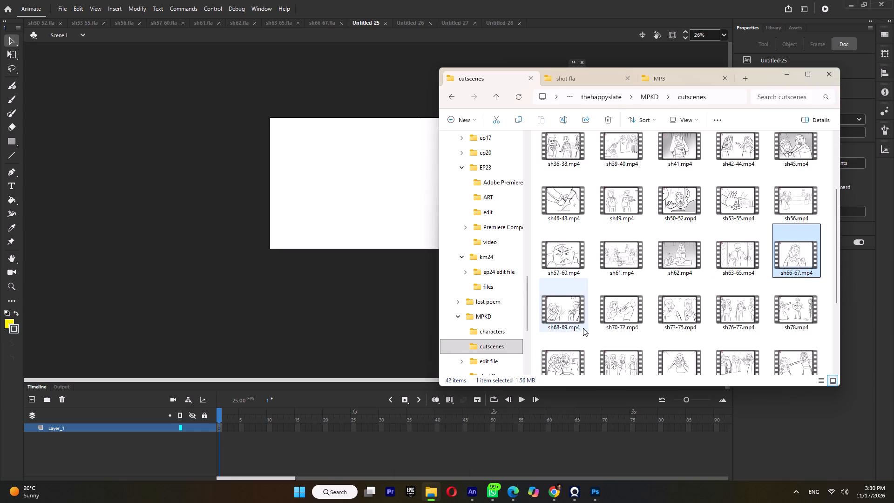
click(559, 310)
drag(560, 317, 334, 190)
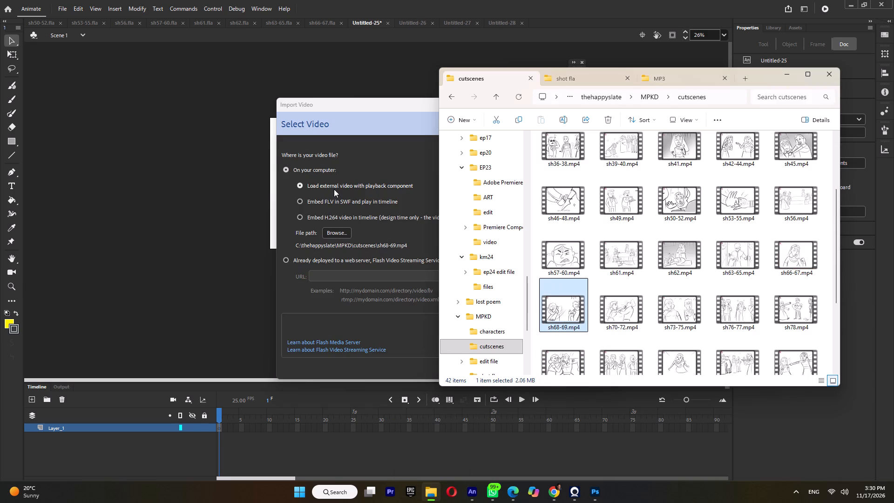
click(350, 213)
triple_click(540, 367)
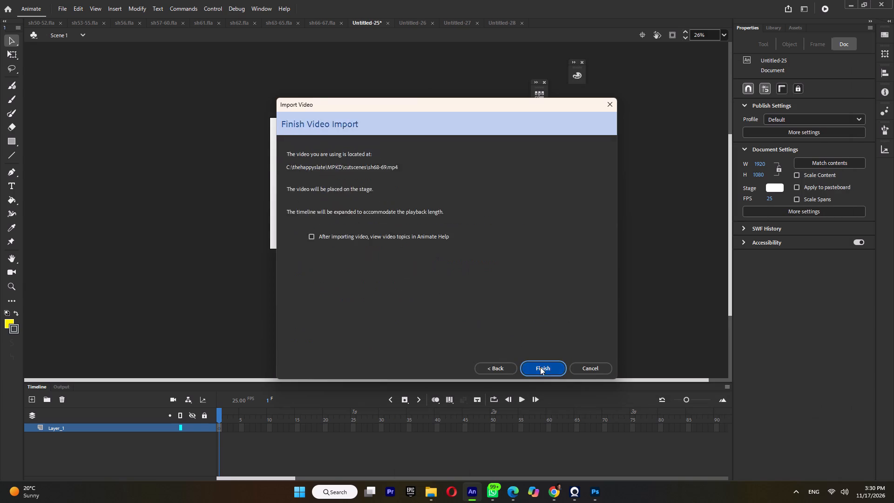
drag(375, 191, 374, 170)
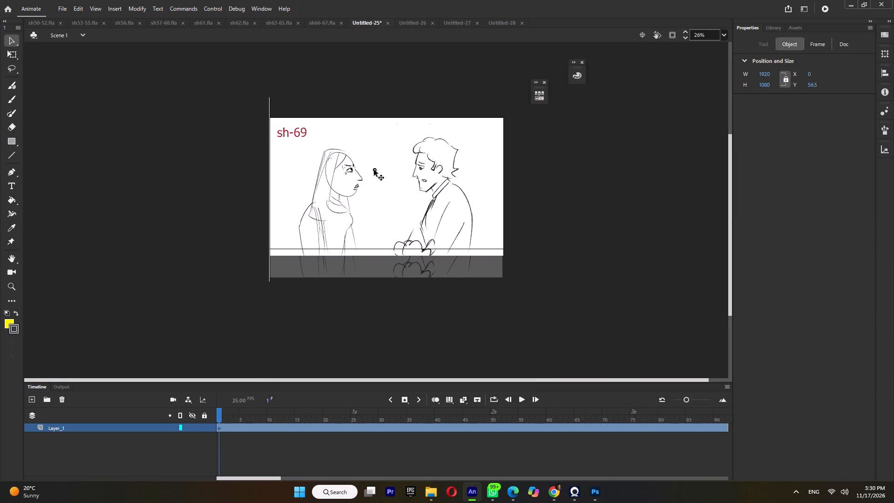
drag(374, 170, 374, 163)
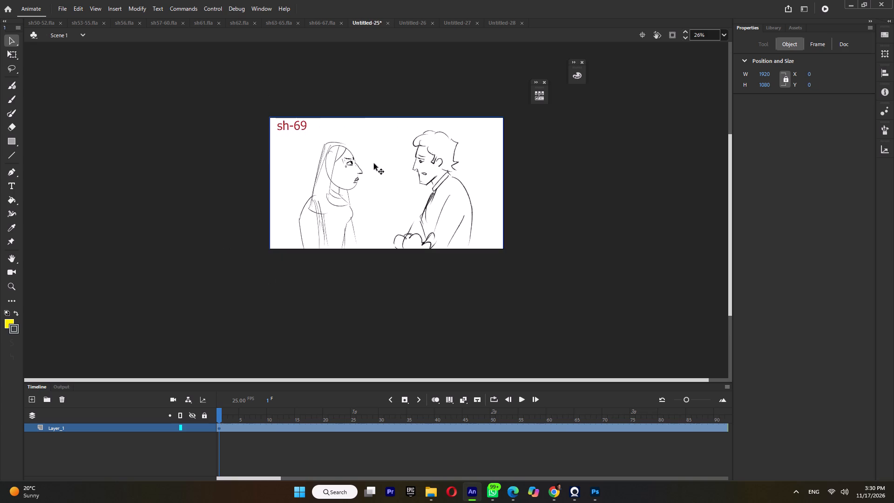
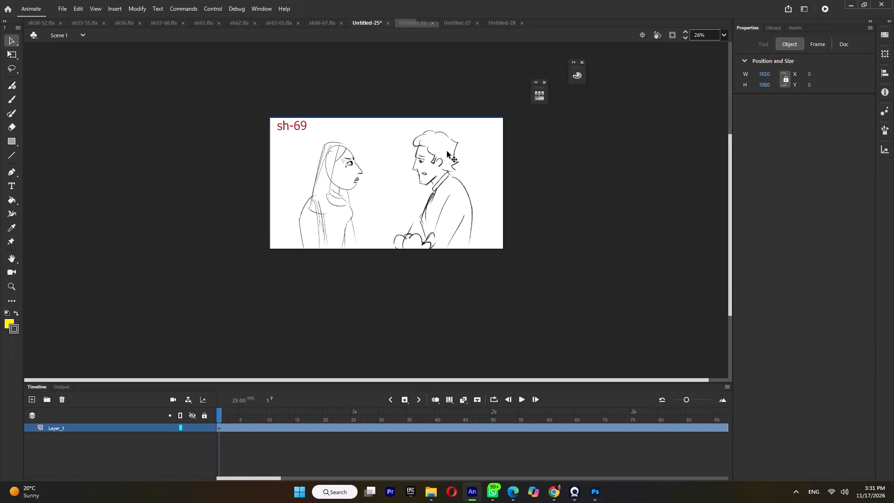
Save the sh68-69 video document in the shot fla folder as sh68-69, in Animate Document format.
click(434, 491)
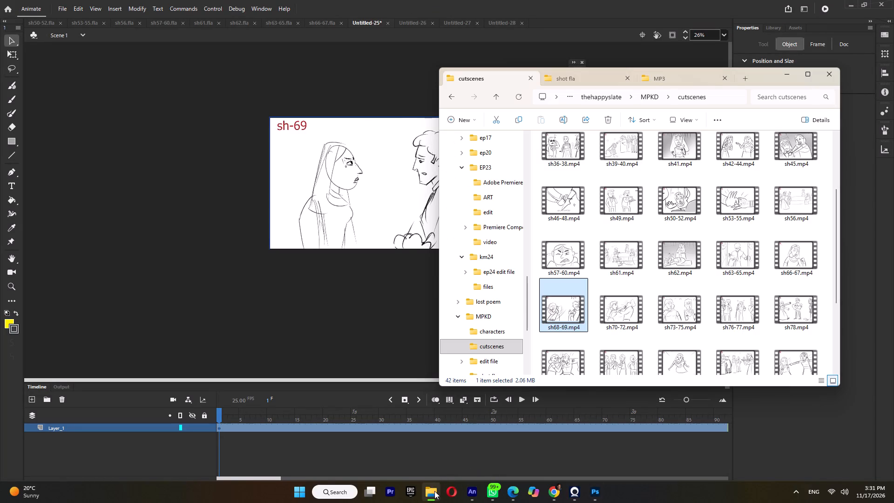
click(434, 491)
key(ctrl+s)
text(sh68-)
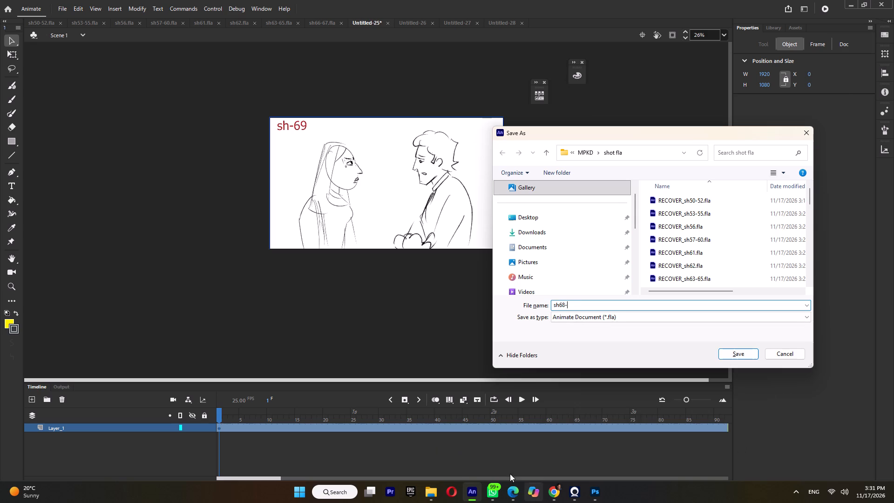
click(429, 499)
click(429, 499)
click(577, 306)
text(69)
key(Return)
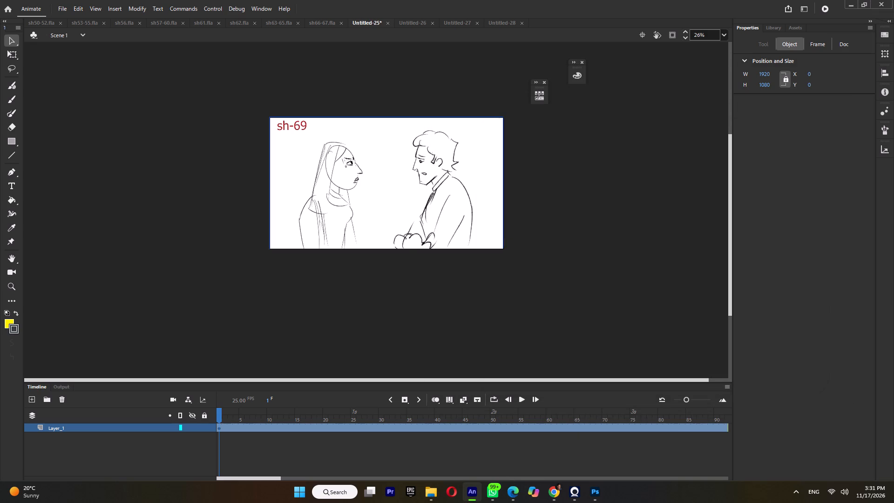
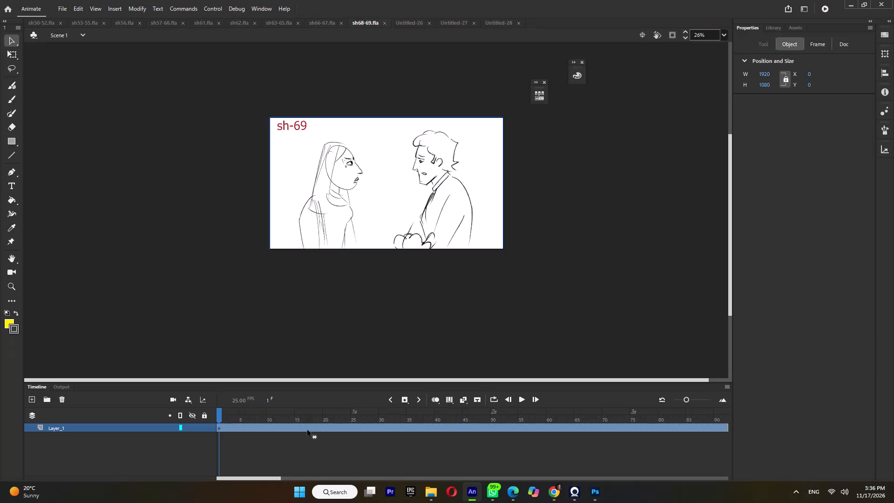
Scrub the sh68-69 video through to its last frame.
drag(229, 415, 893, 480)
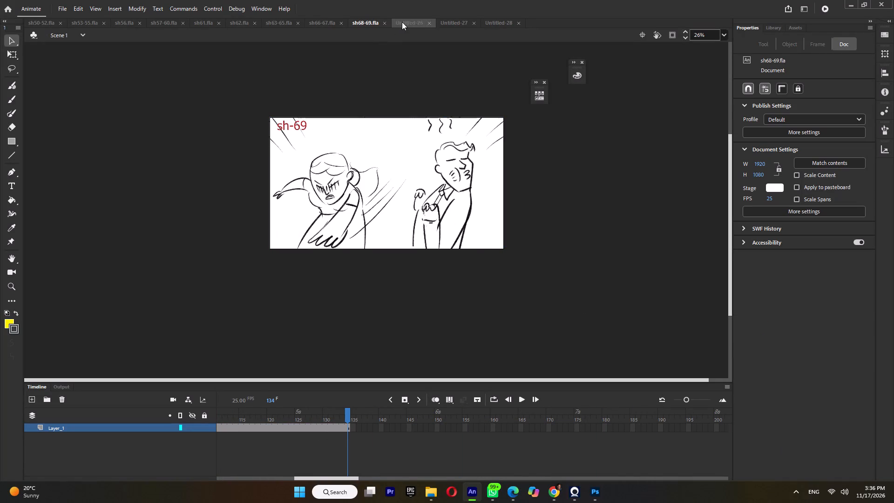
Import sh70-72.mp4 from the cutscenes folder into Untitled-26 as H.264 video embedded in the timeline, aligned to the stage at X 0, Y 0.
click(407, 22)
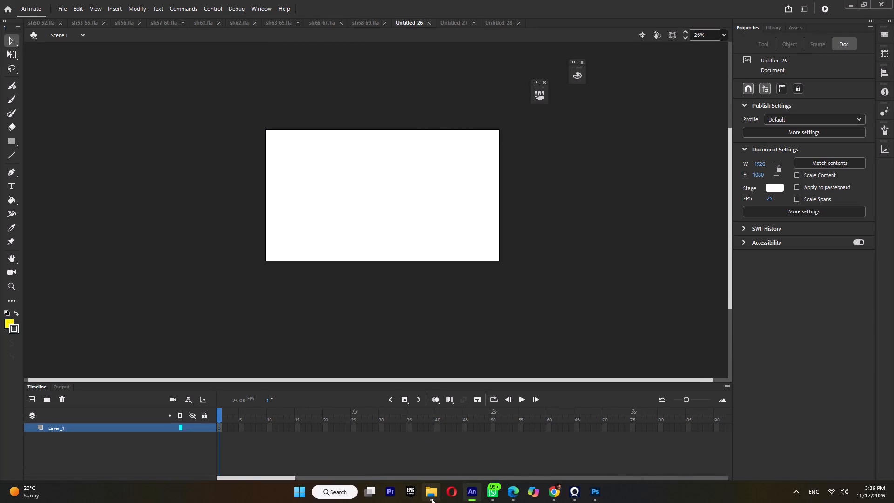
click(432, 497)
click(611, 308)
drag(622, 316, 352, 208)
click(351, 211)
click(351, 215)
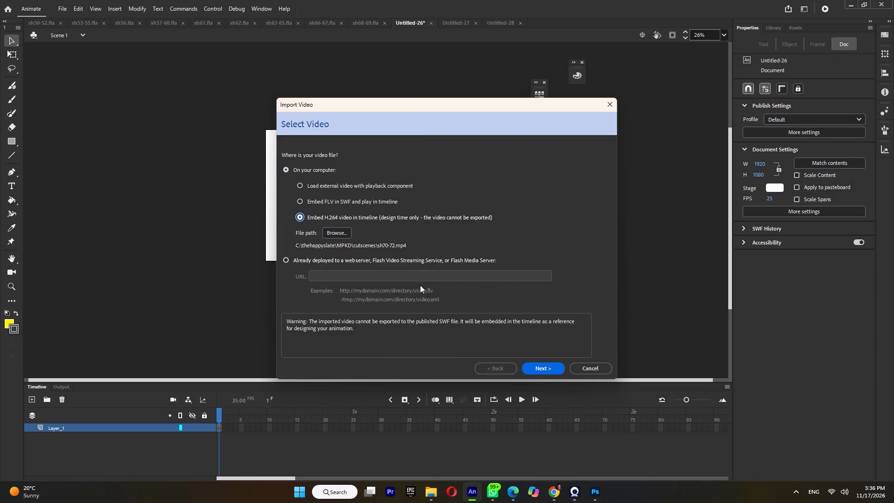
triple_click(549, 368)
drag(390, 240, 390, 233)
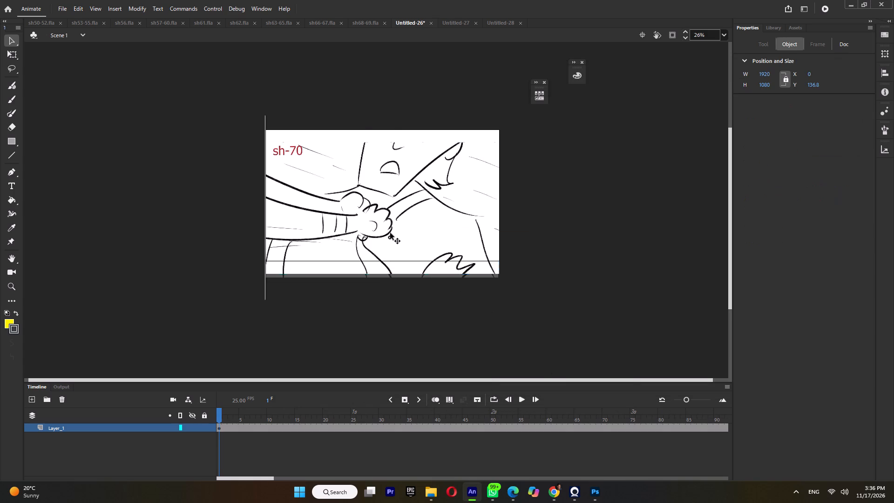
drag(390, 233, 390, 223)
Save the sh70-72 video document as sh70-72.
key(ctrl+s)
text(sh70-72)
key(Return)
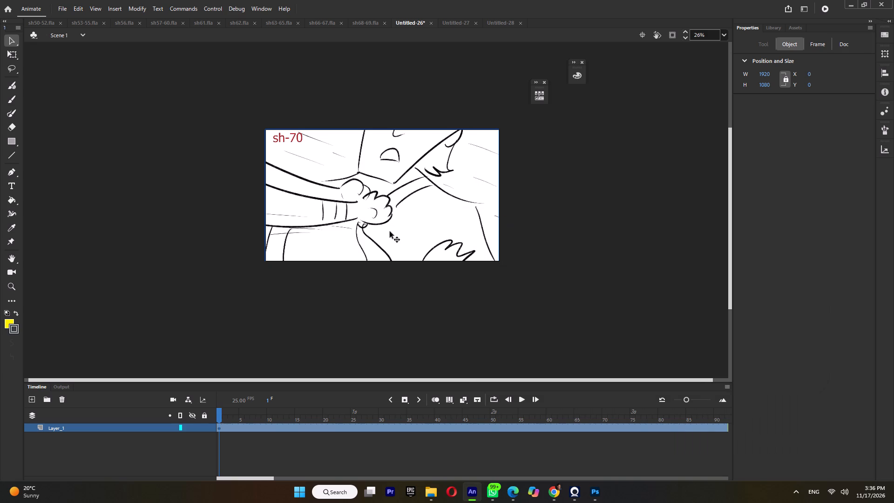
Import sh73-75.mp4 from the cutscenes folder into Untitled-27 as H.264 video embedded in the timeline, aligned to the stage at X 0, Y 0.
click(455, 22)
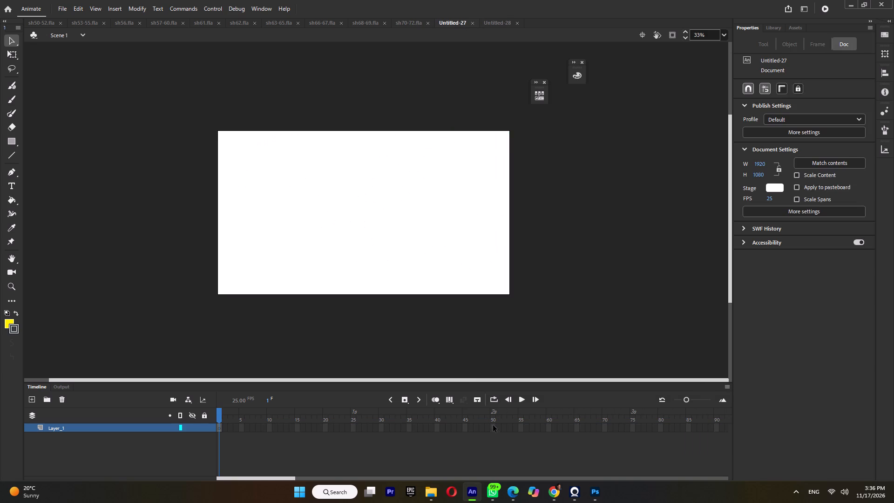
click(430, 491)
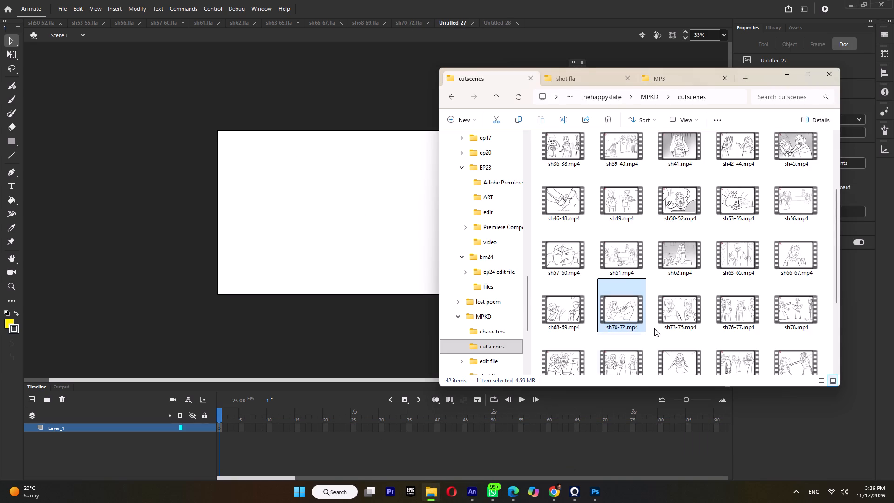
click(675, 308)
drag(678, 313, 404, 272)
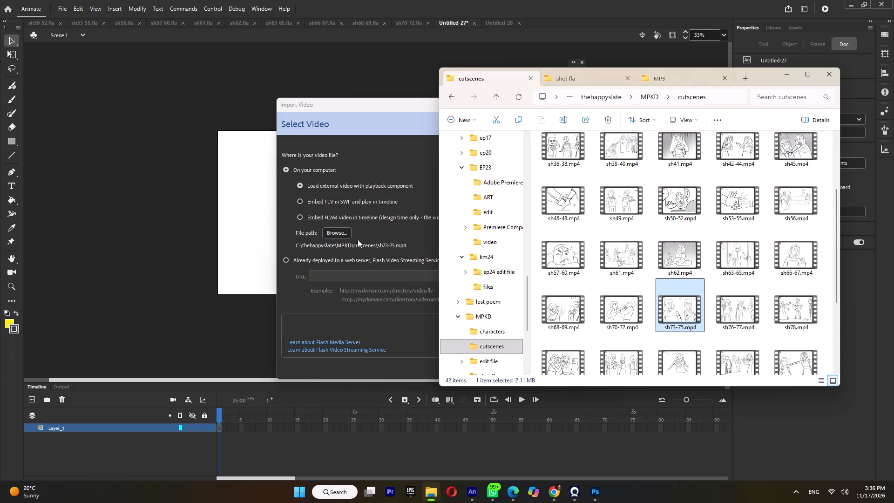
click(345, 216)
triple_click(540, 362)
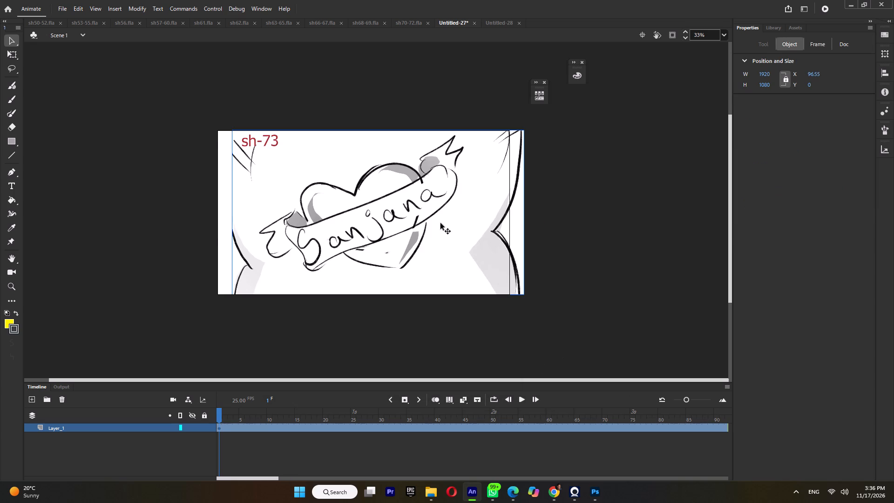
drag(440, 223, 428, 222)
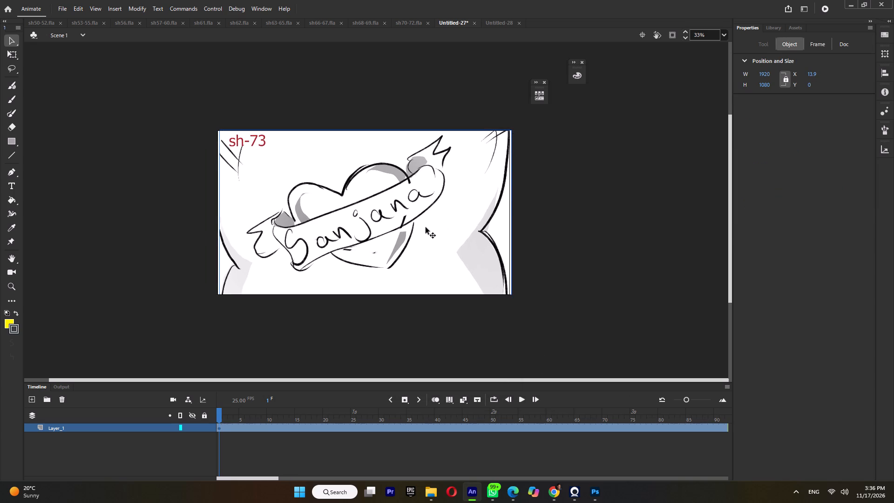
click(423, 232)
Save the sh73-75 video document in the shot fla folder as sh73-75, in Animate Document format.
key(ctrl+s)
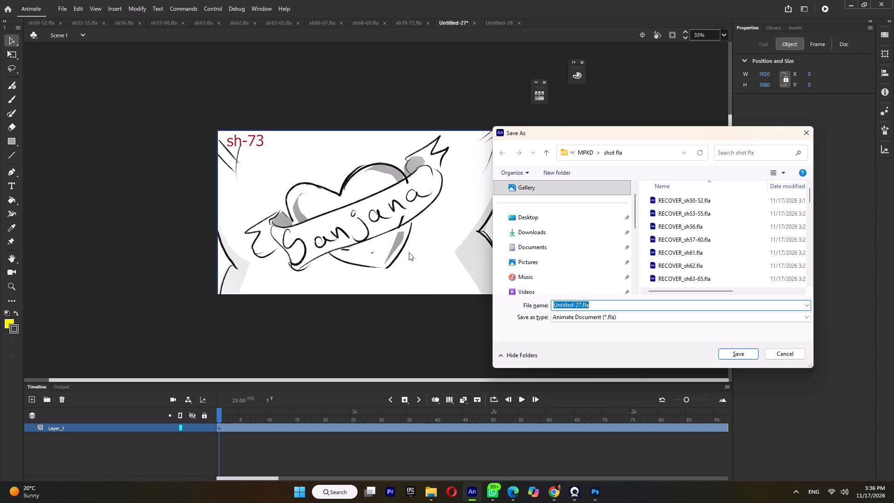
text(sh73-)
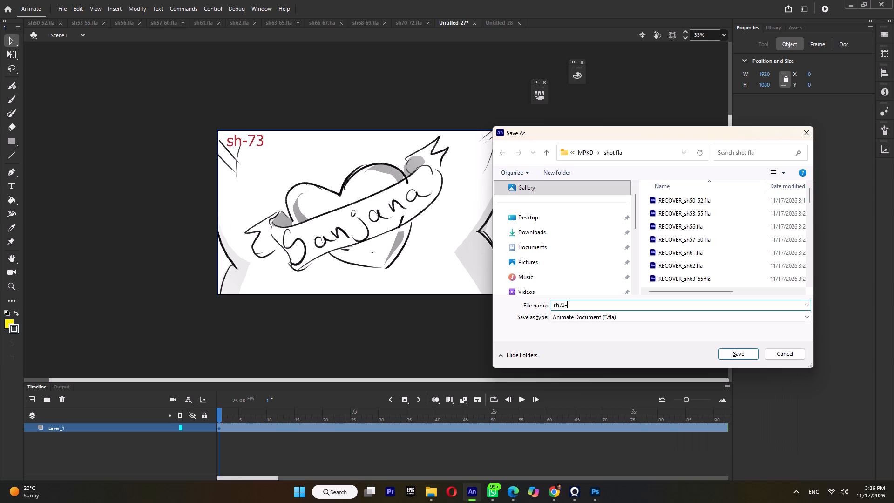
text(75)
key(Return)
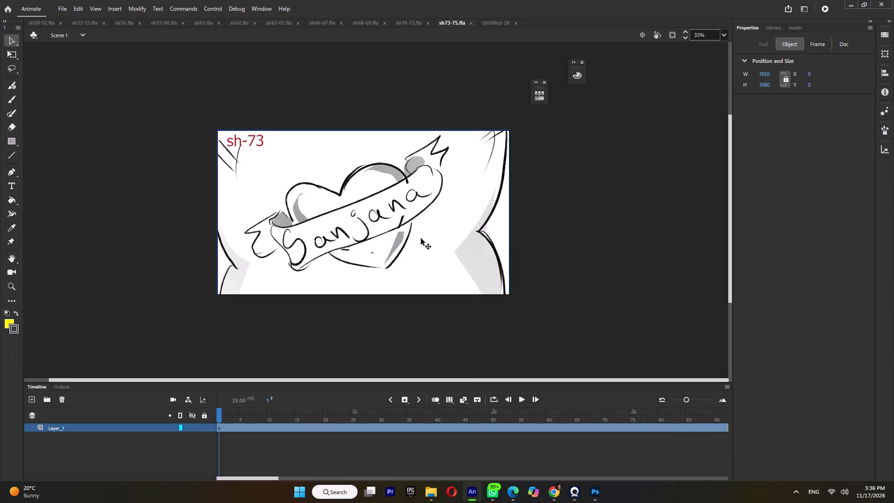
Import sh76-77.mp4 from the cutscenes folder into Untitled-28 as H.264 video embedded in the timeline, aligned to the stage at X 0, Y 0.
click(494, 20)
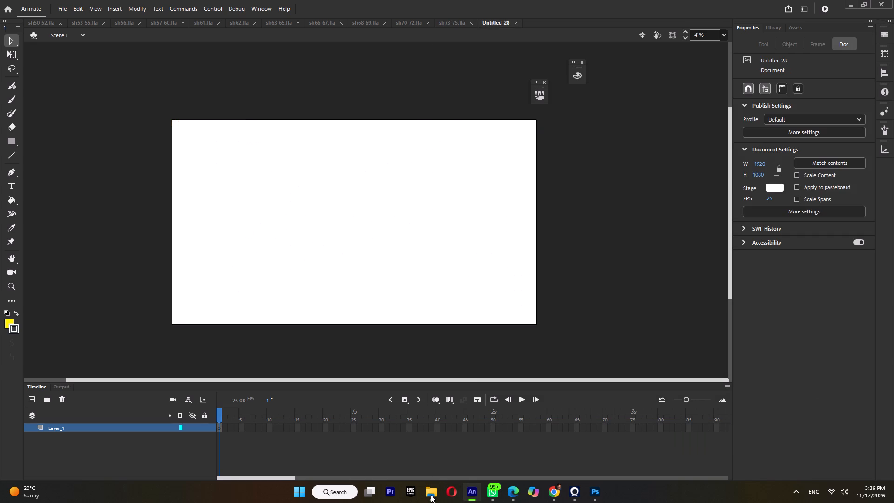
click(431, 495)
click(729, 307)
drag(736, 324, 300, 250)
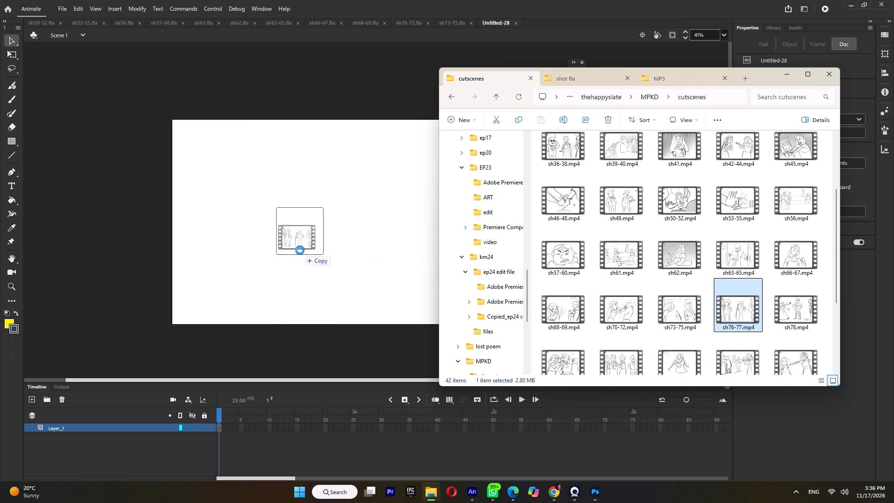
click(315, 214)
triple_click(533, 366)
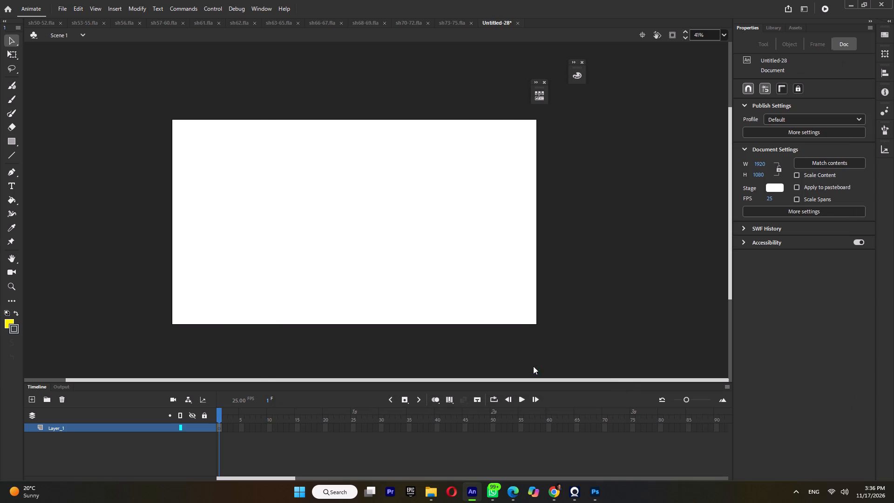
drag(333, 235, 311, 232)
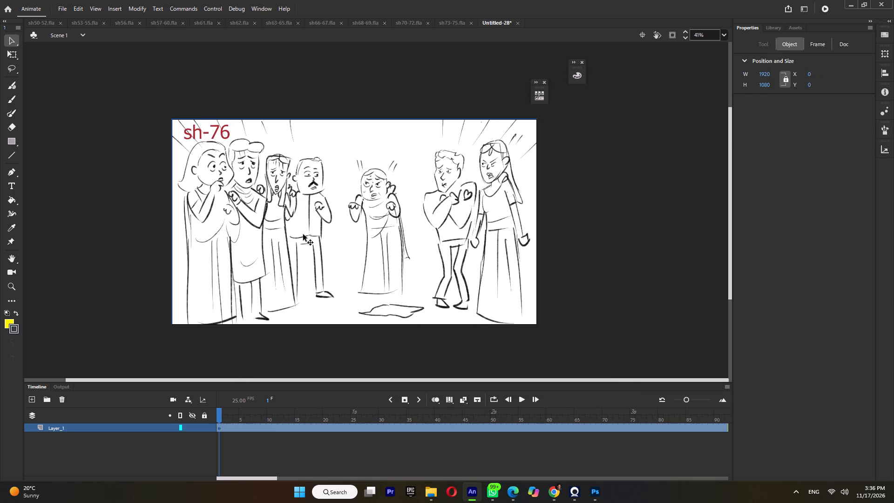
click(60, 258)
Save the sh76-77 video document in the shot fla folder as sh76-77, in Animate Document format.
key(ctrl+s)
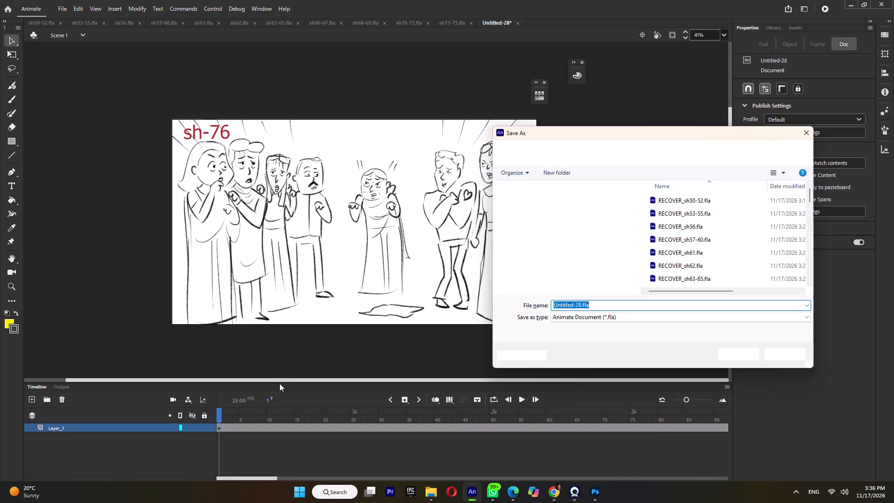
text(sj)
key(BackSpace)
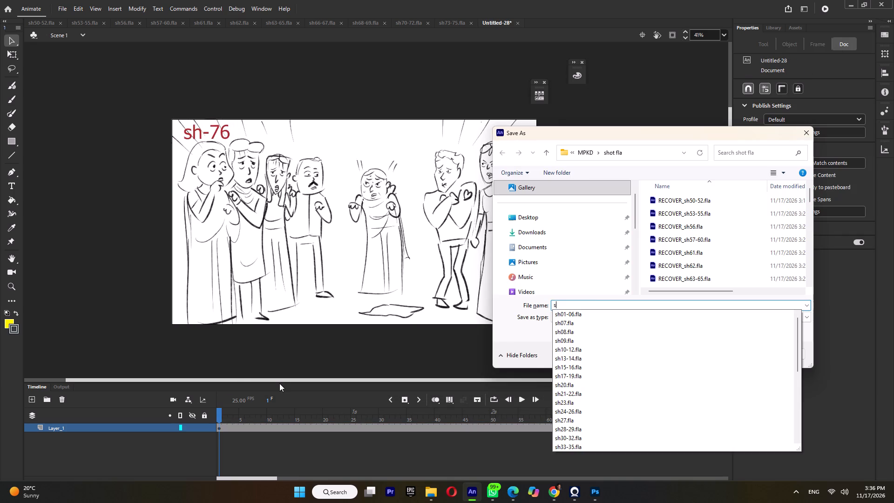
text(h76-)
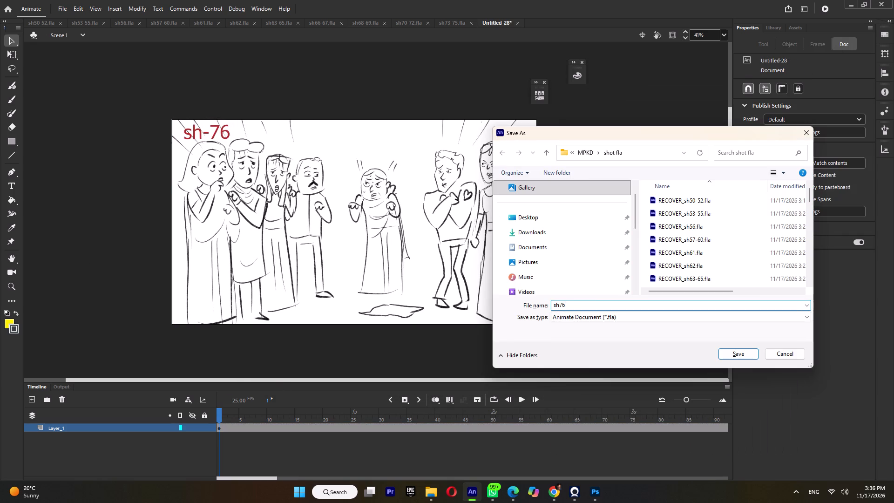
click(431, 493)
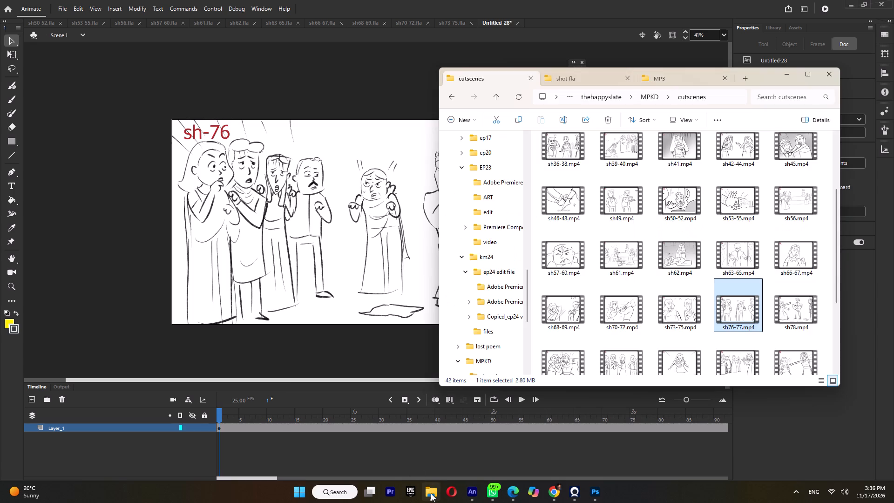
click(431, 493)
click(572, 306)
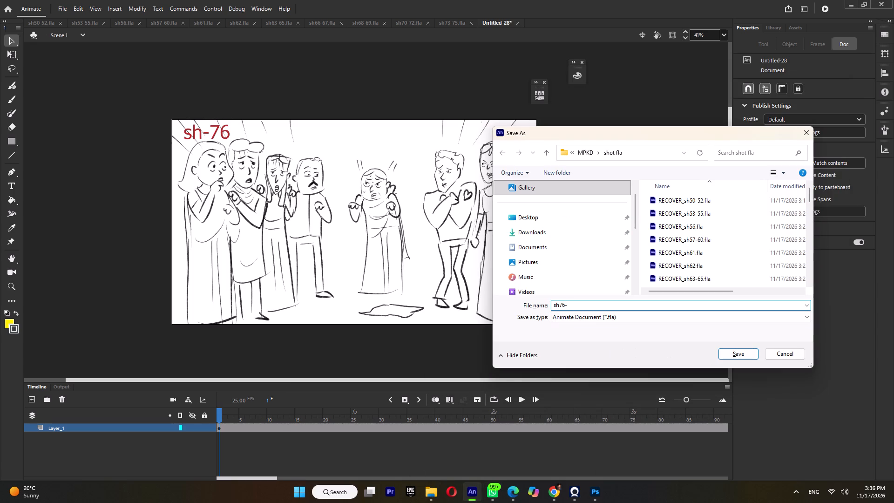
text(77)
key(Return)
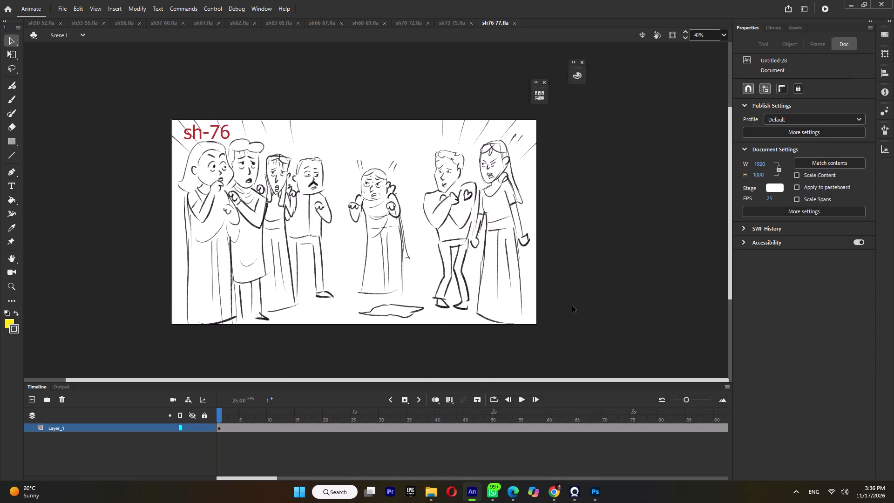
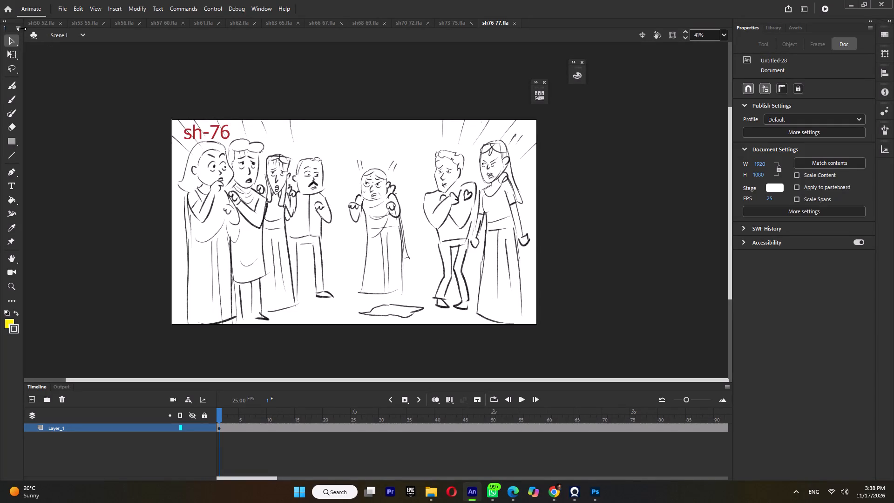
In the sh53-55 document, import sh53-55.mp3 from the MP3 folder onto the empty Layer_2 and save the file.
click(34, 25)
click(87, 26)
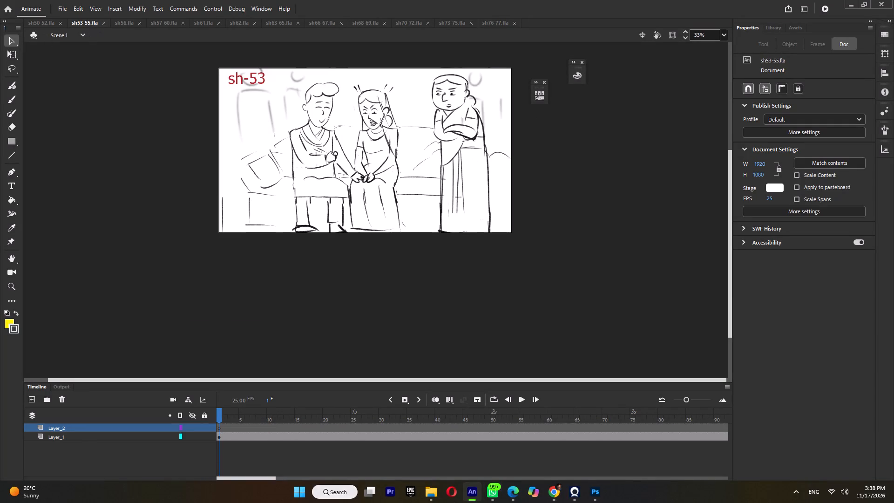
click(425, 488)
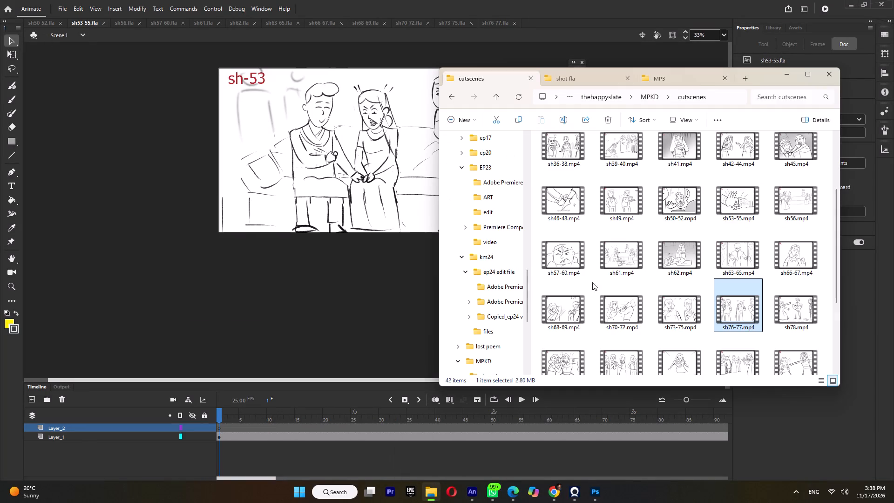
click(688, 73)
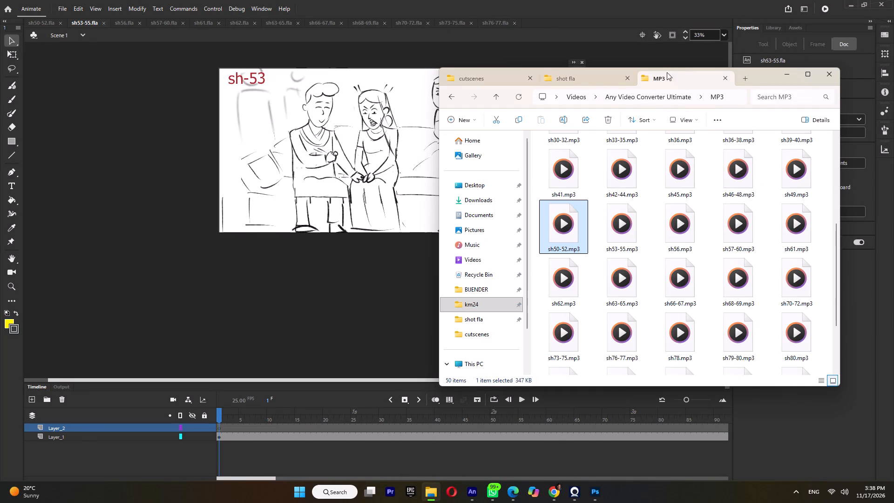
click(626, 214)
drag(621, 239, 259, 173)
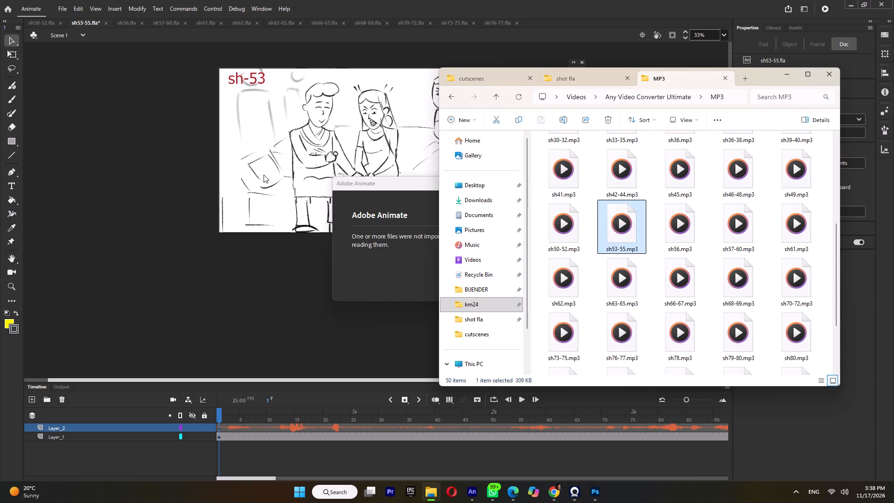
click(381, 255)
click(521, 274)
key(ctrl+s)
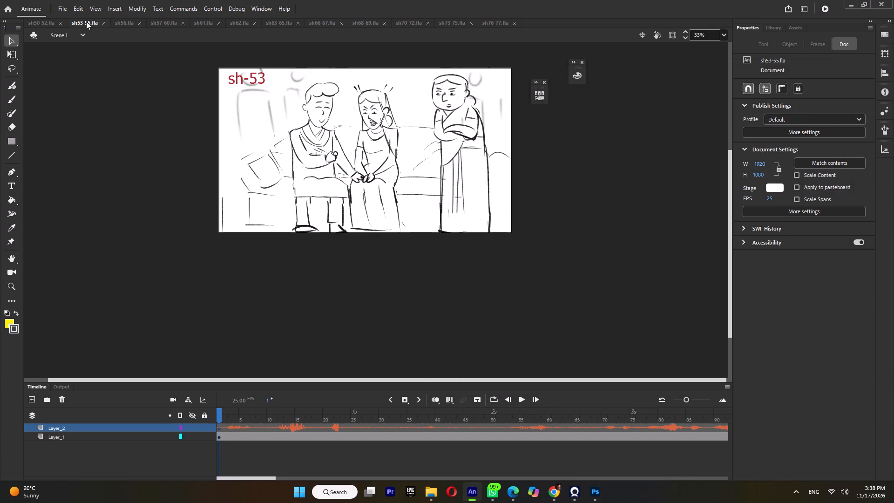
Add a second layer to the sh56 document, import sh56.mp3 from the MP3 folder onto it, and save.
click(125, 22)
click(30, 398)
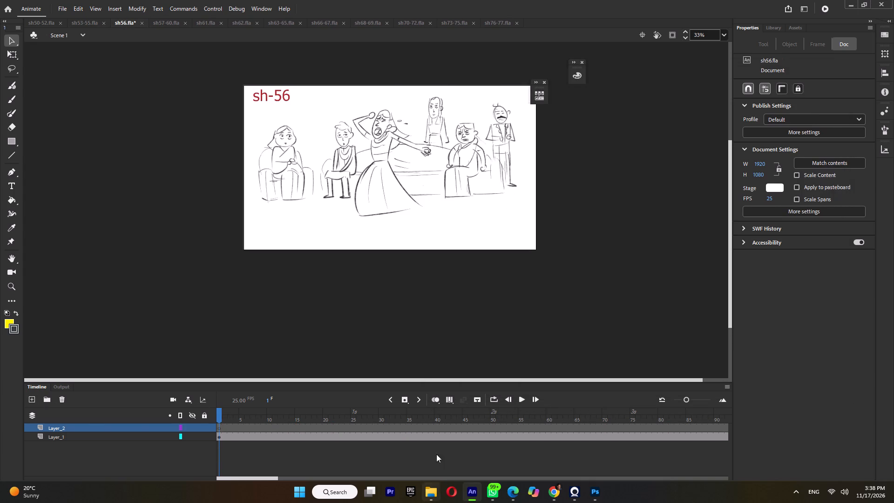
click(429, 490)
click(682, 214)
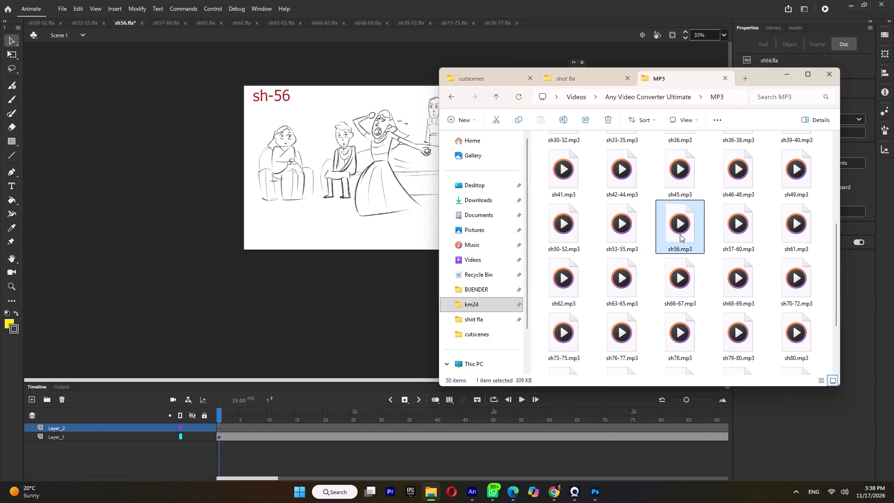
drag(680, 234, 340, 207)
click(395, 280)
click(524, 278)
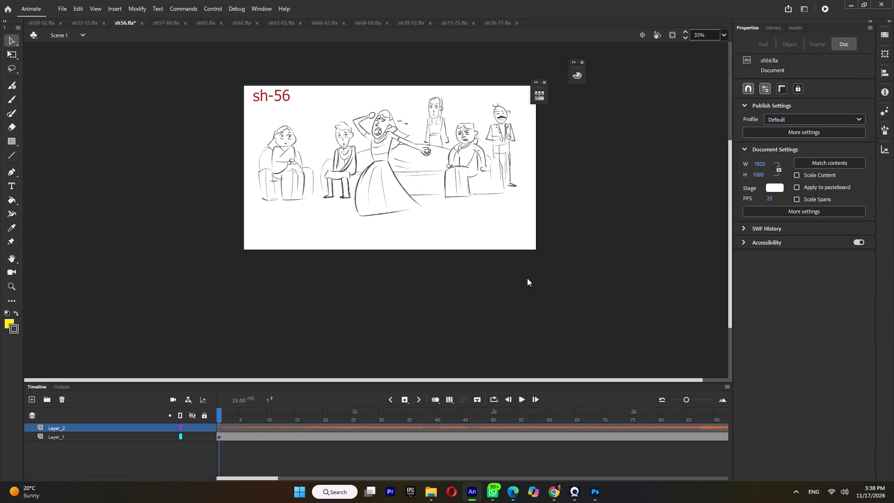
key(ctrl+s)
Add a second layer to the sh57-60 document, import sh57-60.mp3 from the MP3 folder onto it, and save.
click(159, 21)
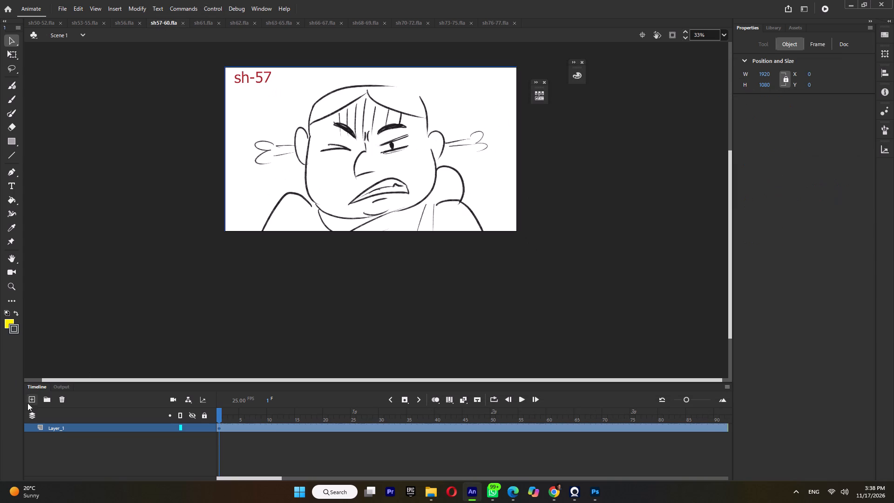
click(30, 398)
click(434, 493)
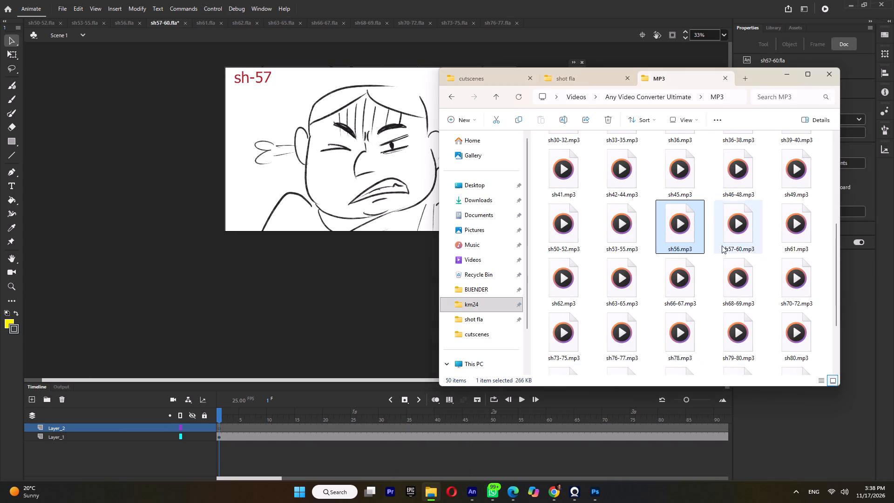
click(715, 241)
drag(729, 231, 336, 195)
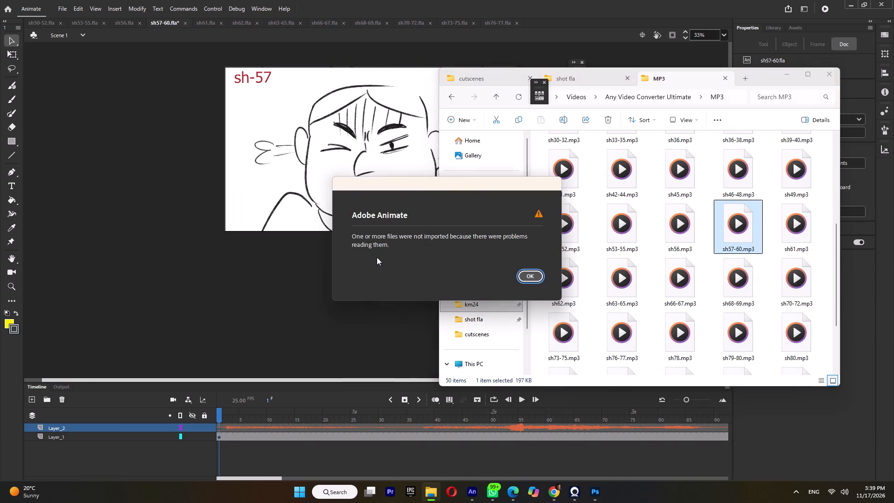
click(377, 257)
click(534, 274)
key(ctrl+s)
In the sh61 document, import sh61.mp3 onto a new layer above the video, with the playhead at frame 1, and save.
click(200, 22)
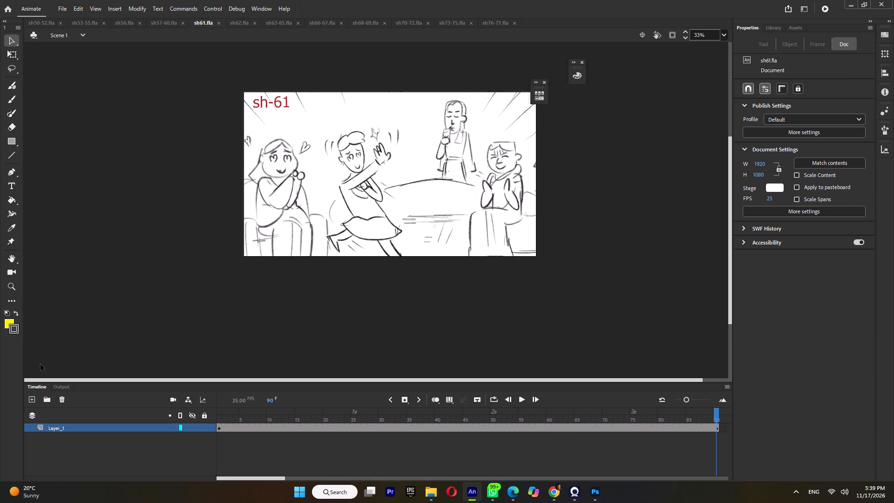
click(33, 398)
drag(249, 410, 99, 420)
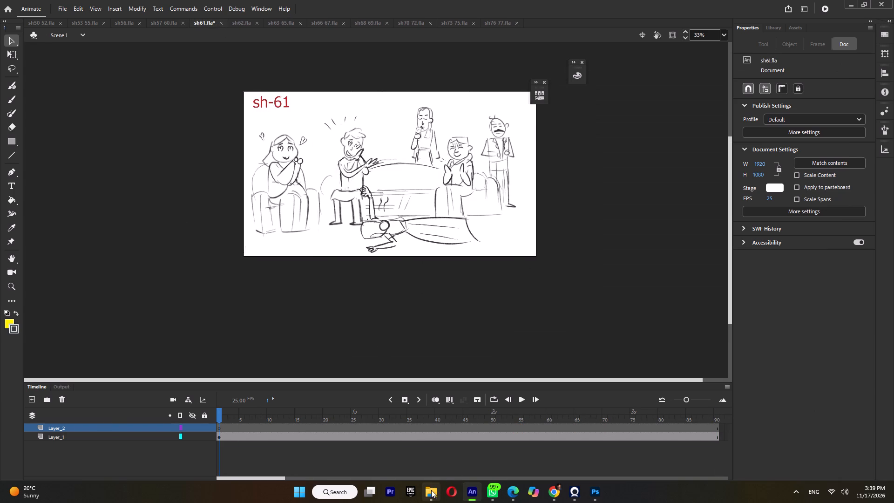
click(431, 490)
click(779, 234)
drag(792, 234, 333, 190)
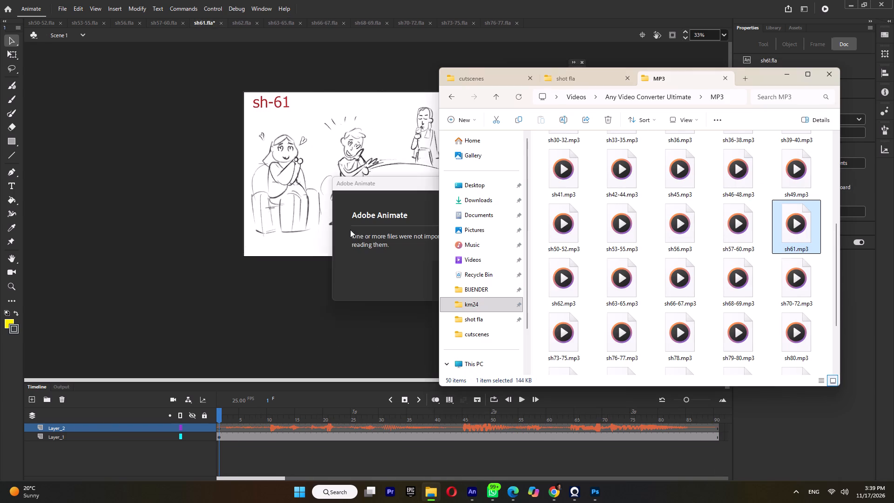
click(390, 281)
click(535, 277)
key(ctrl+s)
In the sh62 document, import sh62.mp3 onto a new layer above the video, with the playhead at frame 1, and save.
click(241, 22)
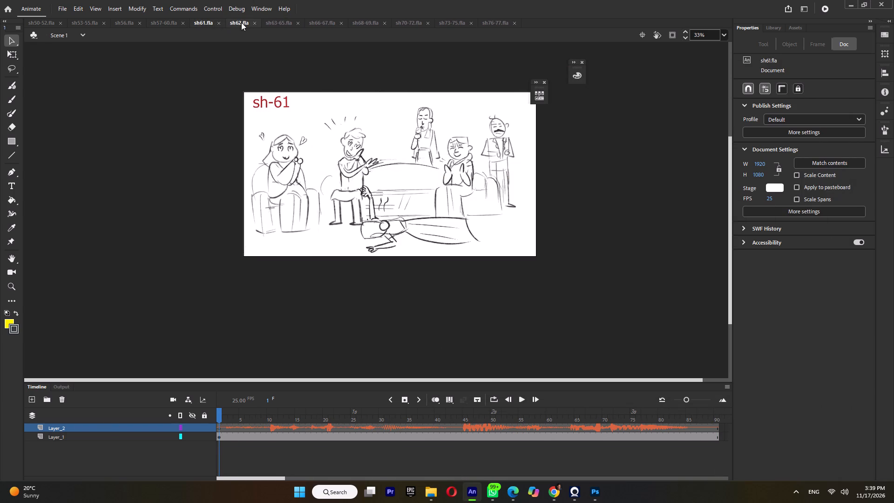
click(31, 397)
drag(230, 415, 42, 429)
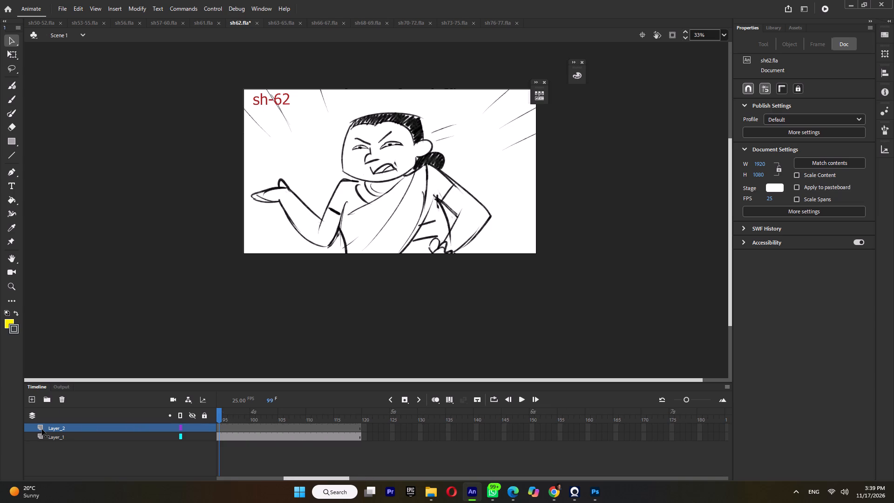
drag(42, 429, 41, 429)
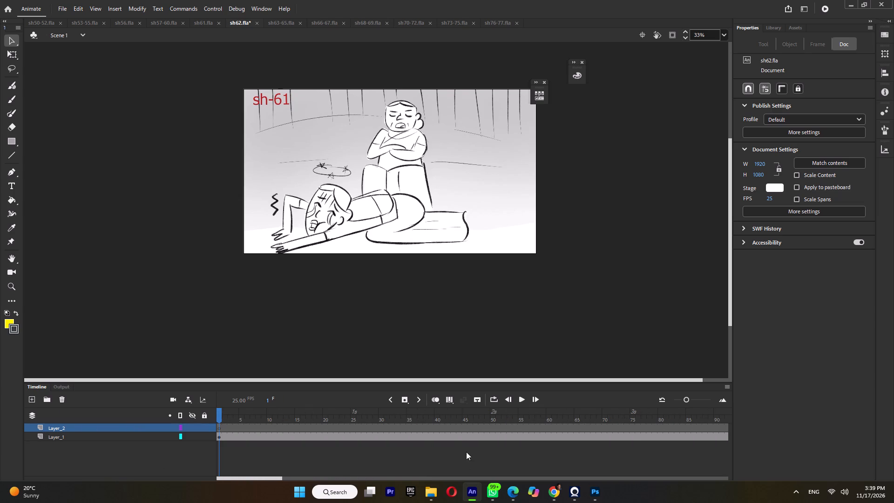
click(431, 493)
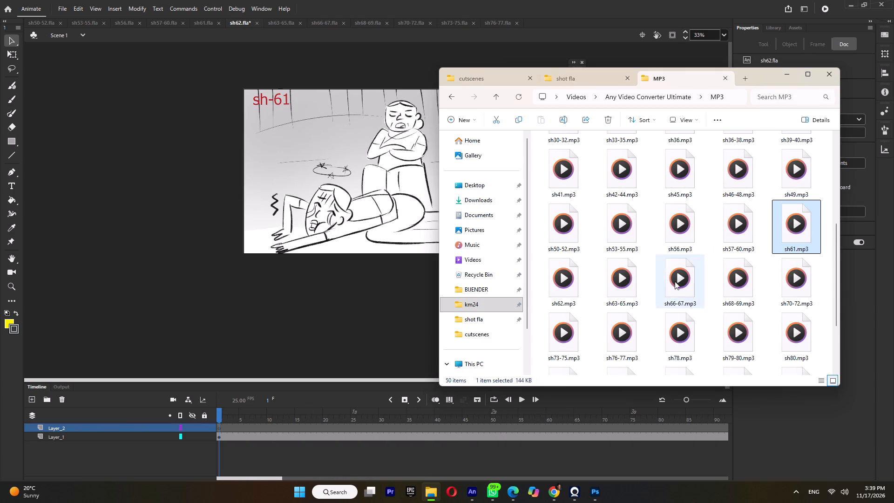
click(566, 287)
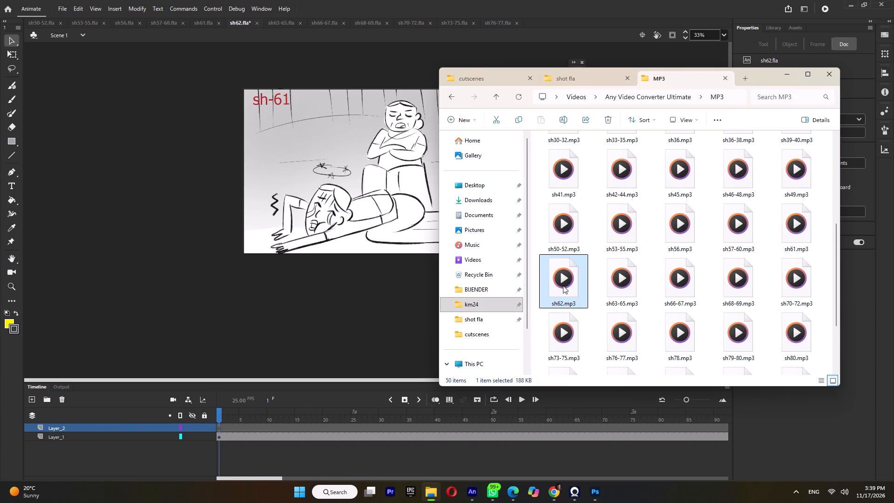
drag(563, 285, 275, 221)
click(405, 264)
click(523, 277)
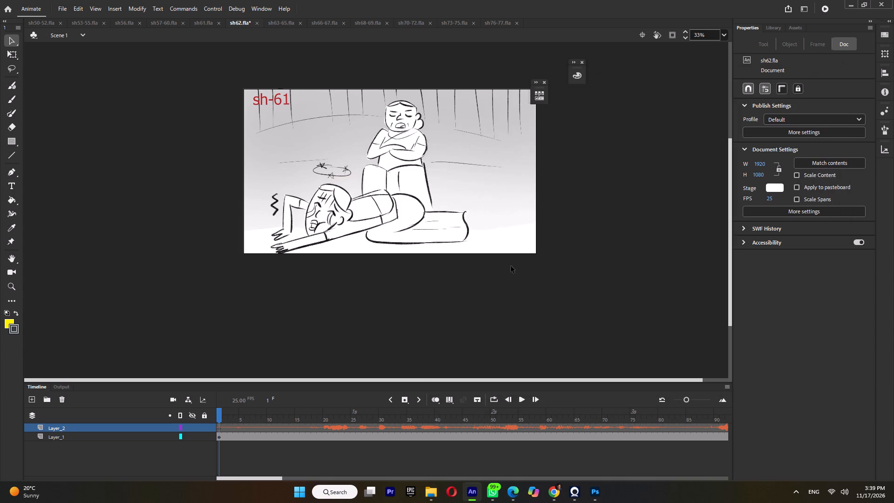
key(ctrl+s)
In the sh63-65 document, import sh63-65.mp3 onto a new layer above the video, with the playhead moved back to the start, and save.
click(274, 20)
click(31, 400)
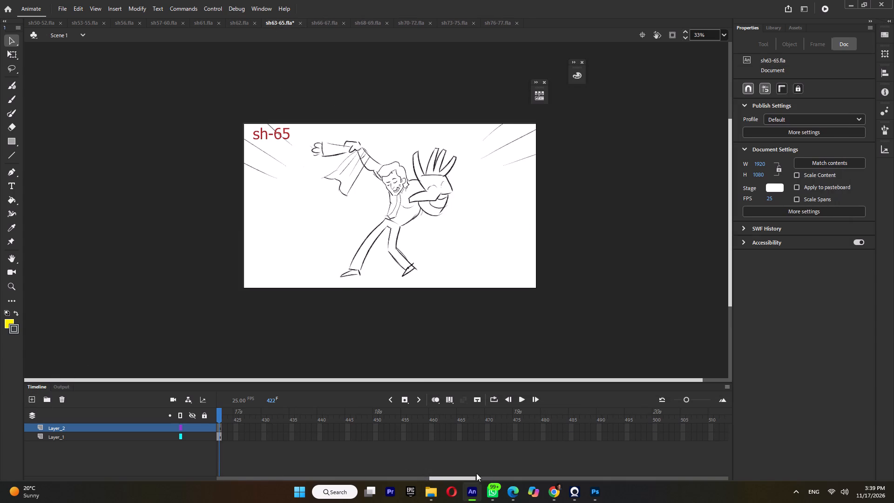
drag(469, 477, 108, 450)
drag(226, 415, 166, 426)
click(429, 494)
click(605, 278)
drag(619, 293, 554, 289)
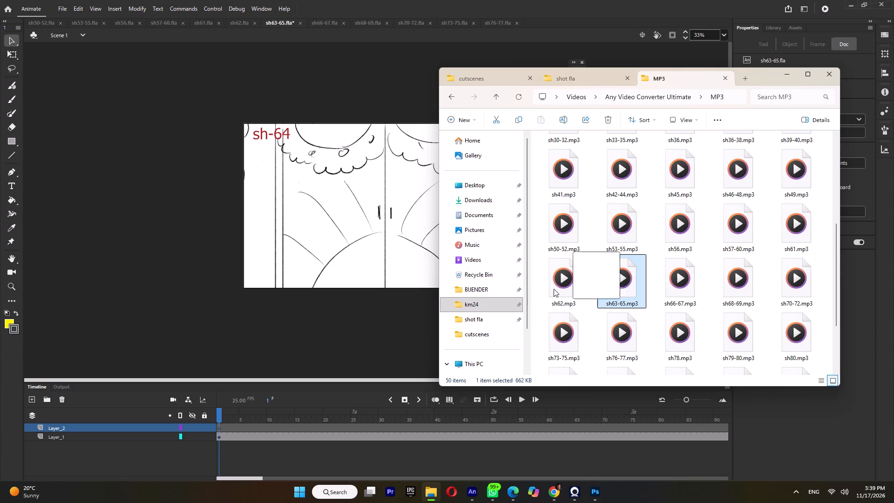
drag(554, 289, 340, 209)
click(405, 265)
click(516, 274)
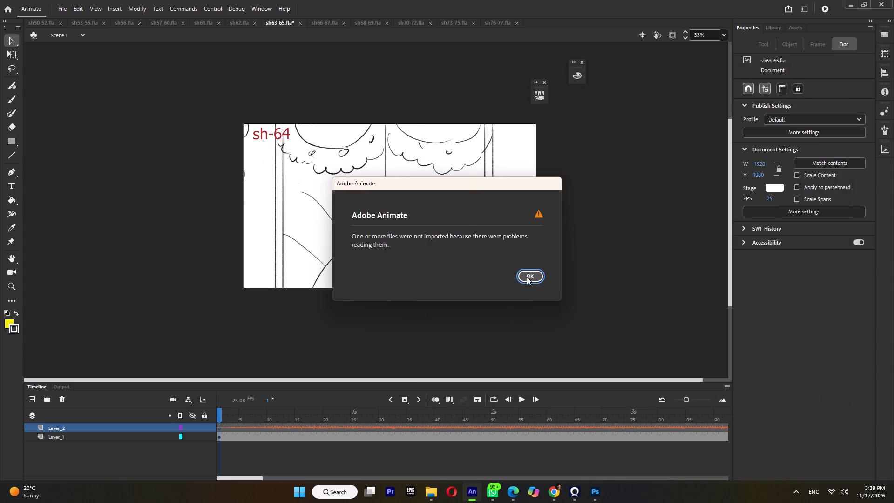
click(527, 277)
key(ctrl+s)
Add a second layer to the sh66-67 document and import sh66-67.mp3 from the MP3 folder onto it.
click(319, 19)
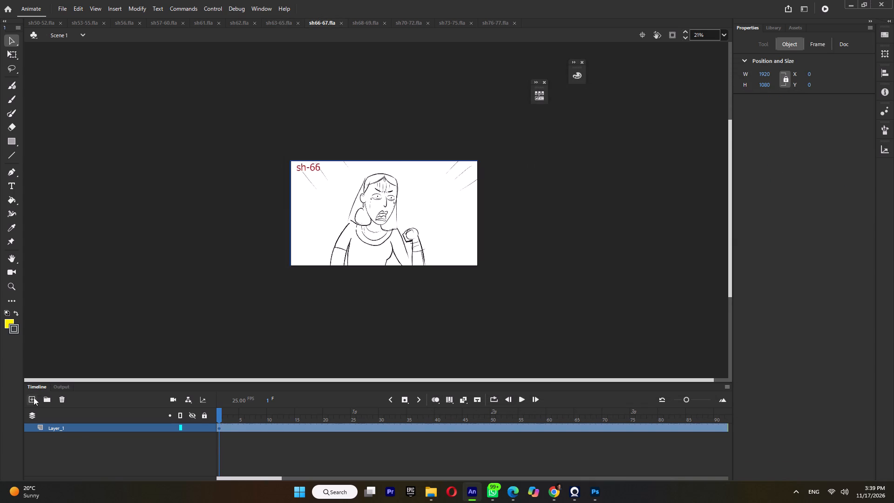
click(30, 399)
click(430, 491)
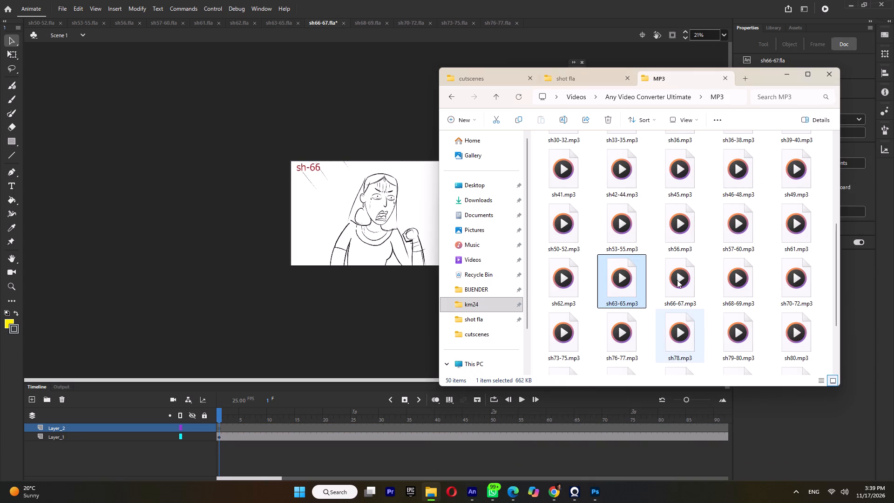
click(677, 280)
drag(680, 293, 374, 225)
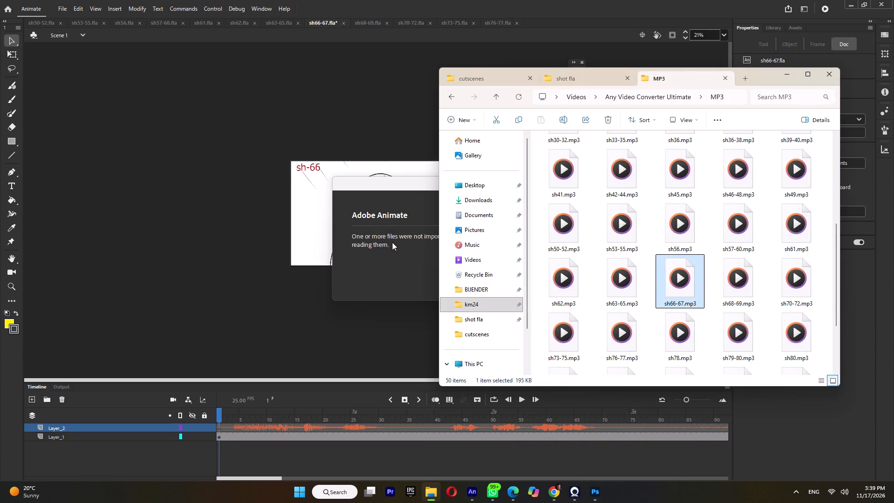
click(393, 245)
click(529, 271)
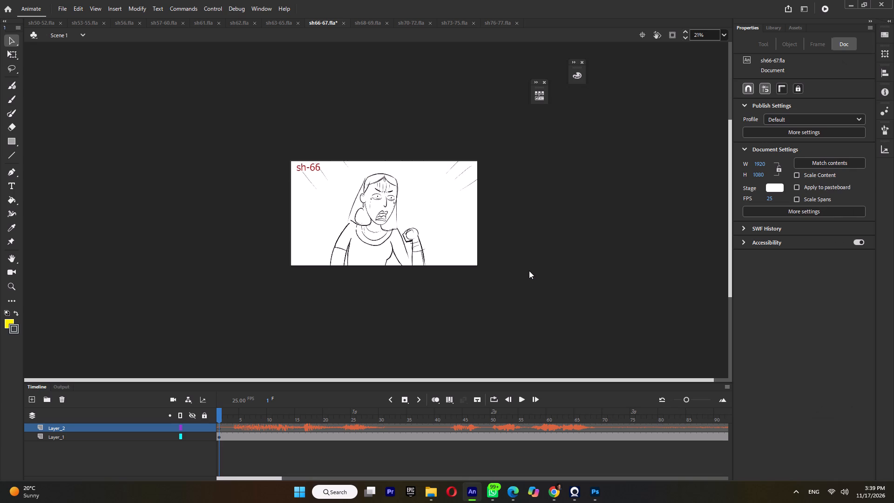
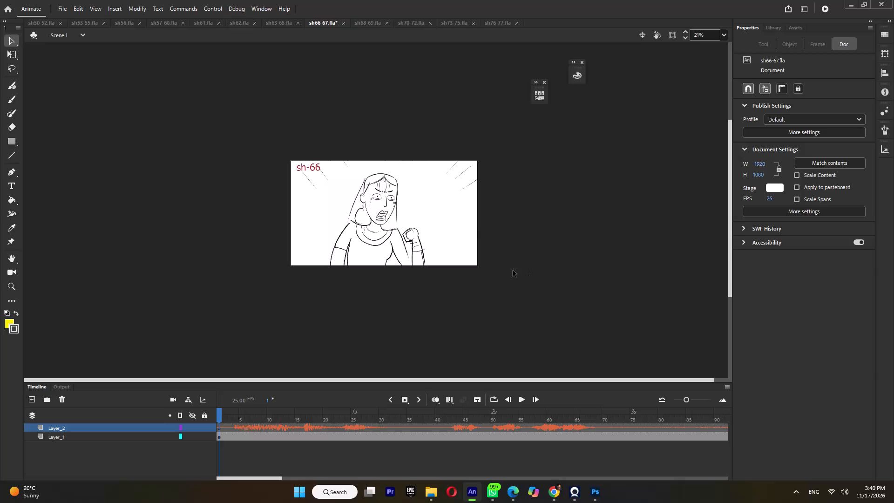
Save the sh66-67 document.
key(ctrl+s)
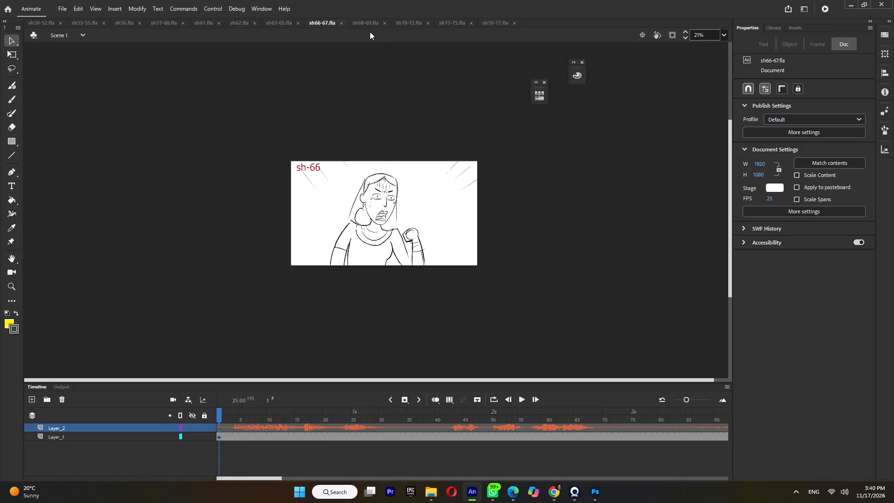
In the sh68-69 document, import sh68-69.mp3 onto a new layer above the video, with the playhead at frame 1, and save.
click(368, 26)
click(404, 20)
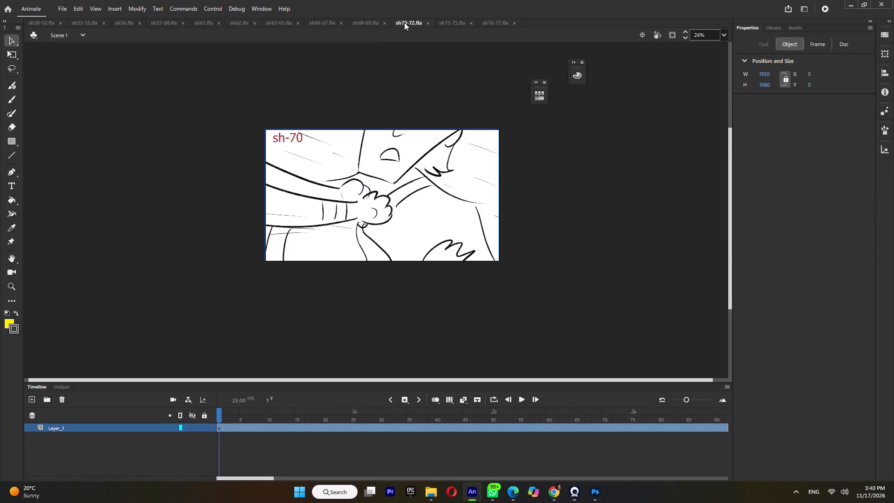
click(352, 20)
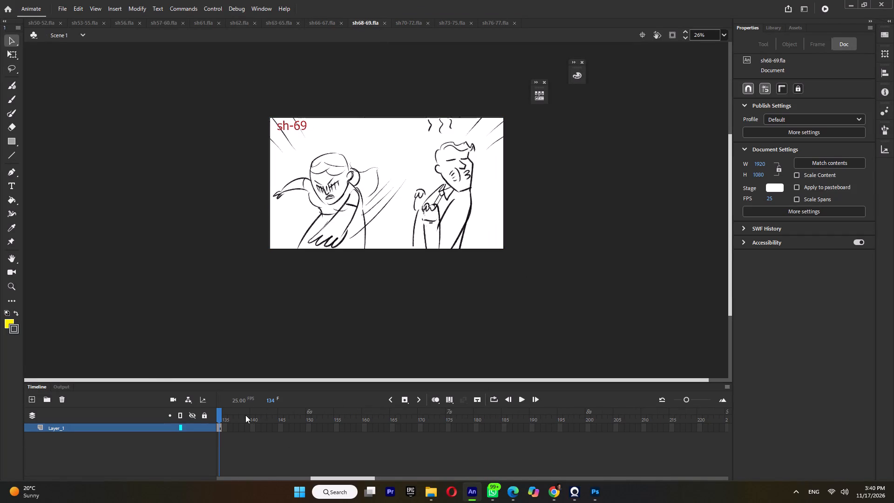
drag(346, 477, 114, 455)
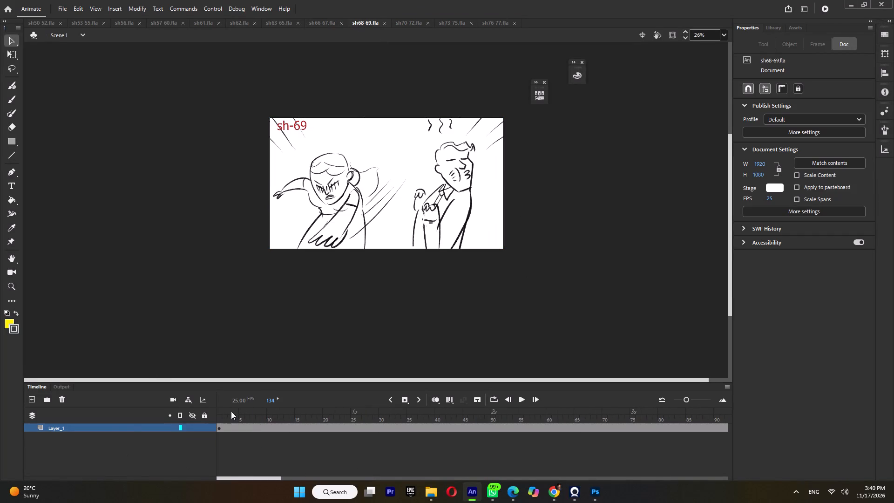
drag(231, 411, 129, 422)
click(32, 398)
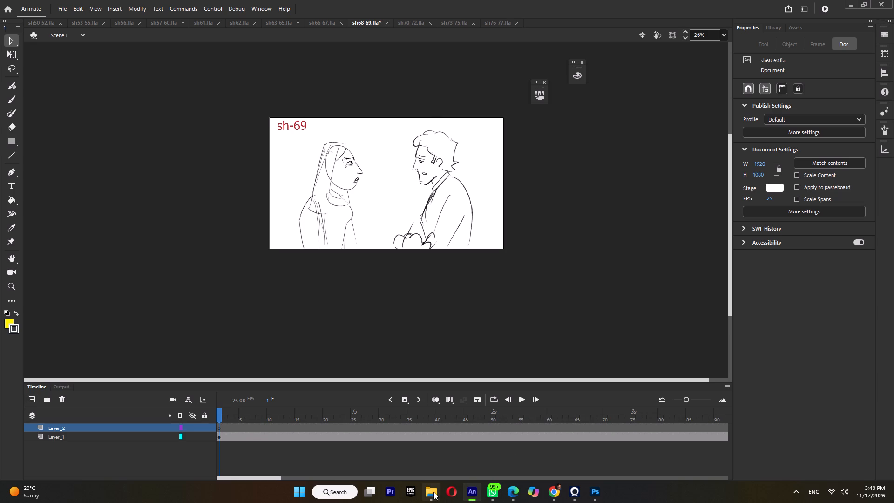
click(432, 492)
click(737, 278)
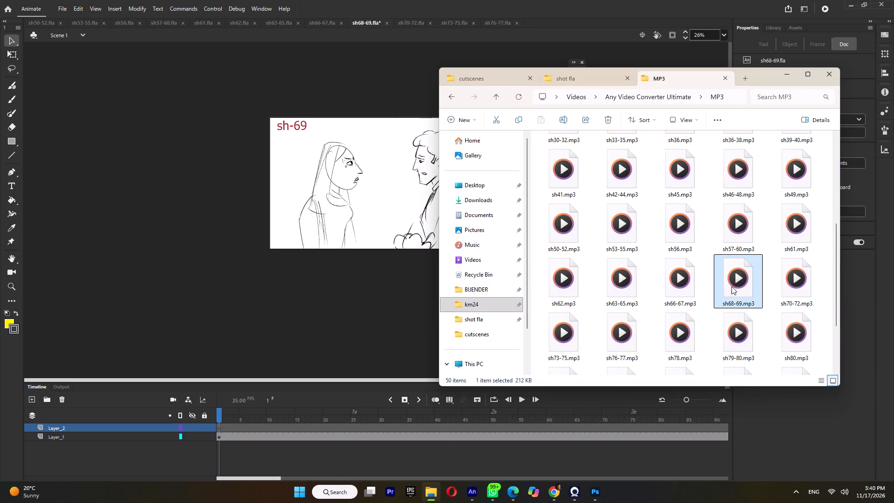
drag(735, 285, 300, 222)
click(374, 251)
click(532, 277)
key(ctrl+s)
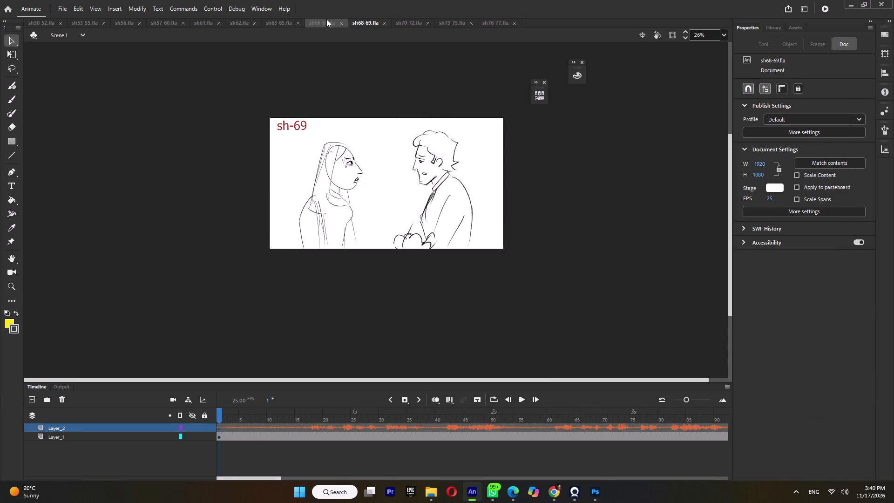
Scrub through the sh66-67 and sh68-69 timelines and play back sh66-67 to check the audio against the video.
click(326, 19)
drag(242, 414, 889, 400)
click(362, 24)
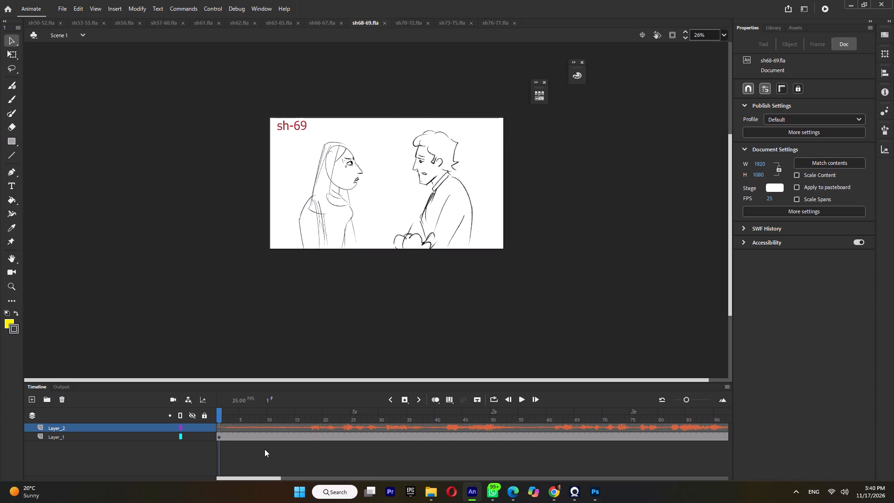
drag(255, 416, 796, 425)
key(ctrl+s)
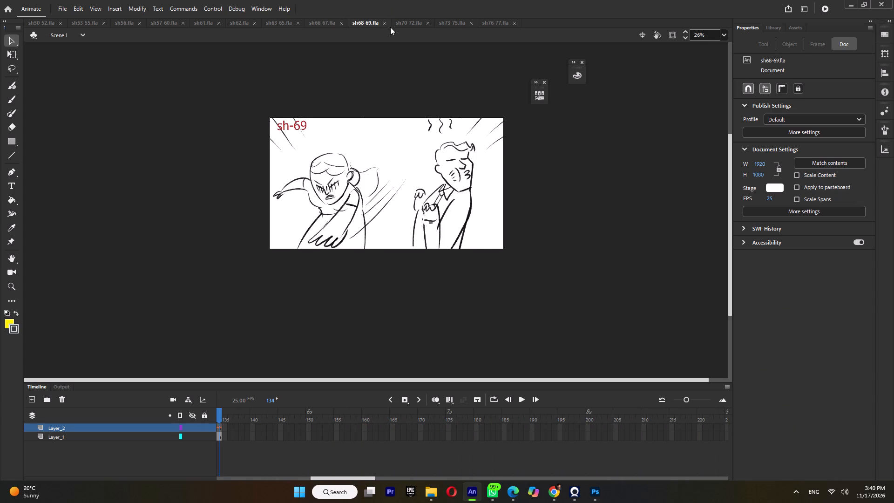
click(323, 22)
key(Return)
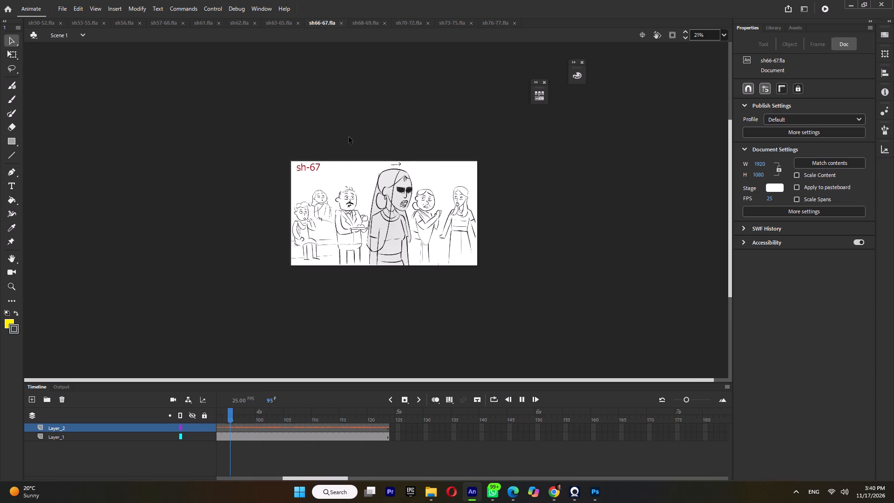
Switch to File Explorer and browse from the cutscenes and shot fla folders up to the MPKD project folder.
click(430, 491)
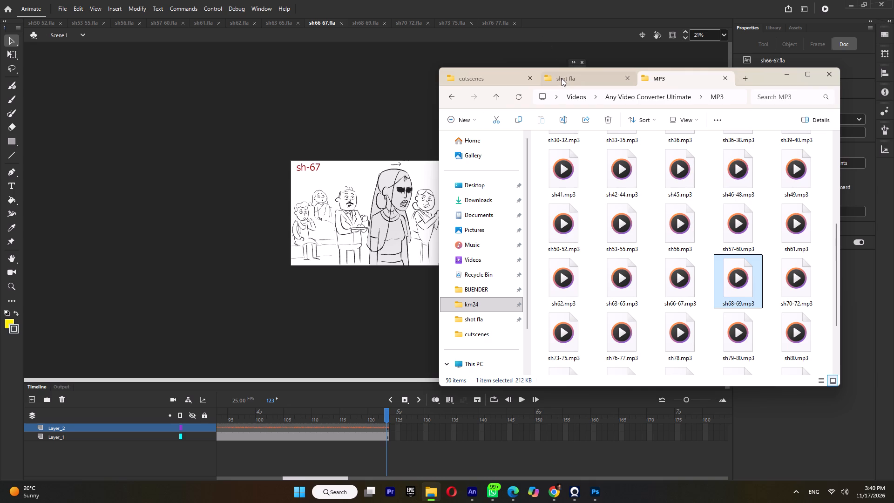
click(491, 79)
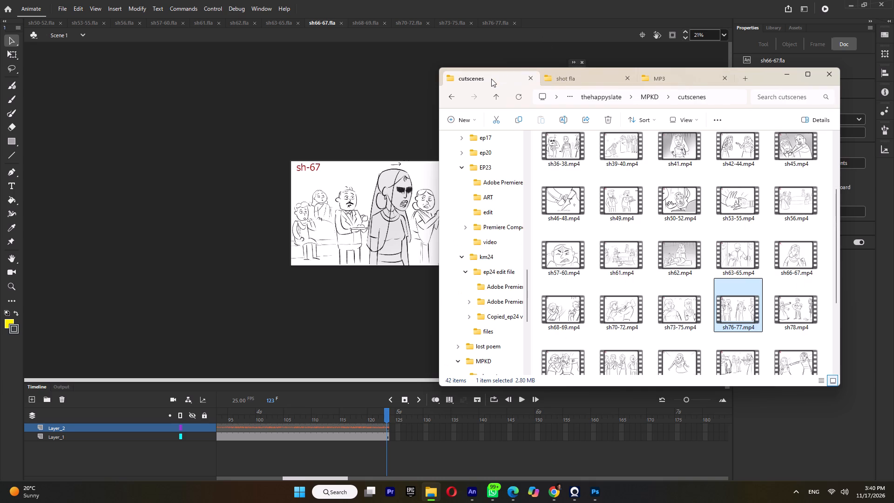
click(586, 80)
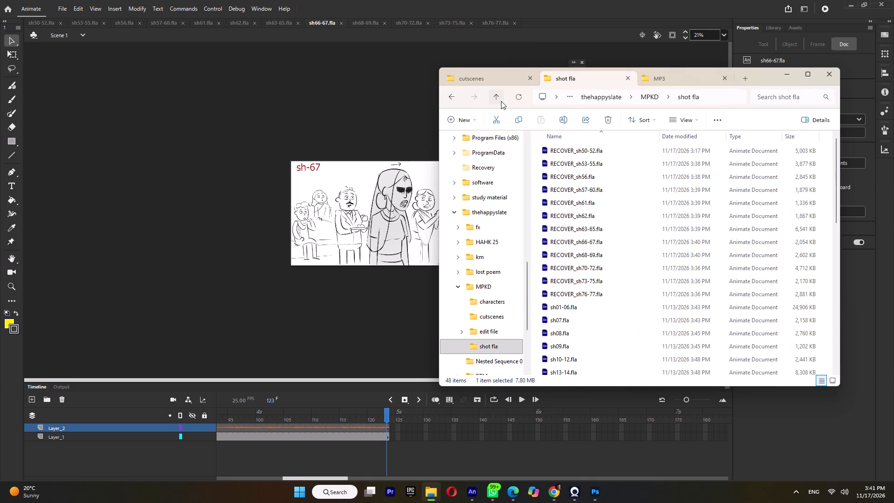
click(500, 96)
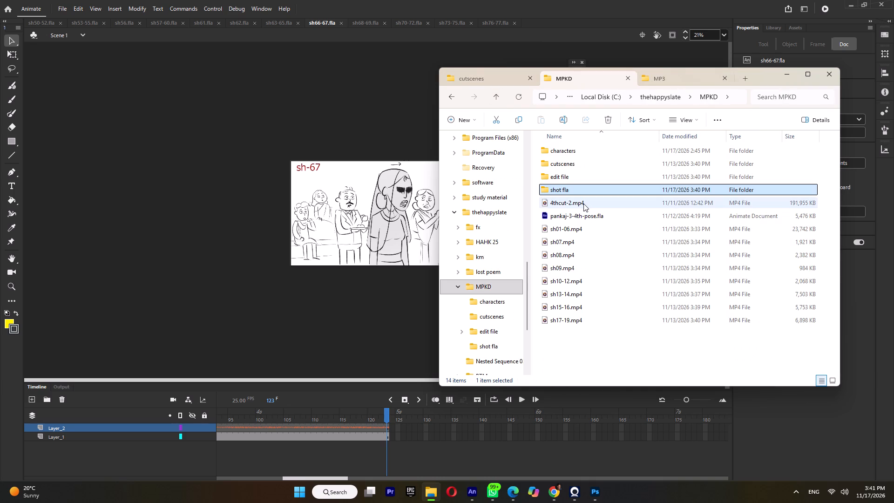
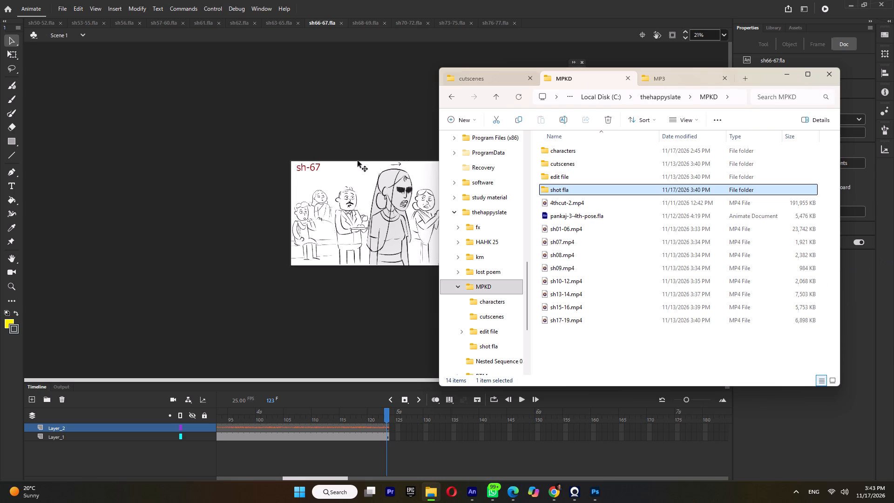
Switch back to Animate and save the sh66-67 document.
click(253, 297)
key(ctrl+s)
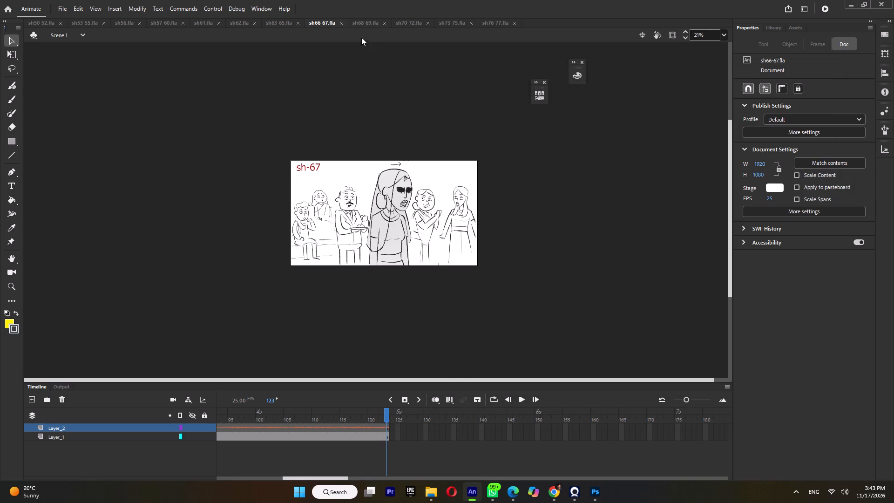
In the sh70-72 document, import sh70-72.mp3 from the MP3 folder onto a new layer above the video and save.
click(361, 26)
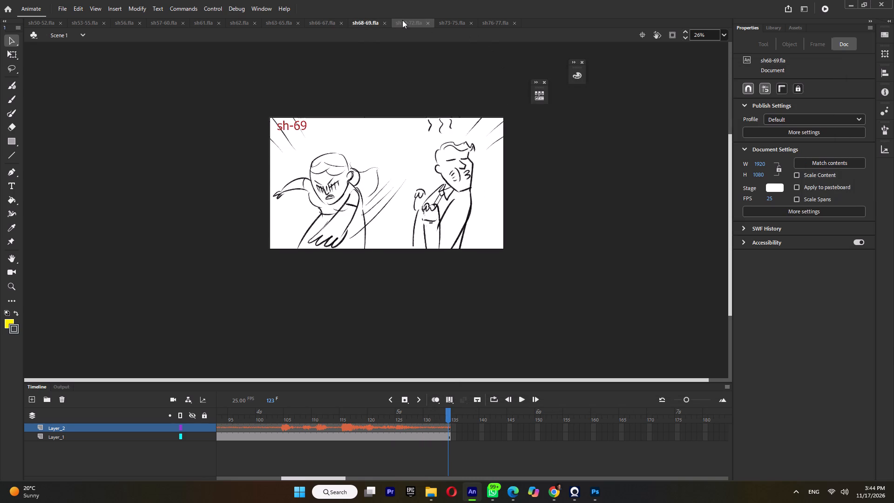
click(402, 20)
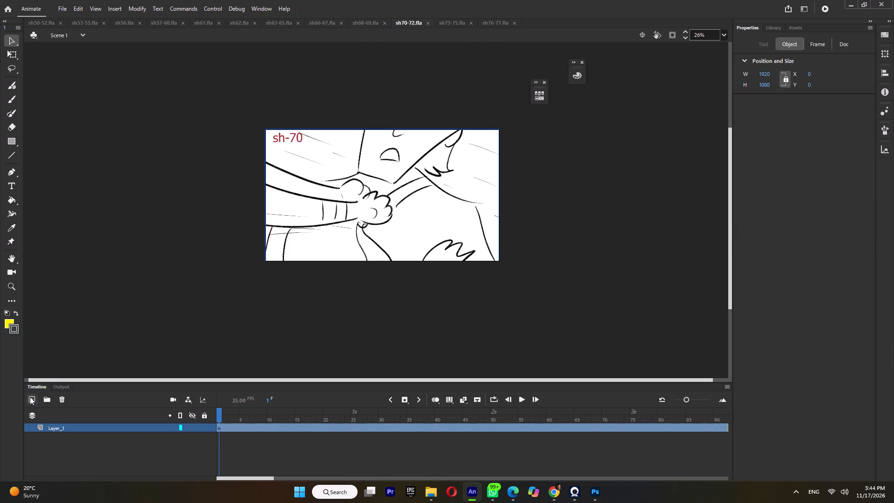
click(30, 397)
click(428, 494)
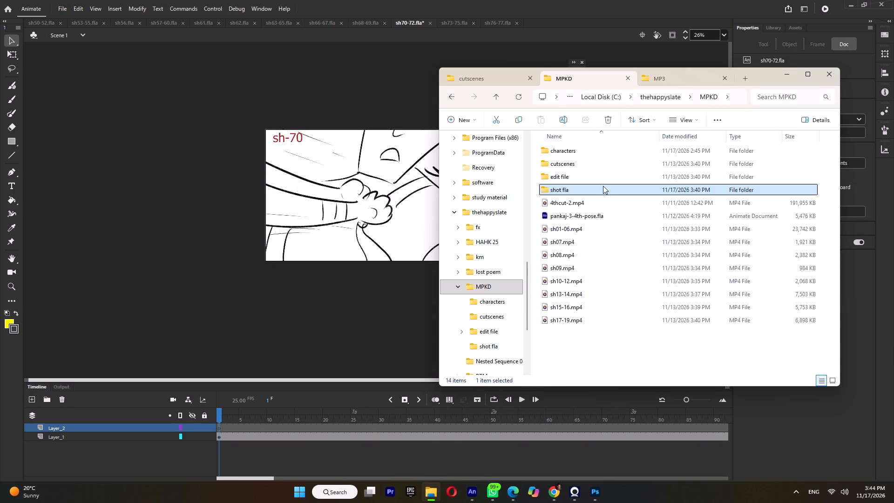
click(569, 161)
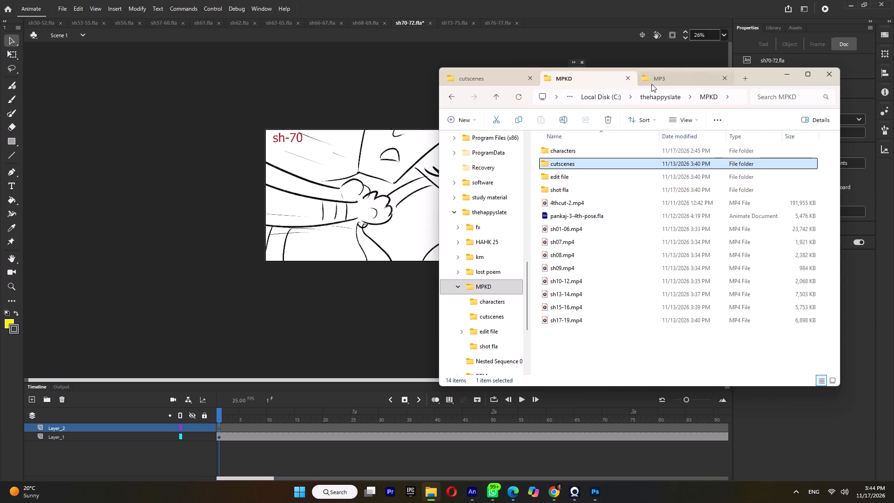
click(658, 80)
click(807, 266)
drag(793, 282, 297, 194)
click(176, 324)
click(543, 272)
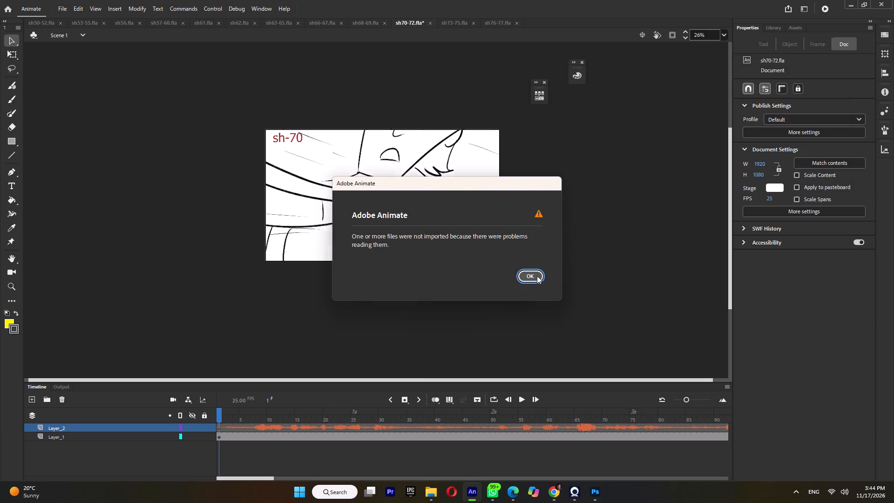
click(537, 276)
key(ctrl+s)
In the sh73-75 document, import sh73-75.mp3 onto a new layer above the video and save.
click(447, 19)
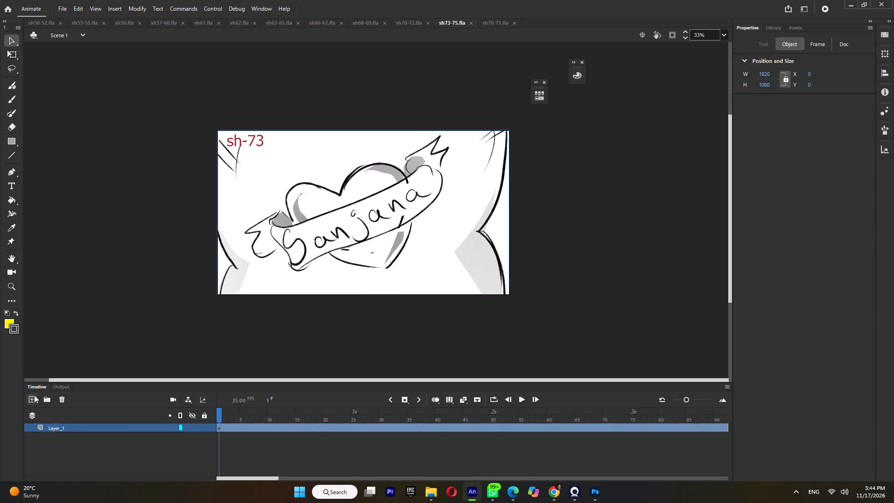
click(34, 395)
click(428, 493)
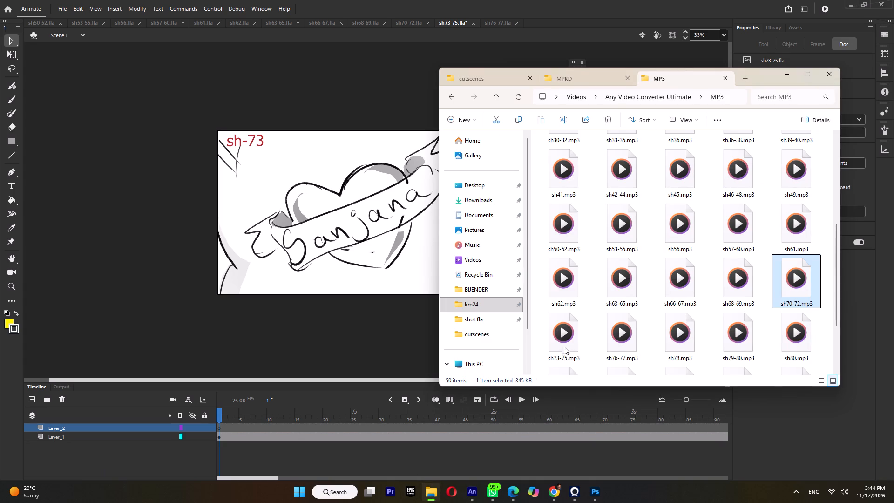
click(565, 343)
drag(561, 347, 326, 212)
click(374, 260)
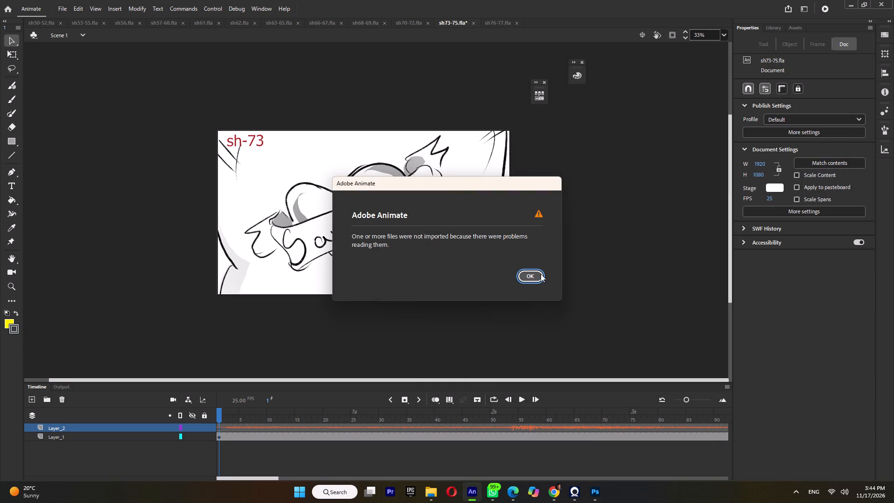
click(536, 277)
key(ctrl+s)
In the sh76-77 document, import sh76-77.mp3 onto a new layer above the video and save.
click(499, 23)
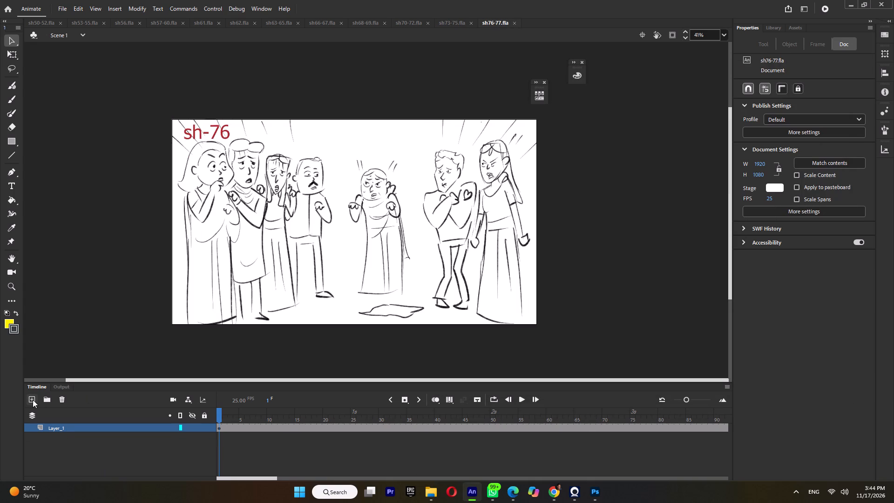
click(30, 399)
click(433, 490)
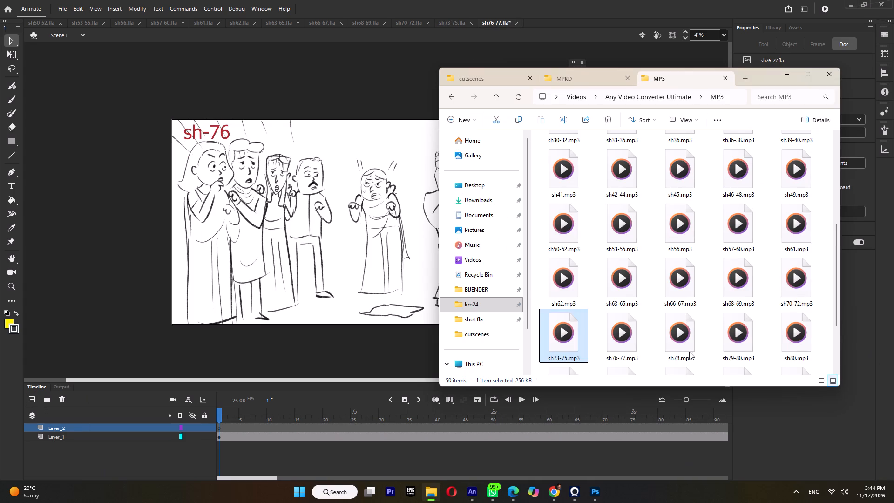
click(621, 353)
drag(616, 349, 212, 241)
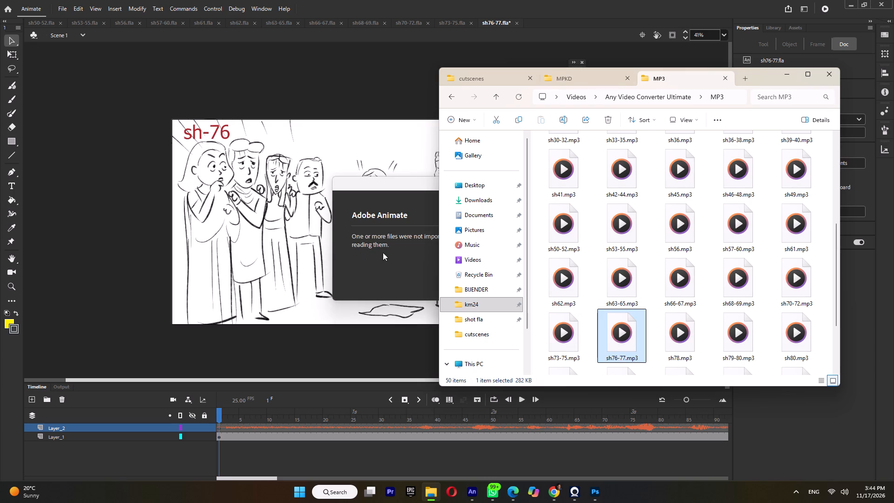
click(372, 265)
click(530, 282)
click(529, 279)
key(ctrl+s)
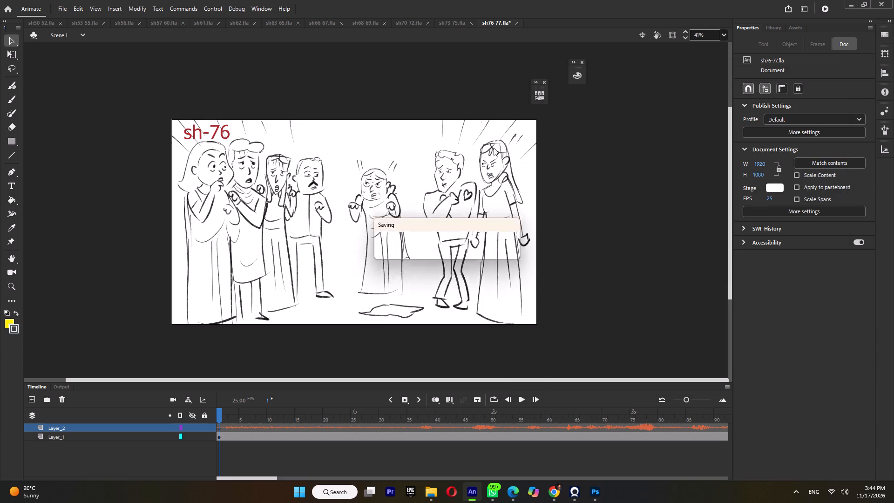
Close the finished shot documents from sh50-52 through sh73-75, keeping only sh76-77 open.
triple_click(60, 22)
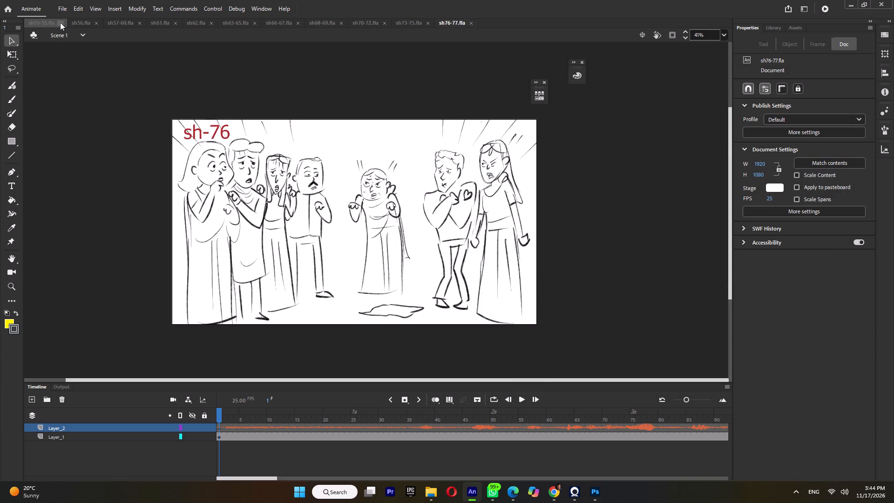
click(60, 22)
click(54, 25)
click(54, 23)
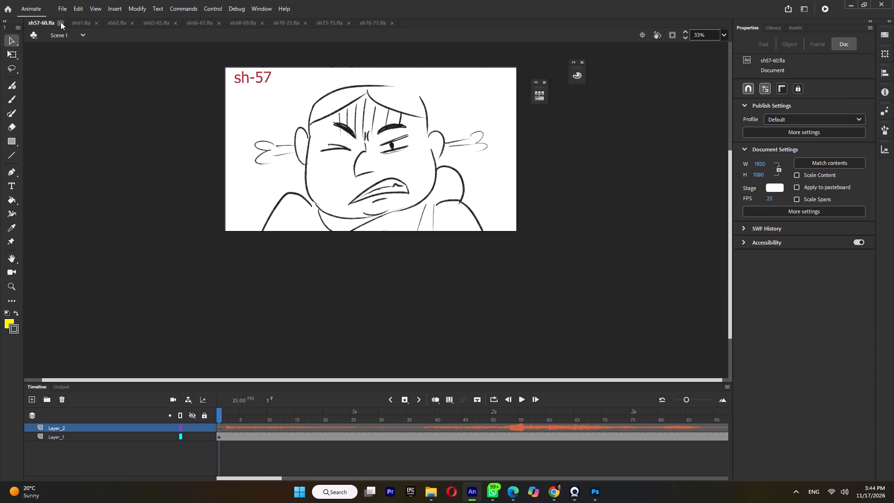
click(62, 22)
click(62, 22)
click(49, 20)
click(51, 21)
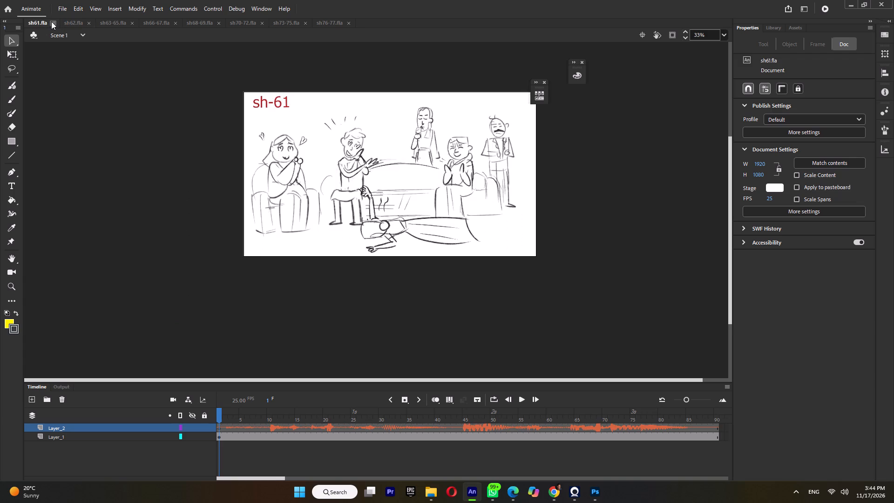
click(51, 21)
click(59, 23)
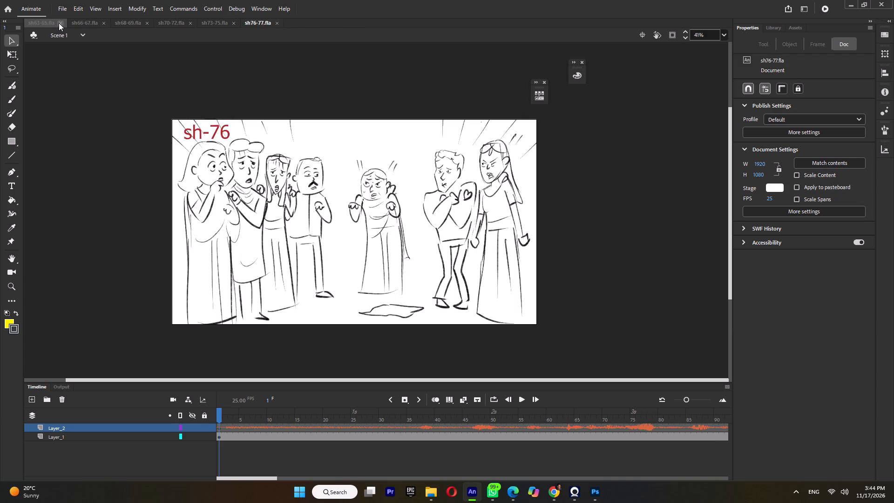
click(59, 23)
click(59, 23)
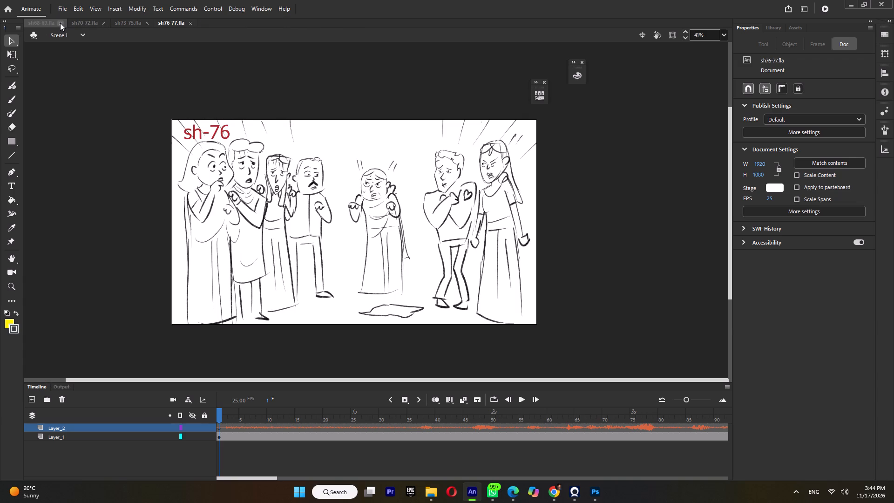
click(60, 23)
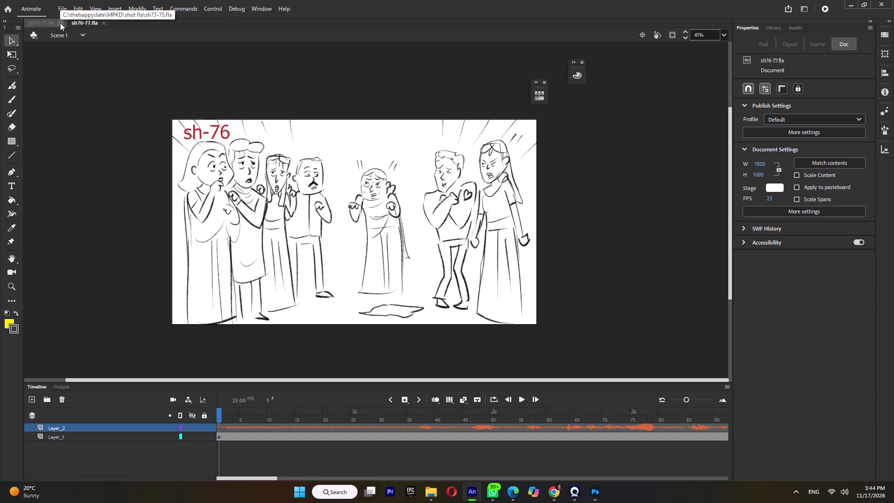
click(60, 23)
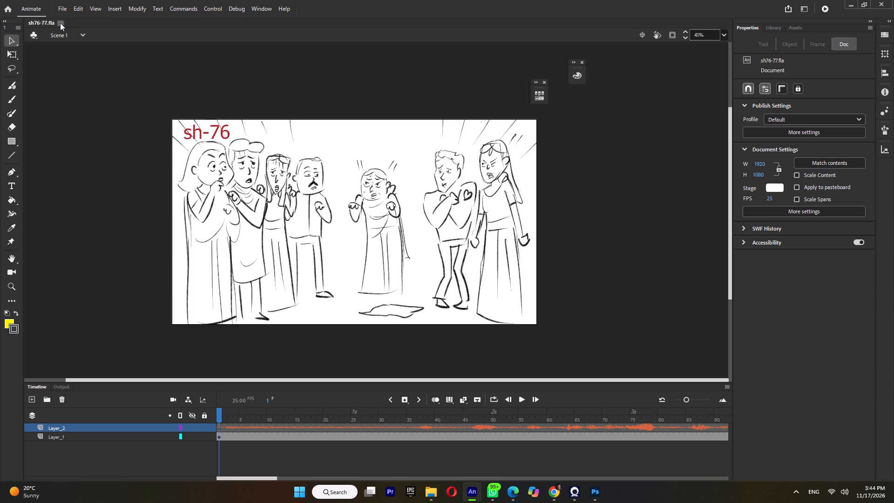
Create four new Full HD documents at 1920 x 1080, 25 fps, ActionScript 3.0, with each whole stage in view.
click(155, 81)
key(ctrl+n)
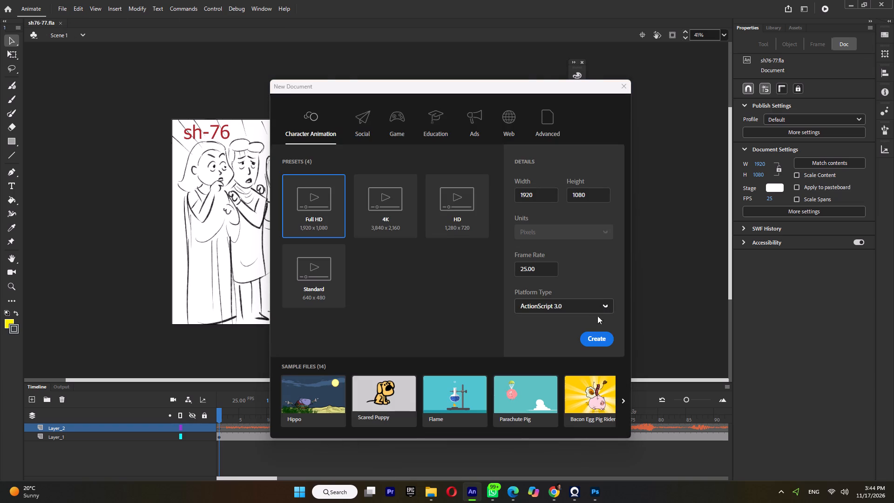
click(593, 336)
ctrl+scroll(292, 143, down, 7)
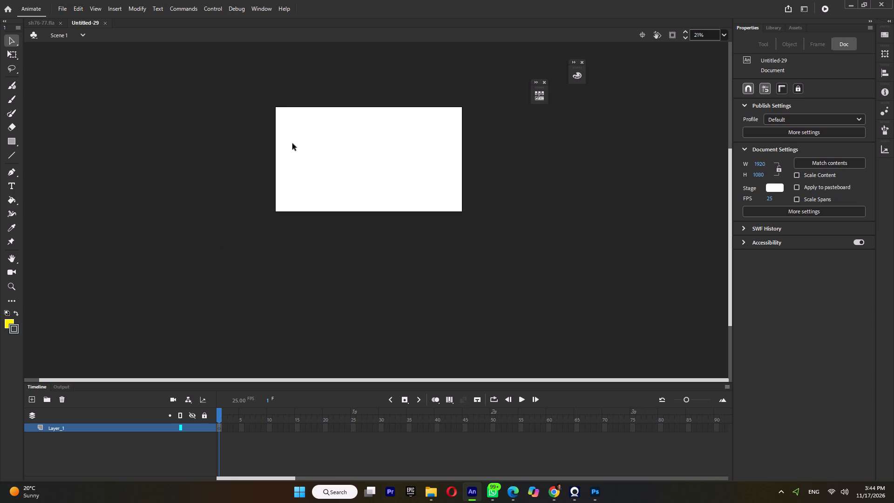
key(ctrl+n)
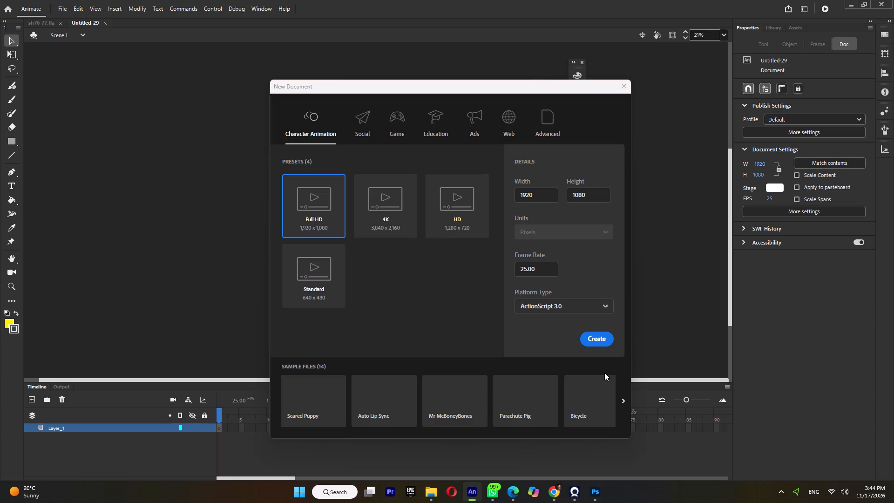
click(599, 340)
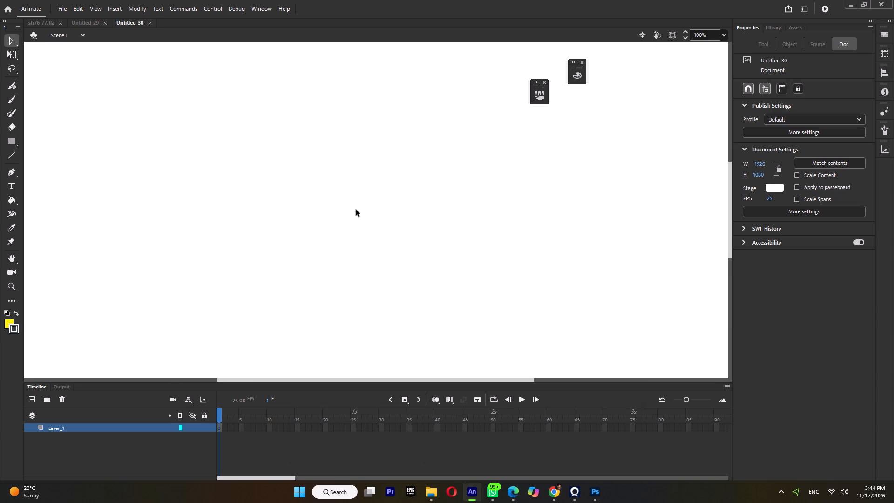
ctrl+scroll(357, 213, down, 5)
key(ctrl+n)
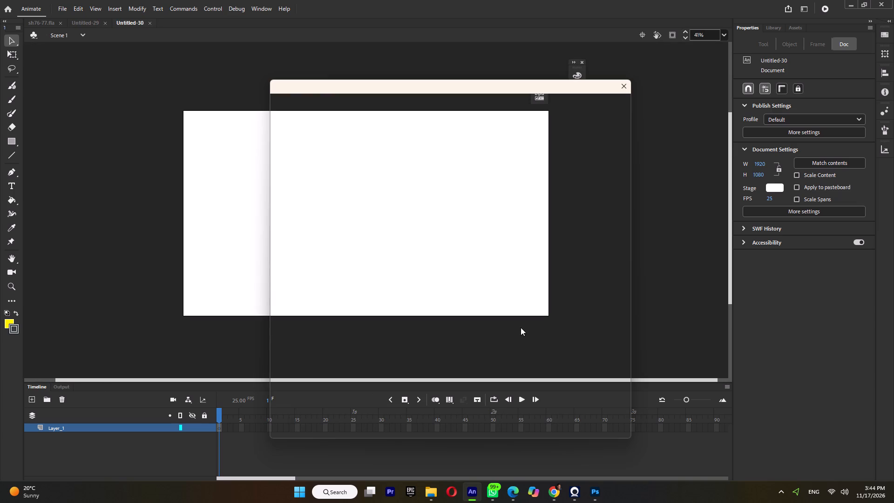
click(594, 339)
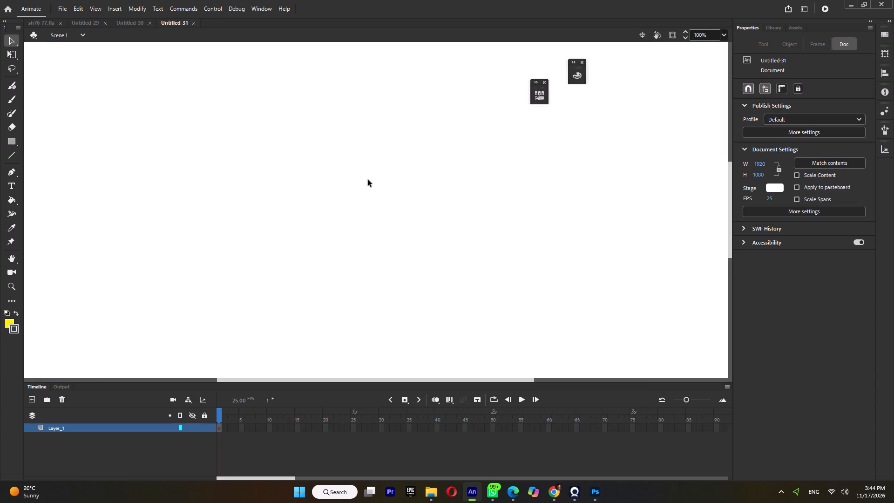
ctrl+scroll(368, 180, down, 7)
key(ctrl+n)
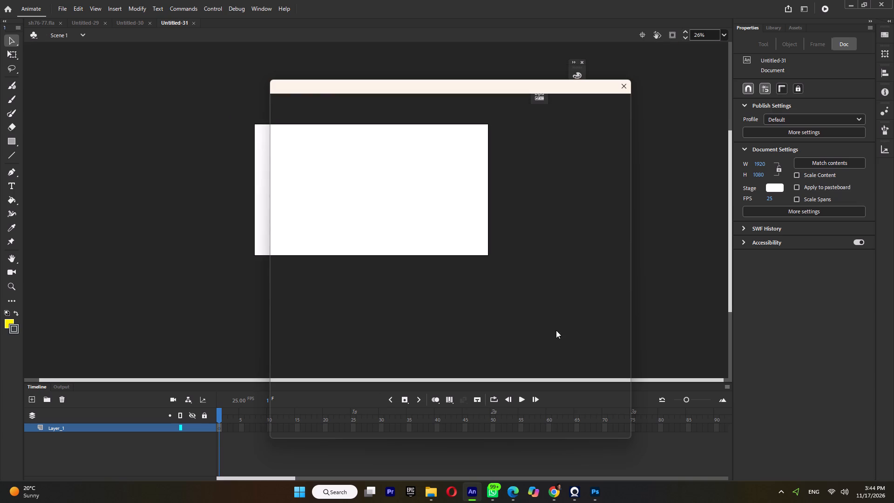
click(601, 340)
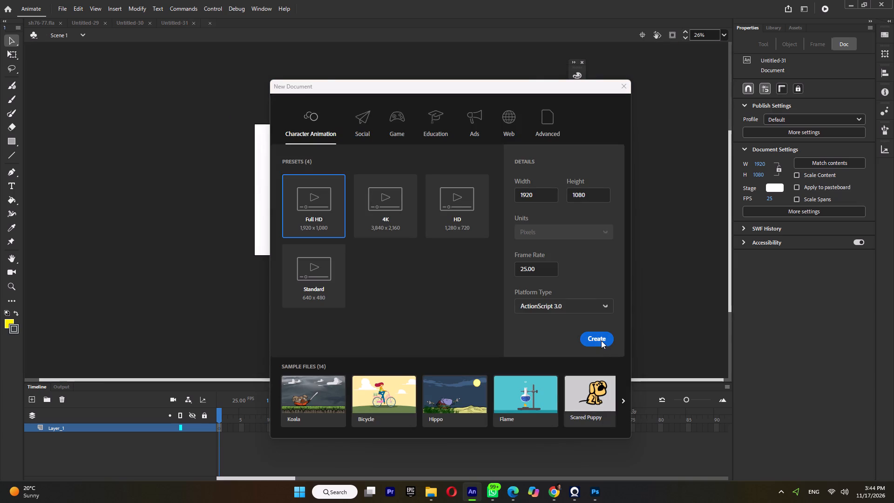
ctrl+scroll(456, 243, down, 6)
Create three more new Full HD documents at 1920 x 1080, 25 fps, ActionScript 3.0.
key(ctrl+n)
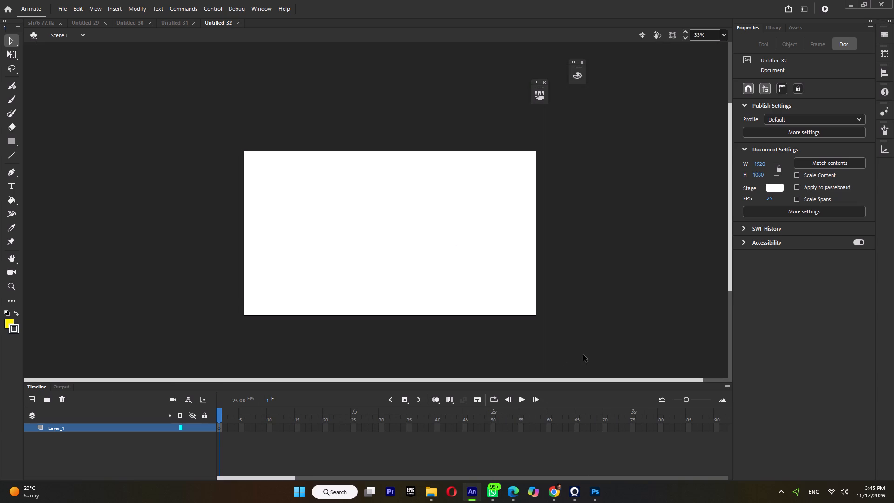
click(602, 341)
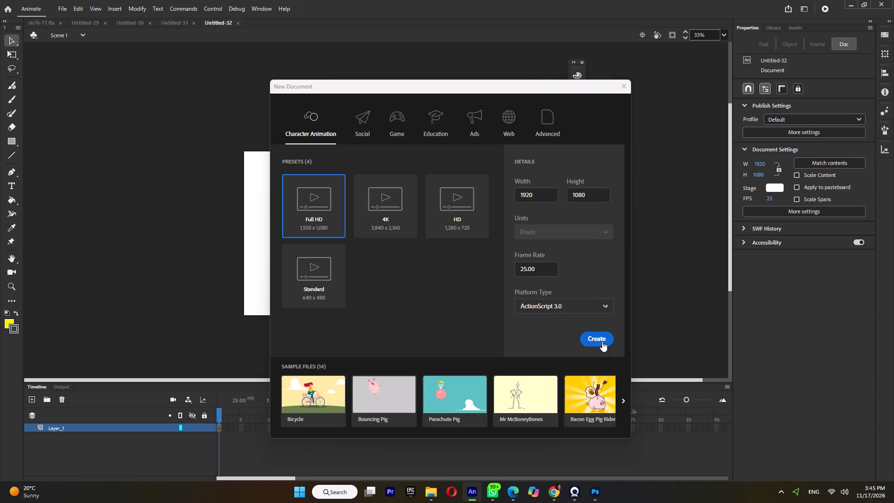
ctrl+scroll(446, 205, down, 14)
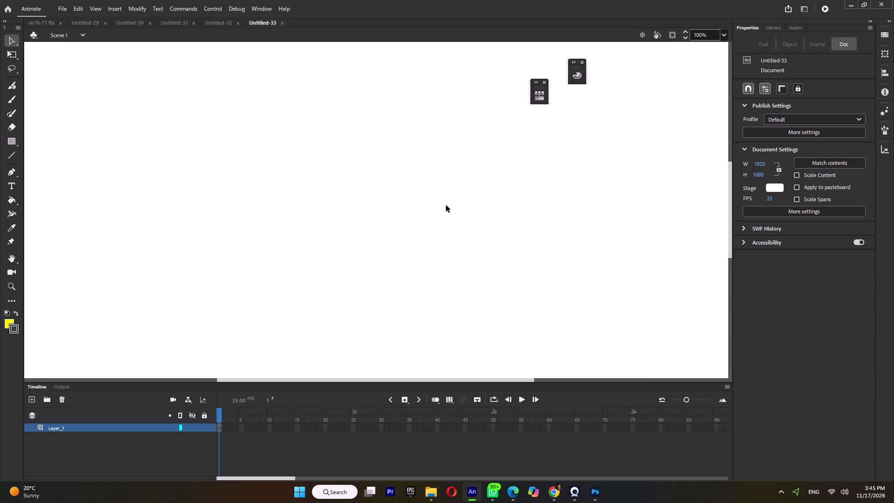
click(447, 252)
ctrl+scroll(471, 243, down, 5)
key(ctrl+n)
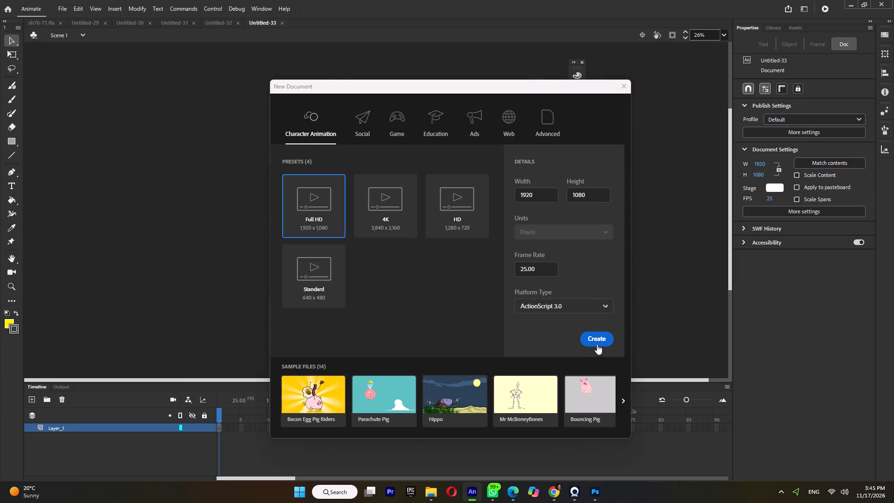
click(597, 344)
ctrl+scroll(447, 246, down, 8)
click(441, 246)
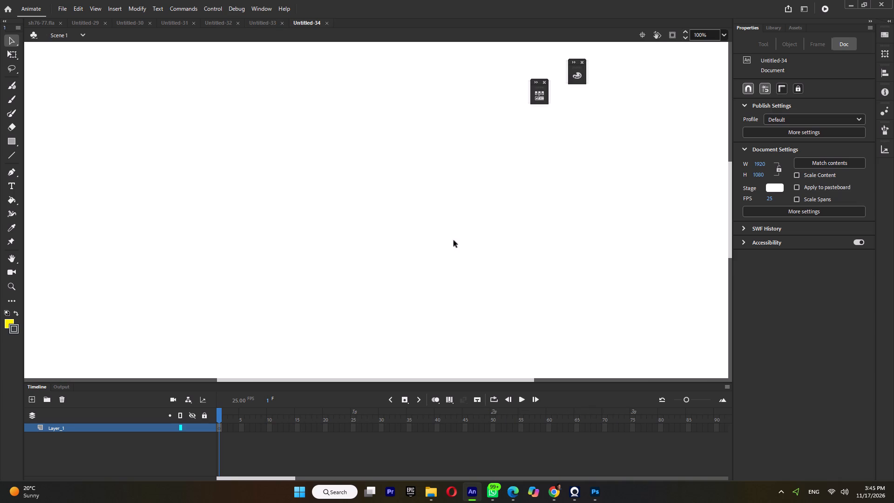
ctrl+scroll(469, 235, down, 6)
click(456, 235)
key(ctrl+n)
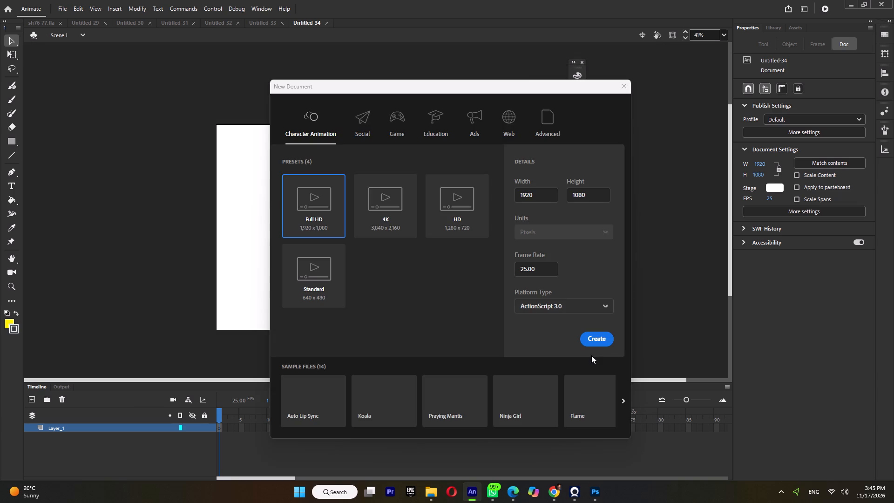
click(598, 343)
ctrl+scroll(450, 255, down, 5)
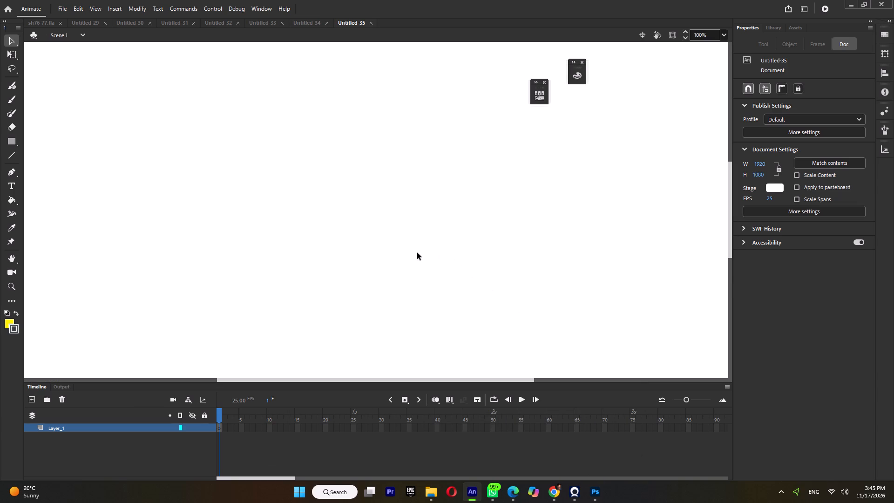
Create two more new Full HD documents at 1920 x 1080, 25 fps, ActionScript 3.0, with each whole stage in view.
click(417, 253)
ctrl+scroll(438, 244, down, 6)
ctrl+scroll(438, 244, up, 5)
ctrl+scroll(438, 244, down, 3)
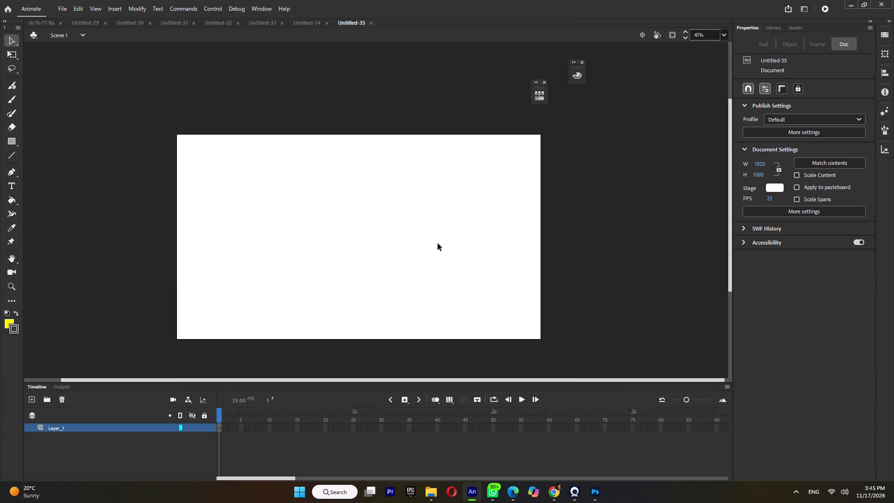
key(ctrl+n)
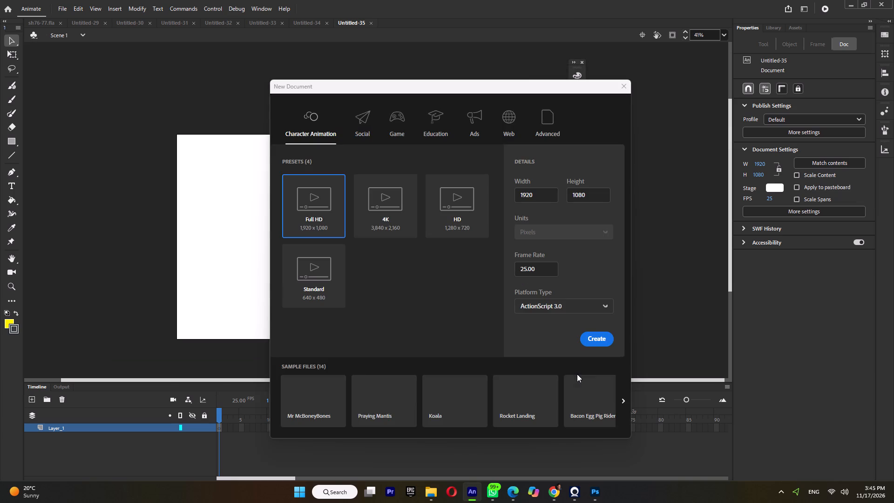
click(596, 334)
ctrl+scroll(454, 235, down, 5)
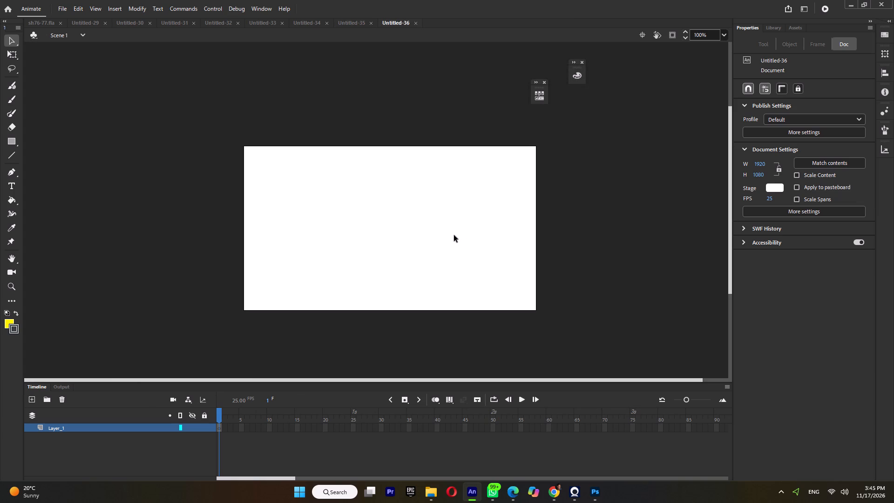
key(ctrl+n)
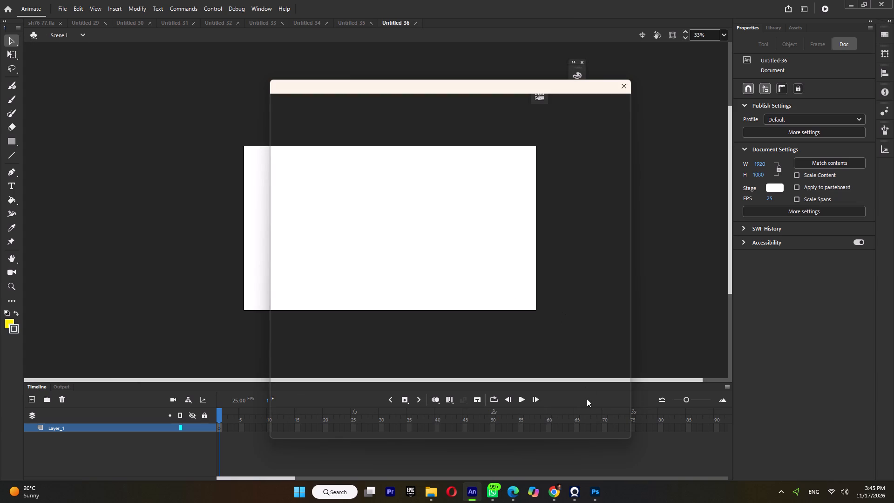
click(594, 335)
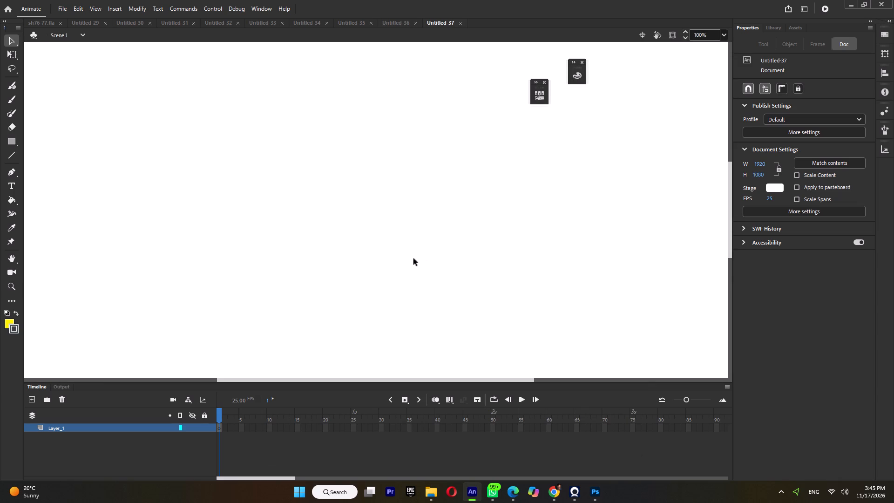
ctrl+scroll(411, 258, down, 6)
click(411, 258)
ctrl+scroll(428, 256, down, 5)
click(380, 257)
Import sh78.mp4 from the cutscenes folder into Untitled-29 as H.264 video embedded in the timeline.
click(87, 22)
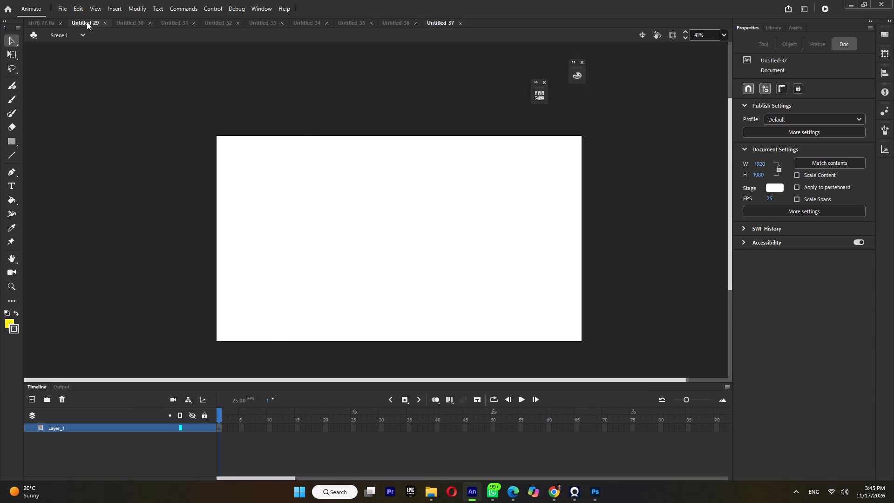
click(433, 496)
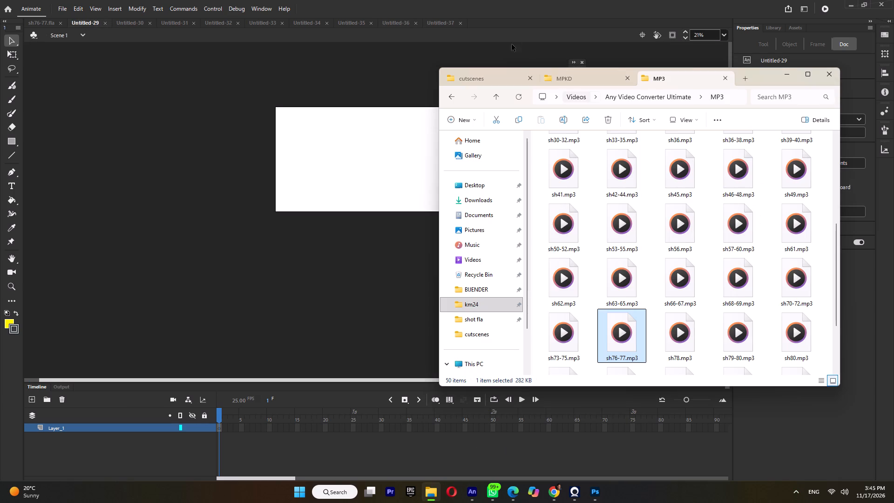
click(474, 77)
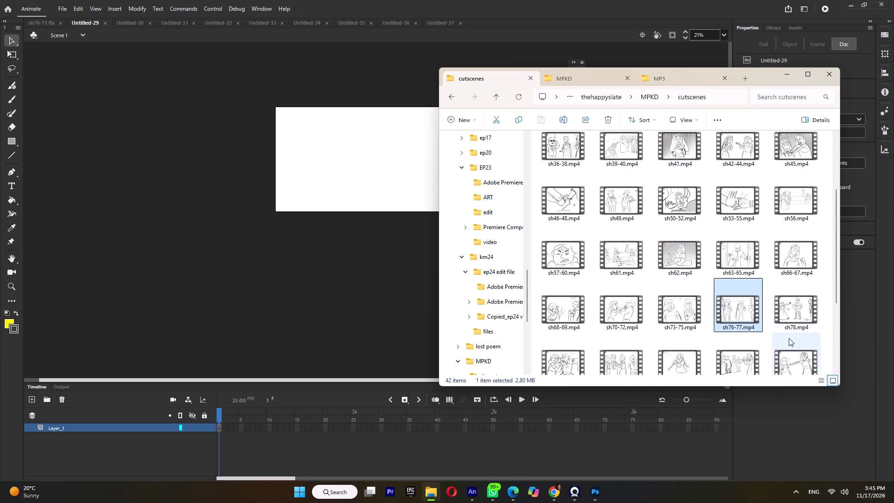
click(790, 305)
drag(796, 313, 302, 173)
click(343, 210)
click(343, 216)
triple_click(543, 367)
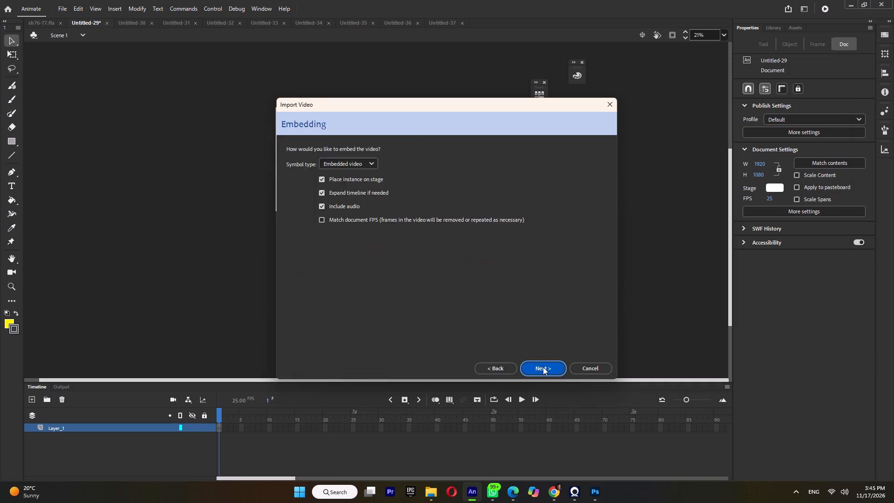
Align the sh-78 video with the stage at X 0, Y 0.
drag(368, 190, 358, 136)
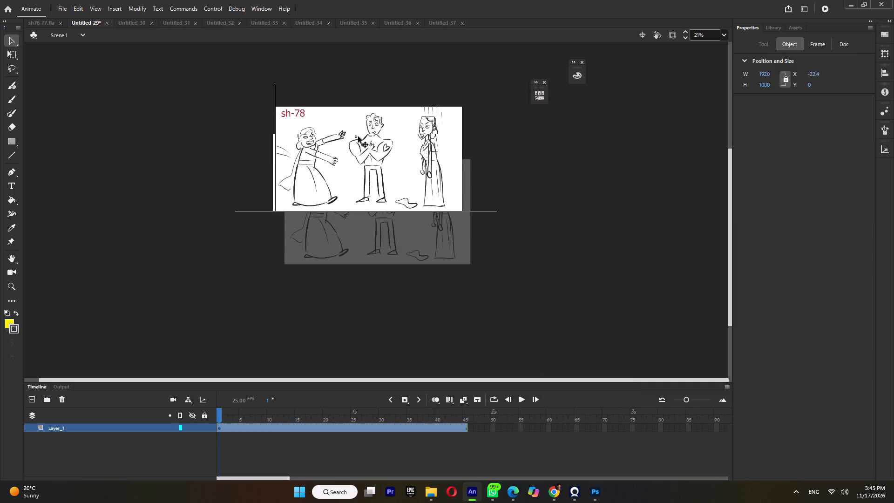
drag(358, 136, 360, 136)
key(space)
key(space)
key(space)
key(space)
key(space)
key(space)
key(space)
key(space)
drag(367, 240, 365, 302)
ctrl+scroll(367, 207, up, 3)
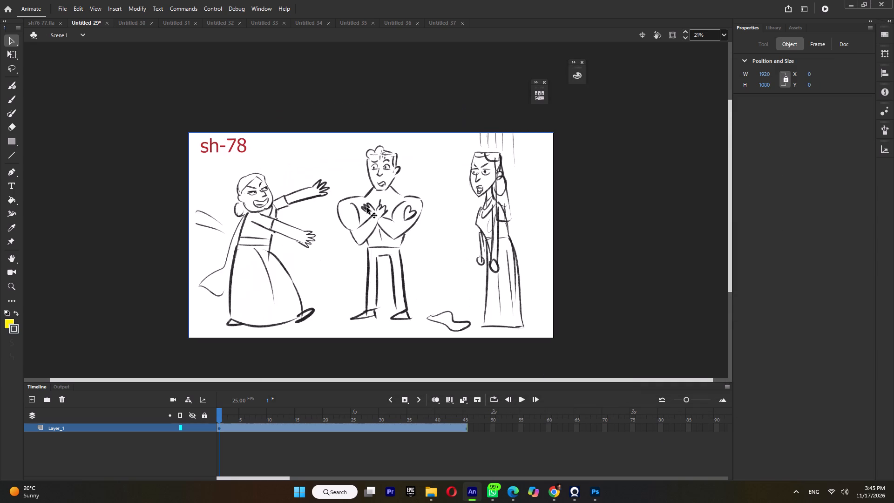
Import sh79-80.mp4 into Untitled-30 as H.264 video embedded in the timeline and align it with the stage.
click(125, 26)
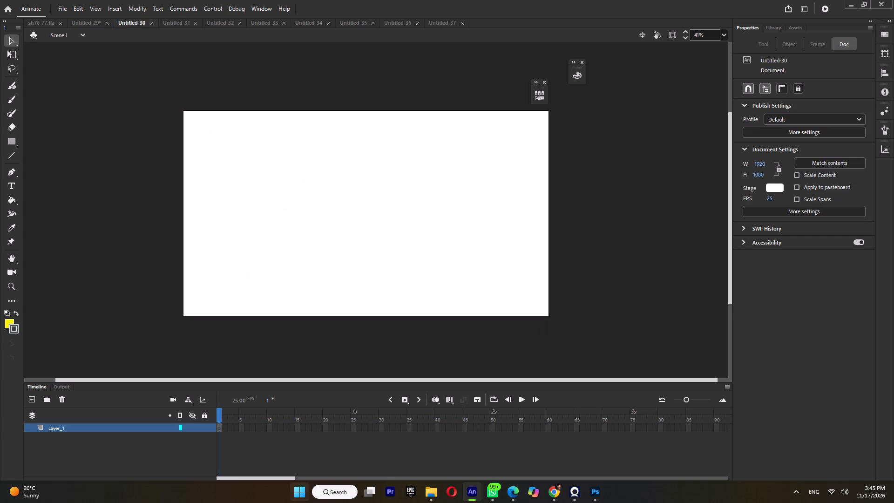
click(427, 491)
scroll(602, 270, down, 2)
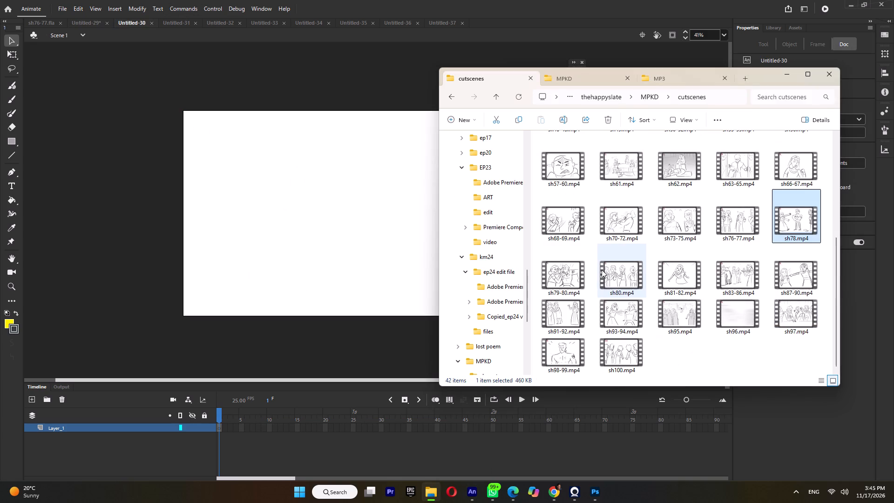
click(544, 263)
drag(565, 279, 276, 223)
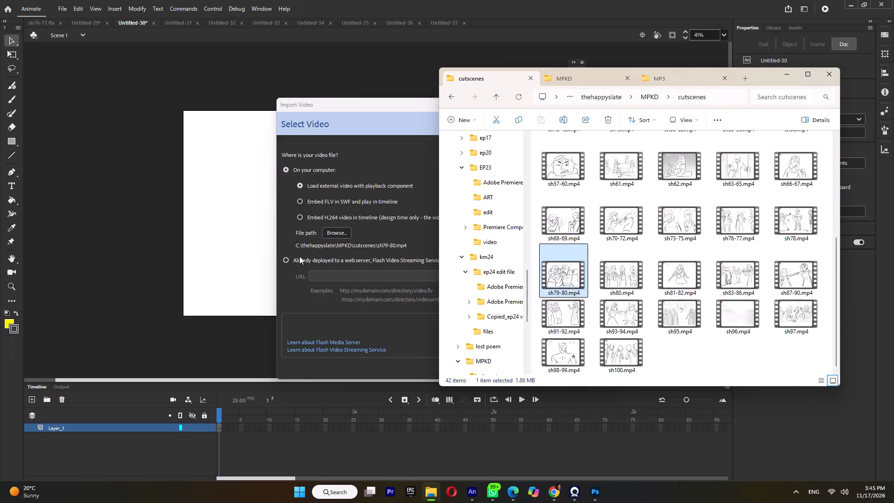
click(332, 214)
triple_click(542, 368)
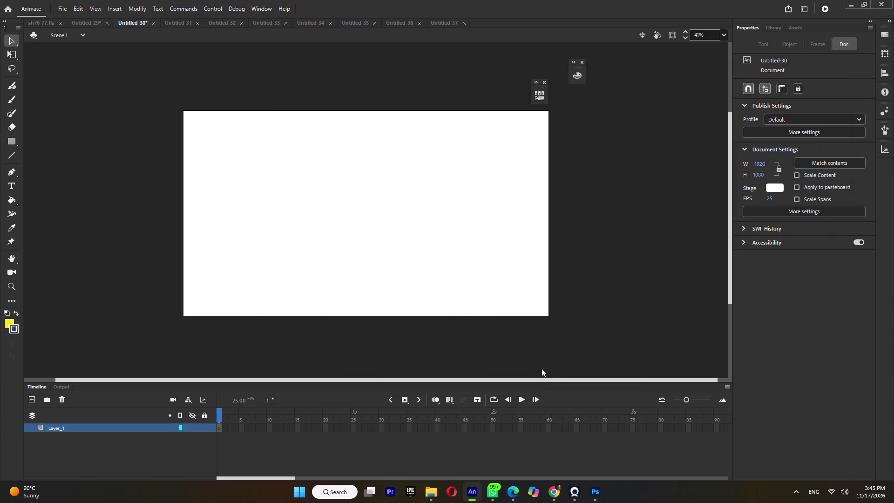
drag(353, 238, 343, 238)
click(111, 245)
click(288, 261)
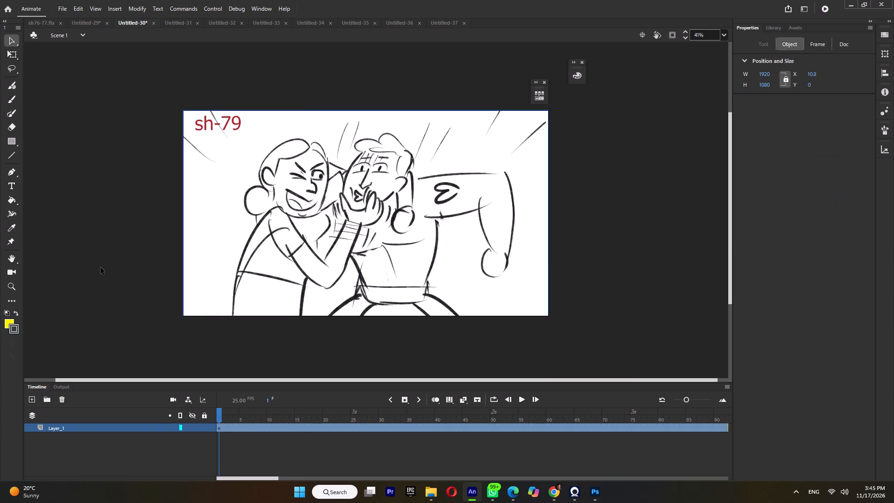
click(98, 268)
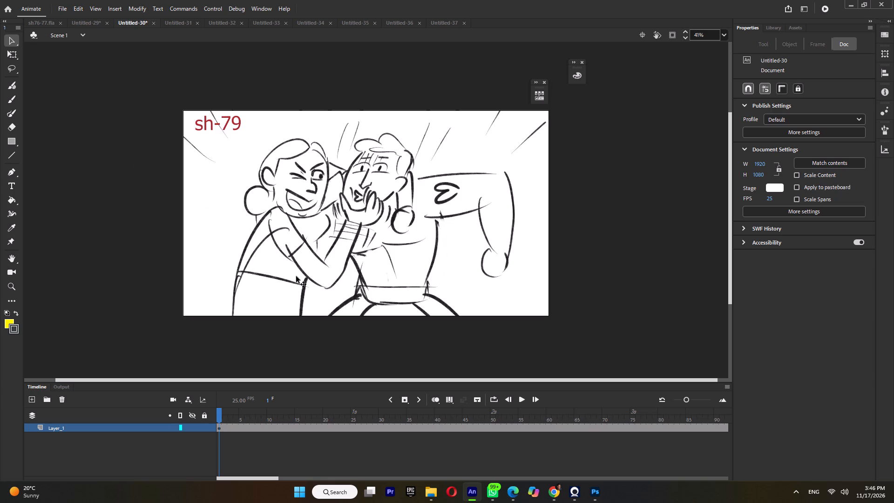
Import sh80.mp4 into Untitled-31 as H.264 video embedded in the timeline and align it with the stage at X 0, Y 0.
click(175, 20)
click(431, 483)
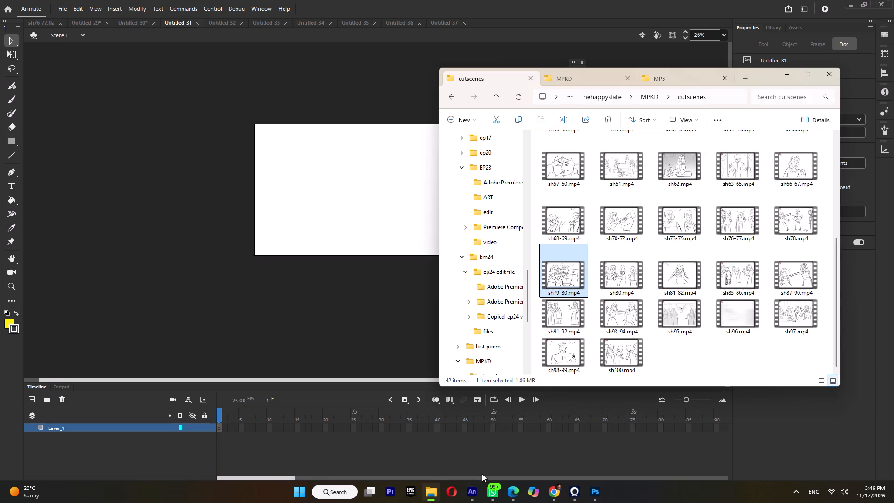
click(627, 265)
drag(622, 285, 289, 198)
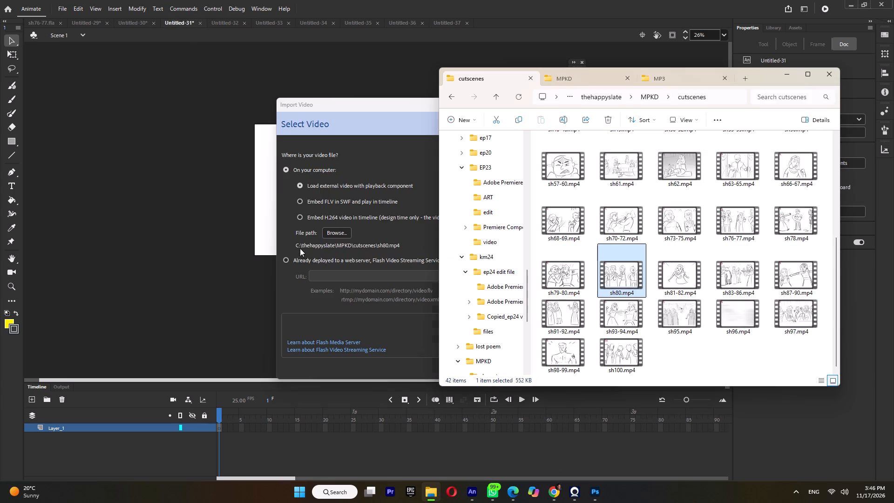
click(340, 217)
triple_click(537, 364)
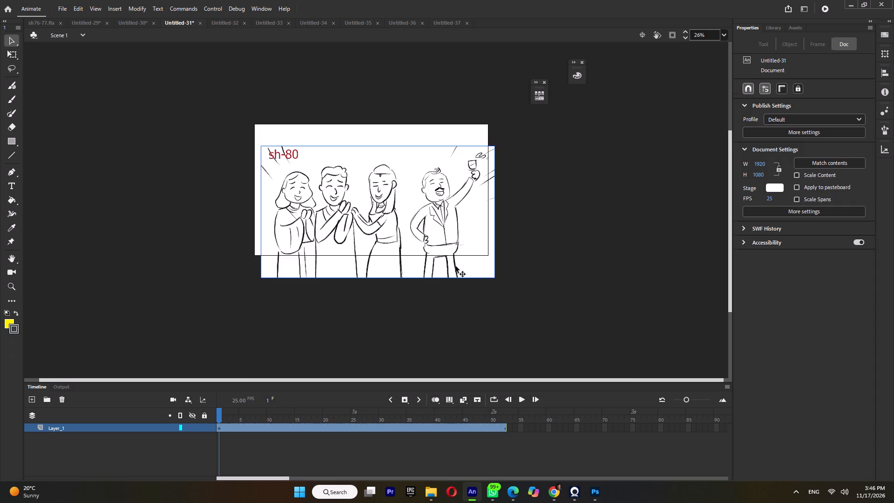
drag(420, 236, 414, 216)
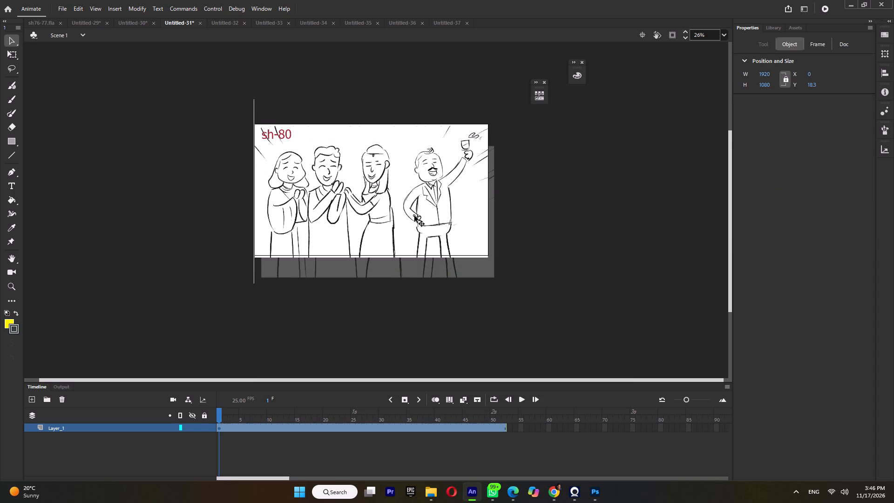
drag(414, 216, 412, 211)
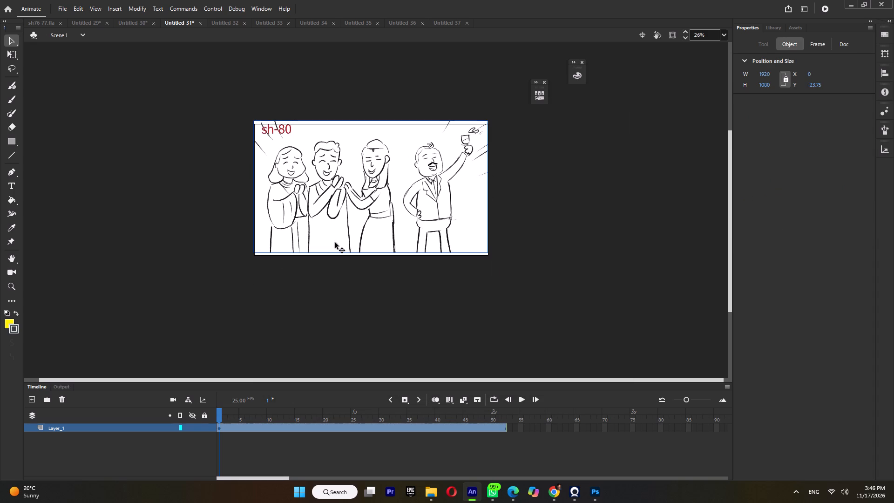
click(176, 277)
click(299, 170)
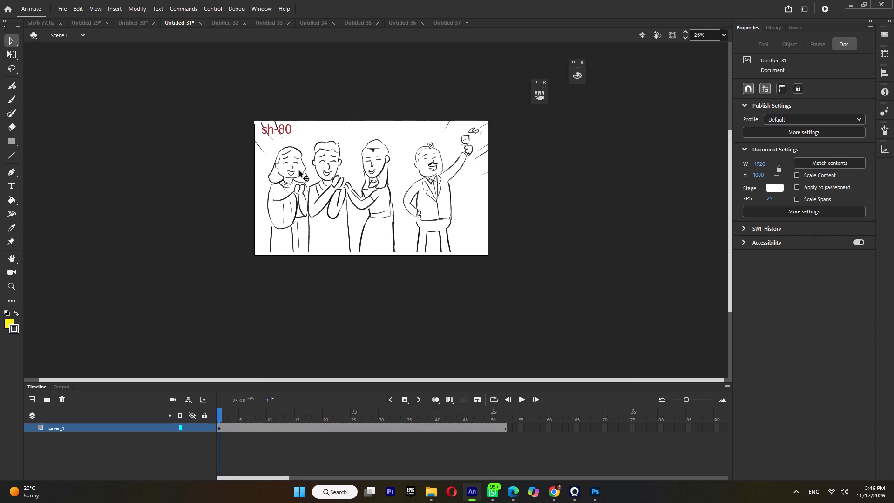
Import sh81-82.mp4 from the cutscenes folder into Untitled-32 as H.264 video embedded in the timeline.
click(221, 20)
click(433, 493)
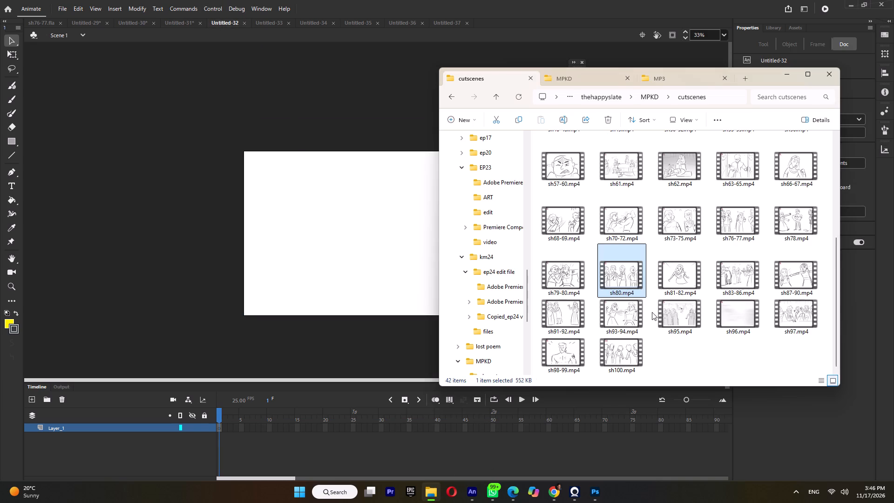
click(676, 271)
drag(685, 281, 365, 247)
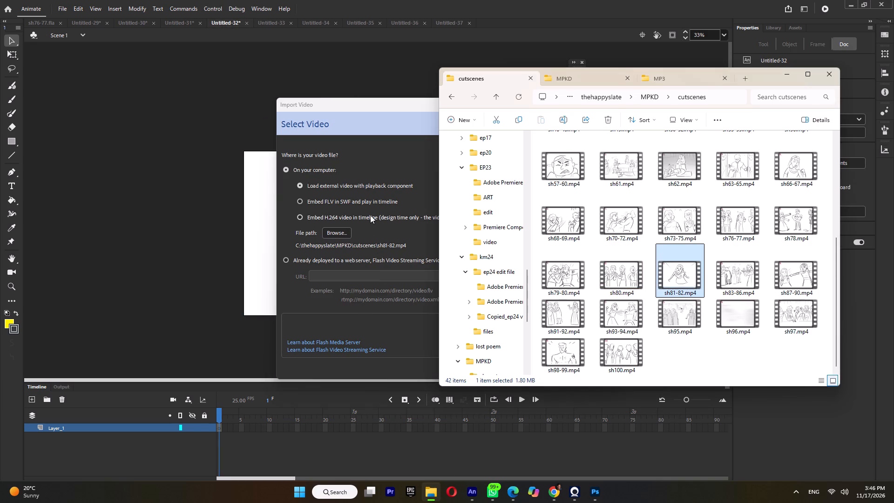
click(370, 215)
triple_click(549, 366)
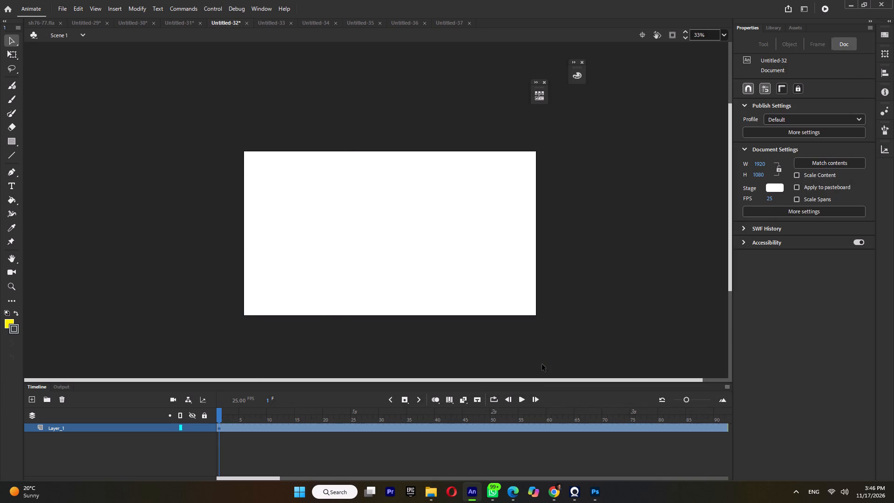
click(186, 24)
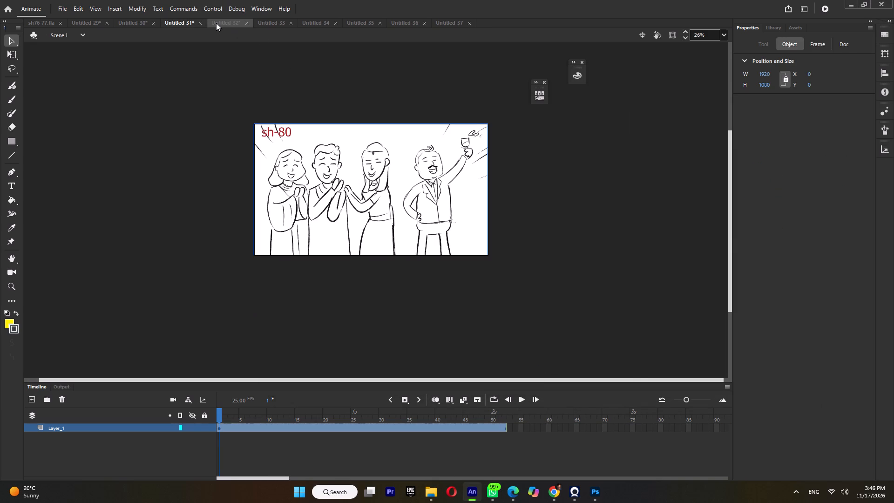
click(219, 23)
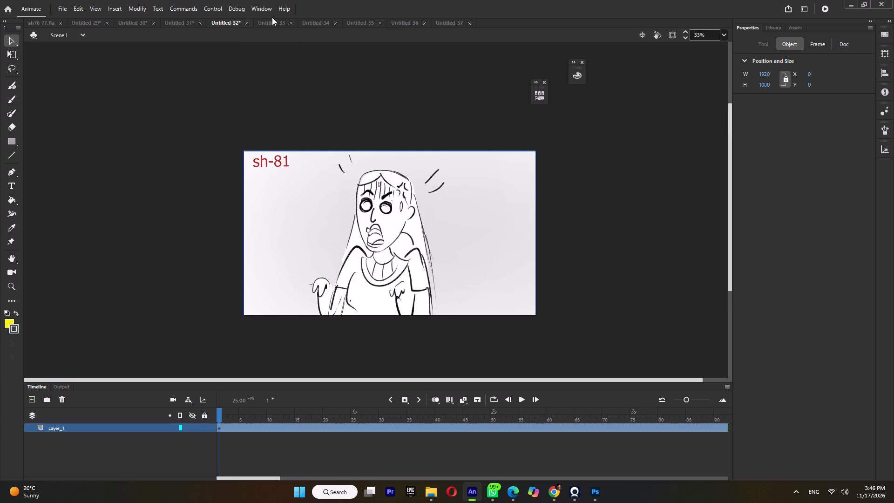
Save the Untitled-29 document containing the sh-78 video as sh78.
click(34, 21)
click(78, 21)
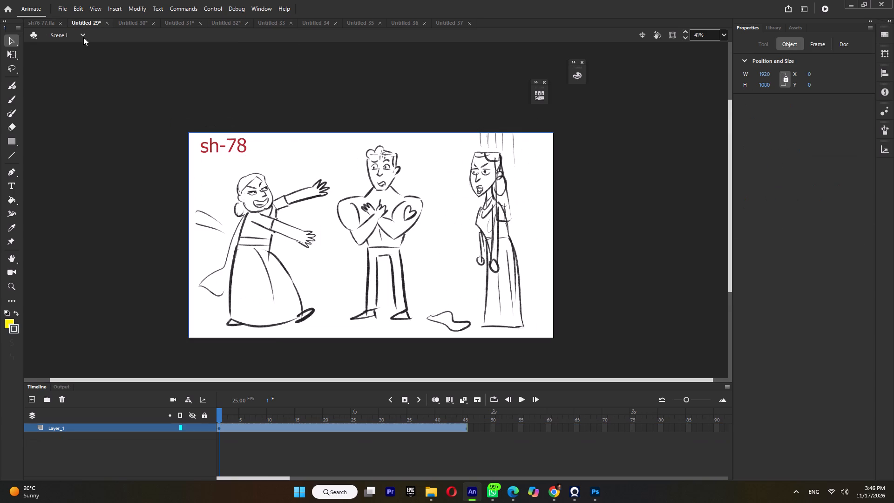
click(427, 497)
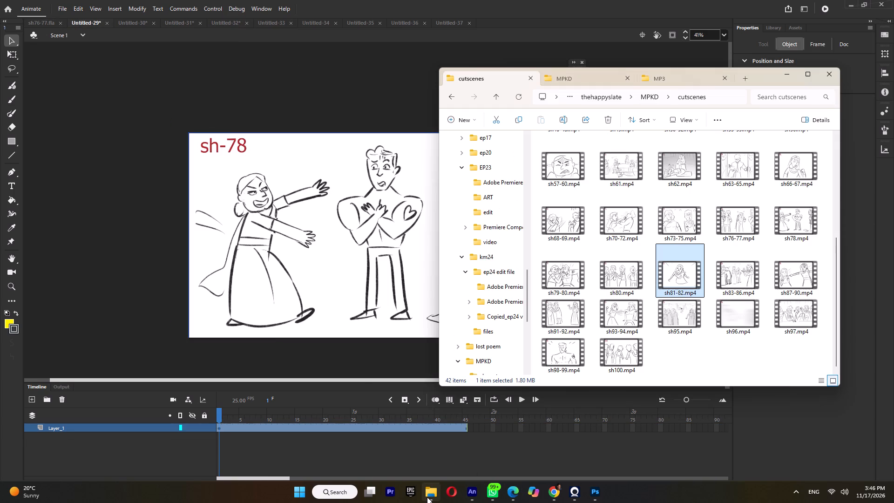
click(430, 494)
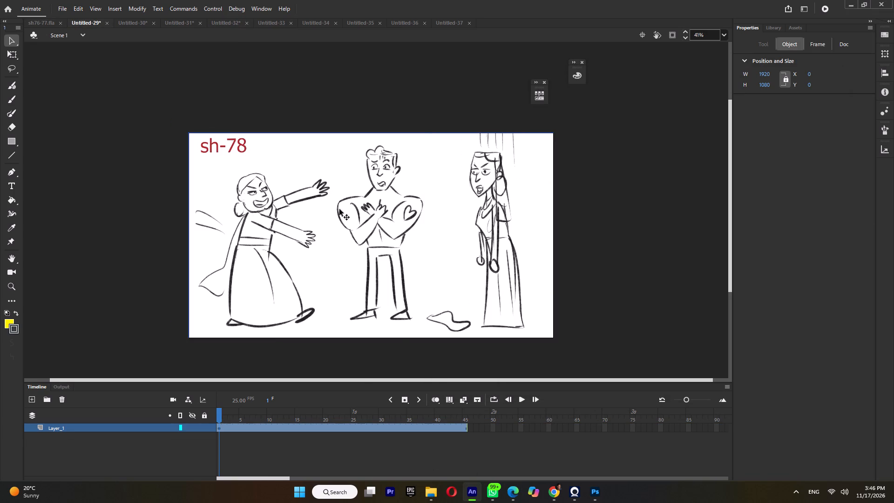
key(ctrl+s)
text(sh78)
key(Return)
Save the Untitled-30 document containing the sh-79 video as sh79-80.
click(127, 20)
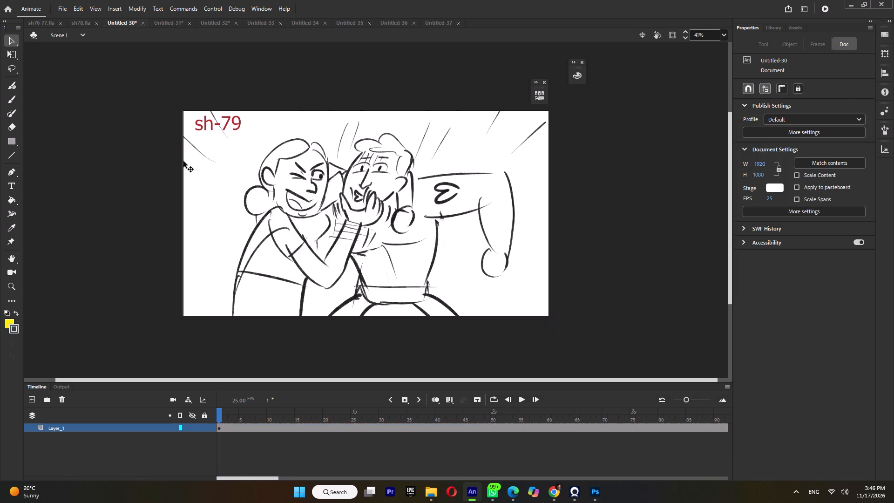
key(ctrl+s)
text(sh79-80)
key(Return)
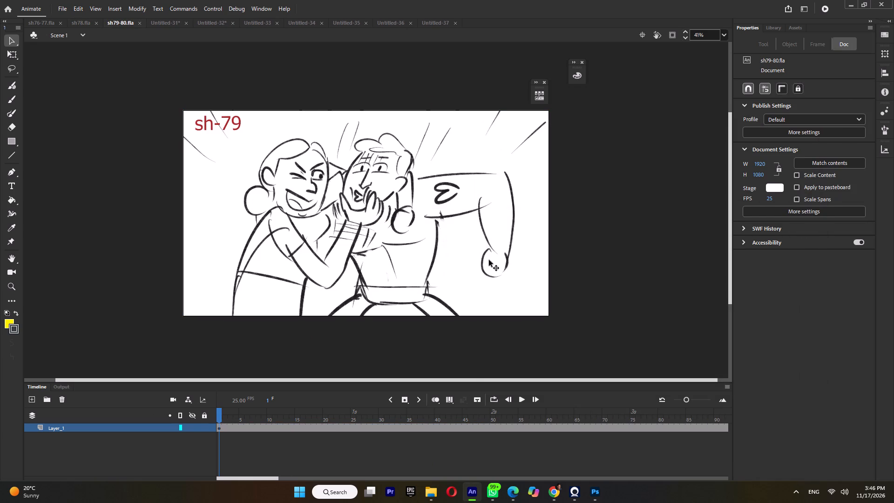
Save the Untitled-31 document containing the sh-80 video as sh80.
click(433, 498)
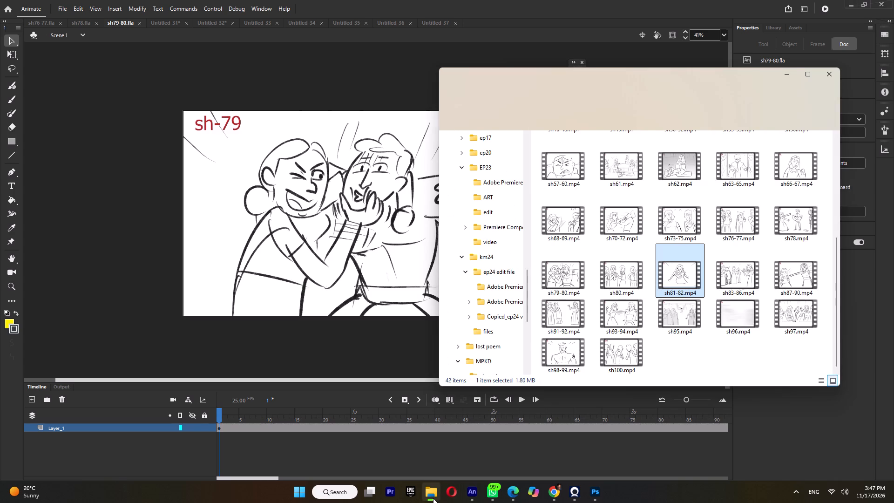
click(433, 498)
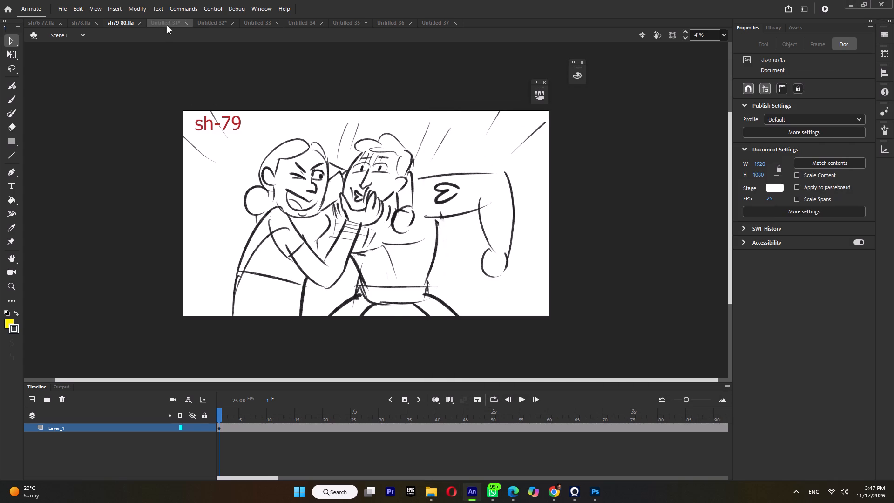
click(167, 25)
key(ctrl+s)
text(sh80)
key(Return)
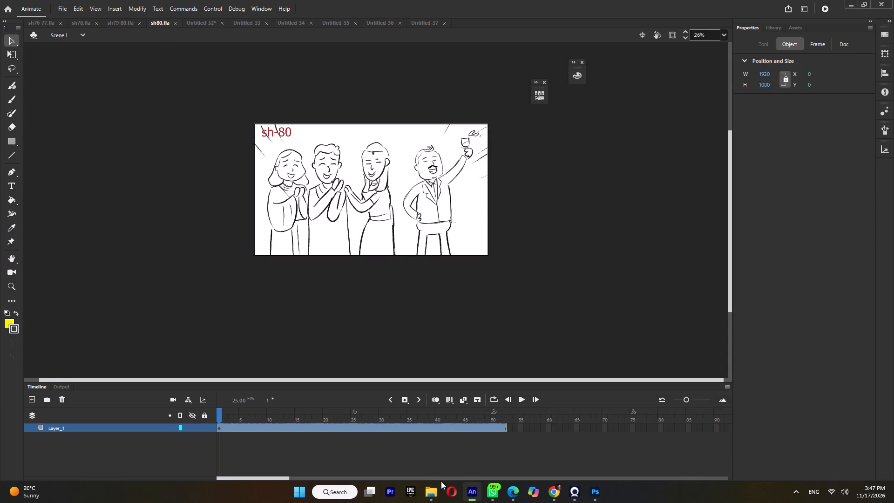
Save the Untitled-32 document containing the sh-81 video as sh81-82.
click(433, 490)
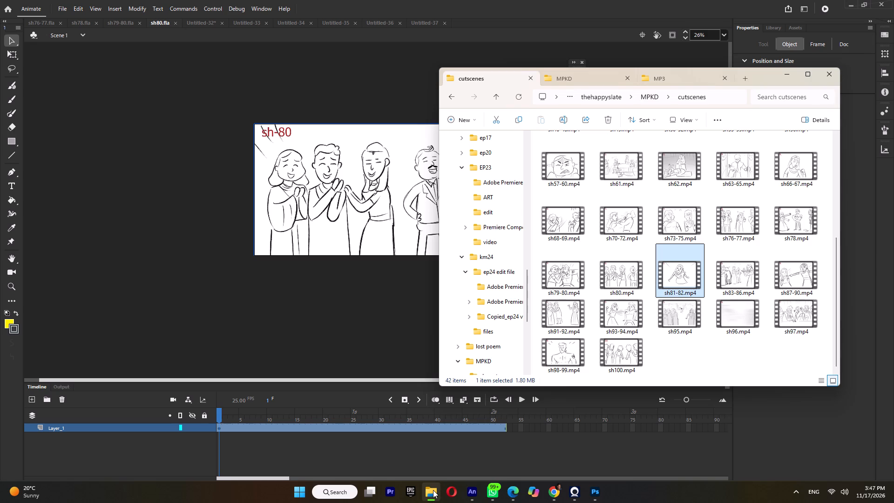
click(433, 490)
click(203, 24)
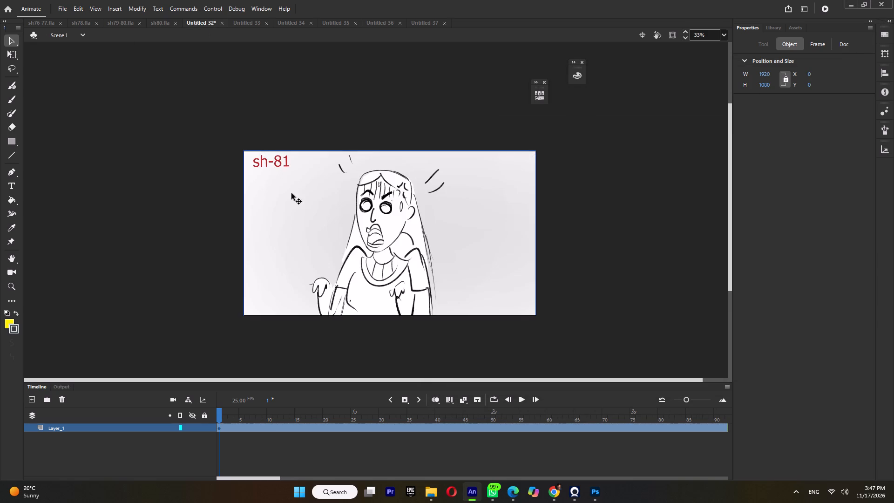
key(ctrl+s)
text(sh81-82)
key(Return)
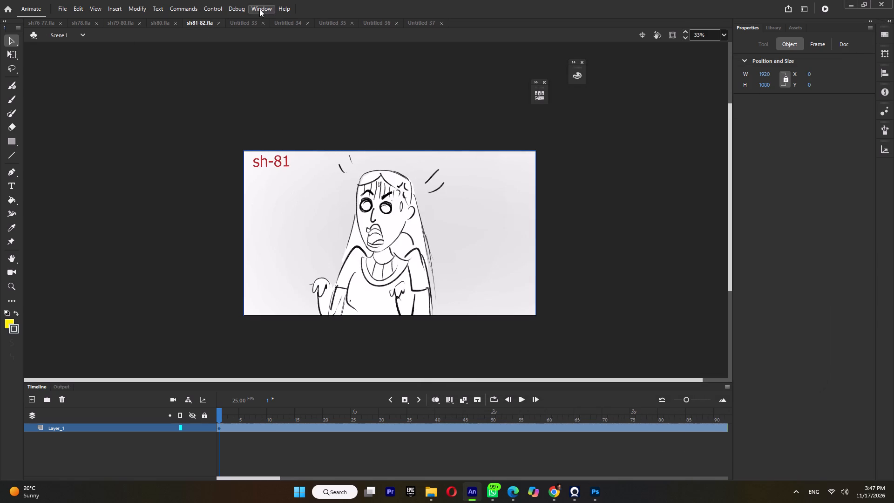
Import sh83-86.mp4 from the cutscenes folder into Untitled-33 as H.264 video embedded in the timeline.
click(240, 24)
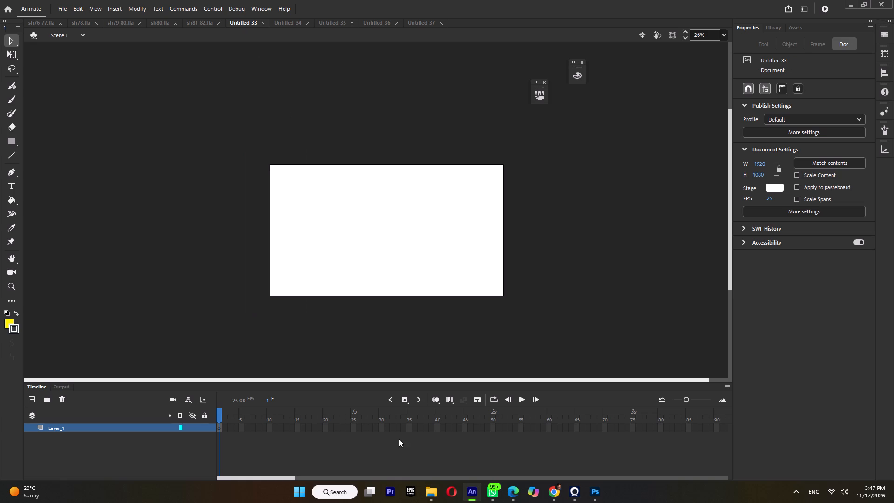
click(428, 491)
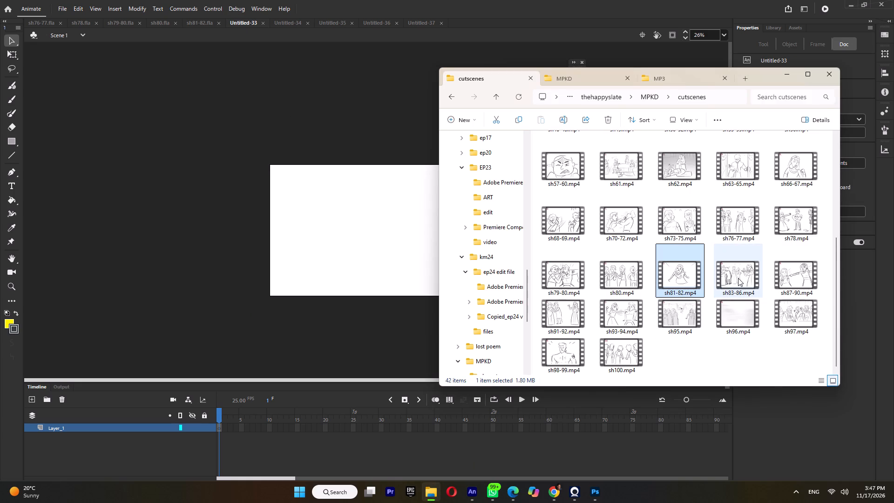
click(738, 278)
drag(740, 278, 369, 233)
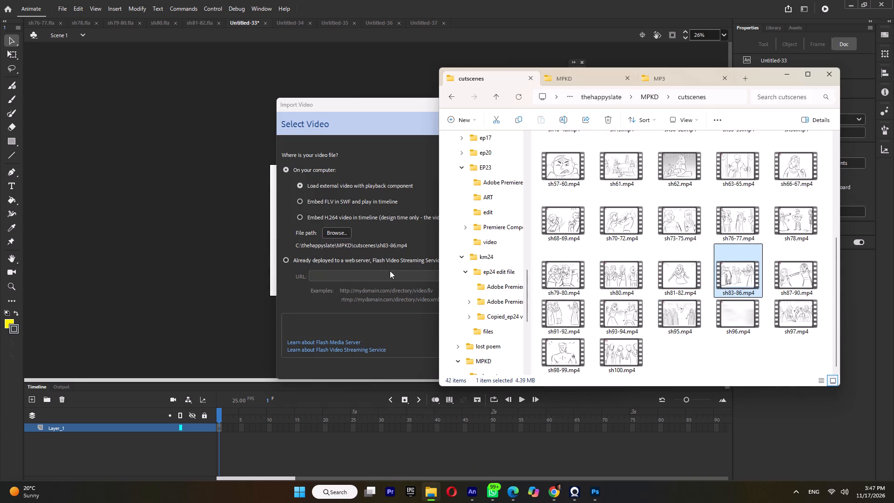
click(376, 219)
triple_click(538, 368)
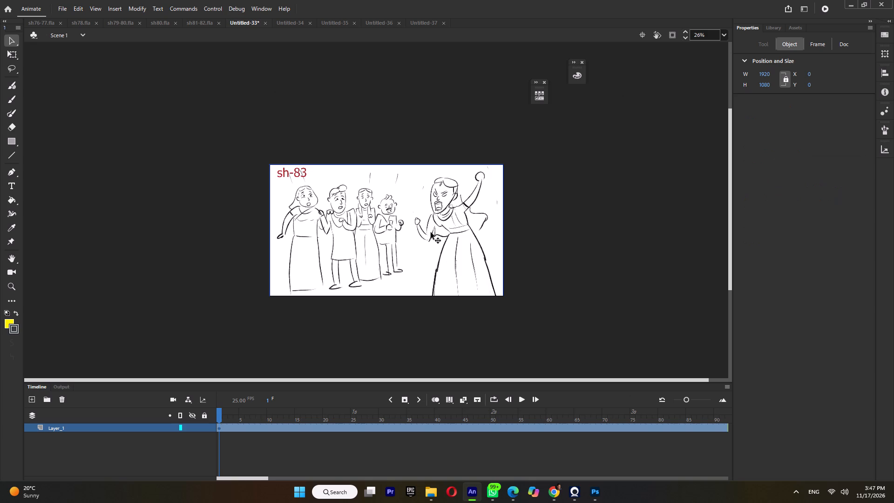
Save the Untitled-33 document containing the sh-83 video as sh83-86.
click(433, 491)
click(433, 491)
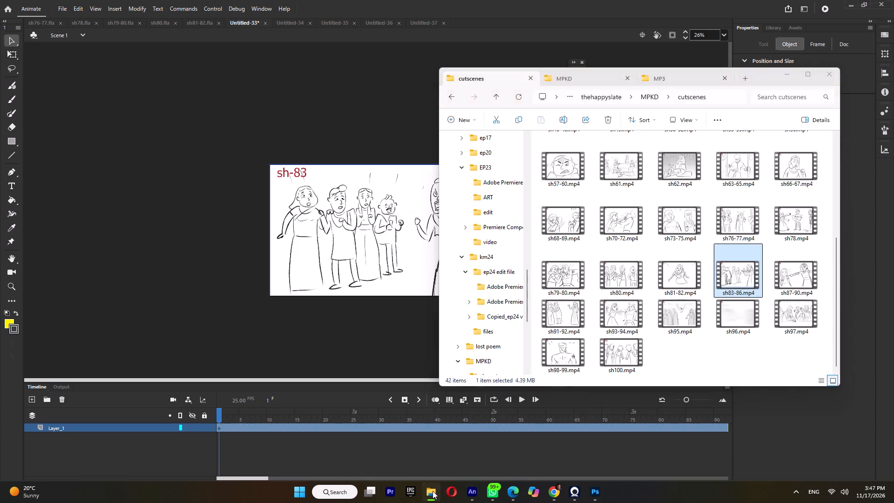
key(ctrl+s)
text(sh83-86)
key(Return)
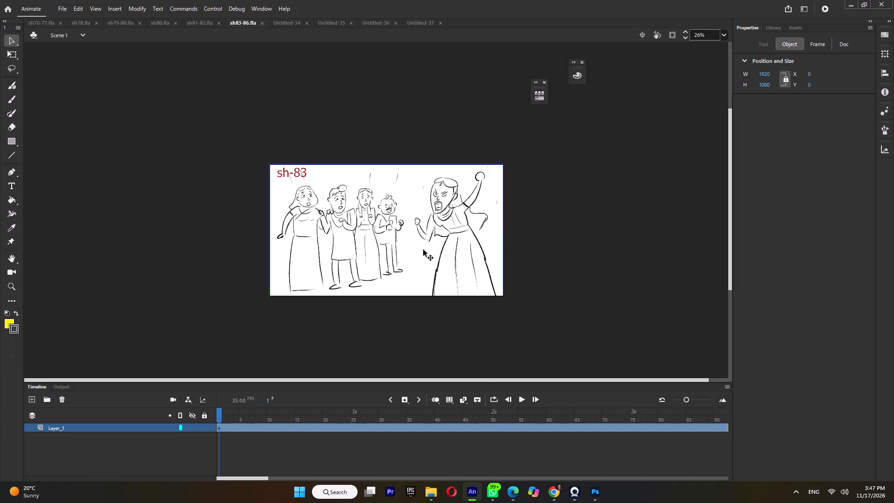
Import sh87-90.mp4 from the cutscenes folder into Untitled-34 as H.264 video embedded in the timeline.
click(280, 24)
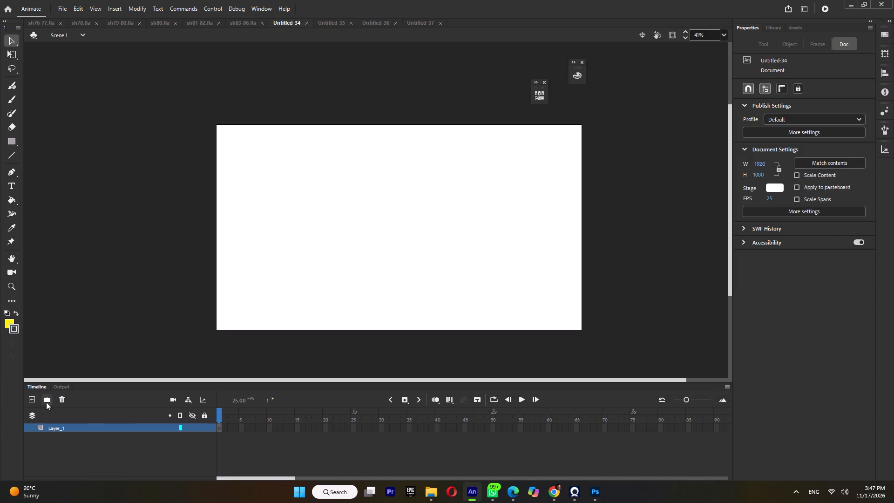
click(429, 492)
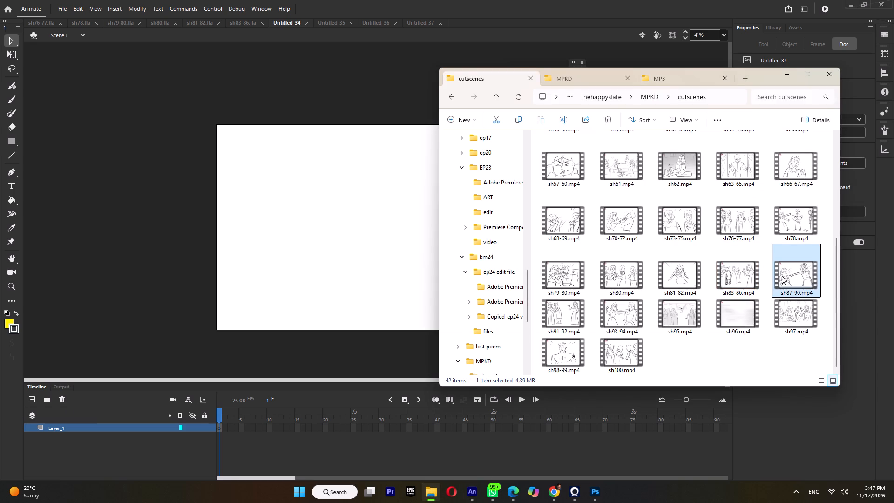
click(782, 276)
drag(796, 275, 333, 238)
click(344, 215)
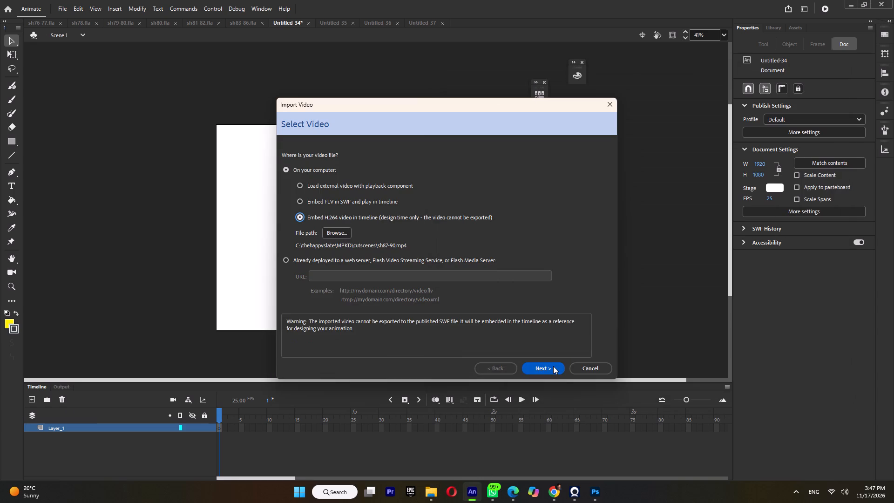
triple_click(553, 366)
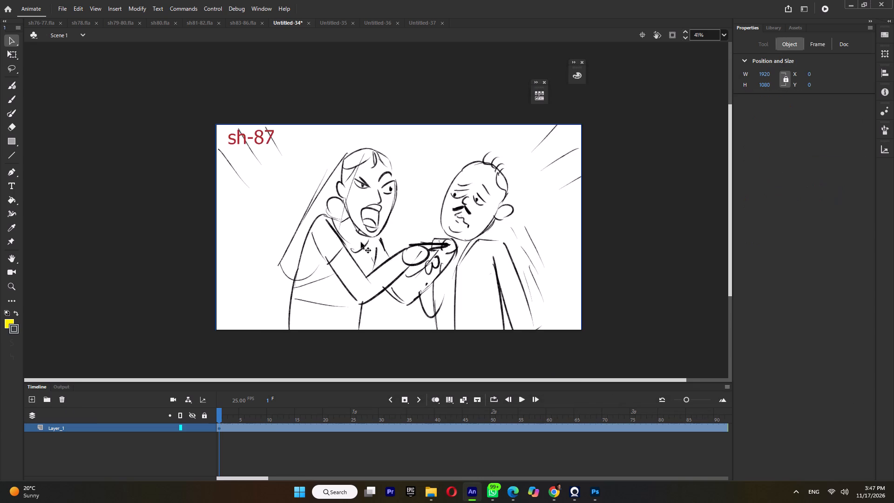
Save the Untitled-34 document containing the sh-87 video as sh87-90 in the shot fla folder.
click(430, 489)
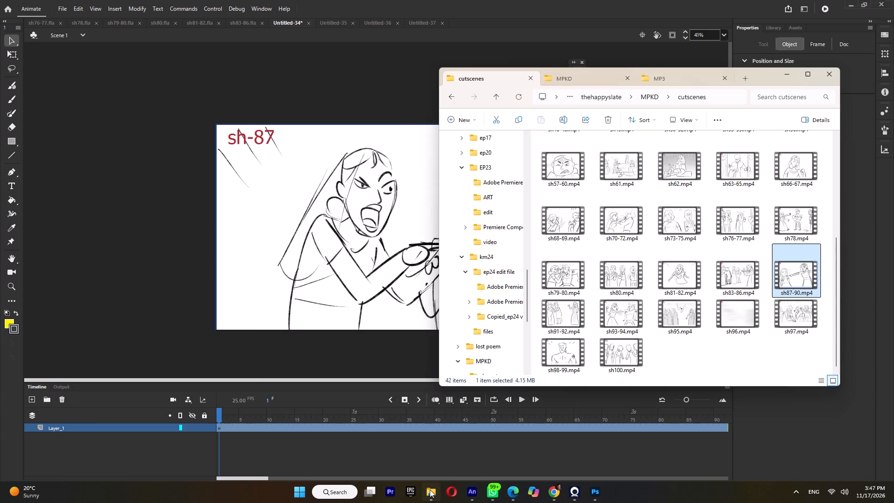
click(430, 489)
key(ctrl+s)
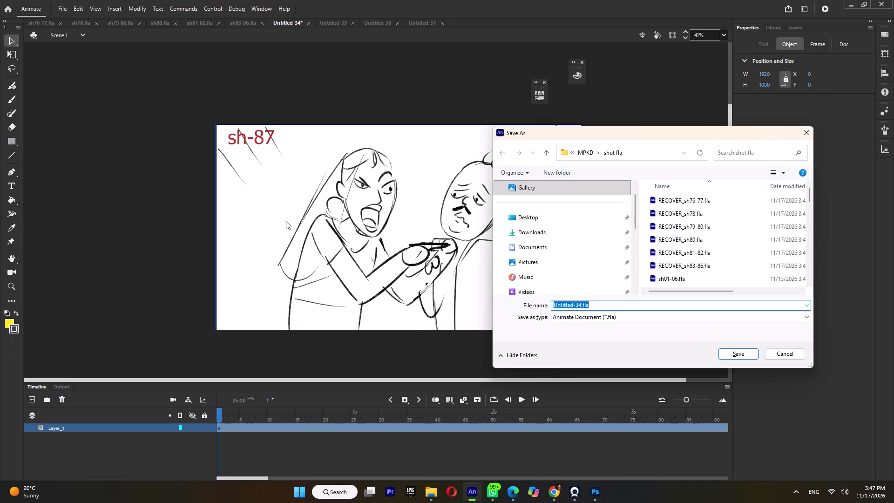
text(sh87-90)
key(Return)
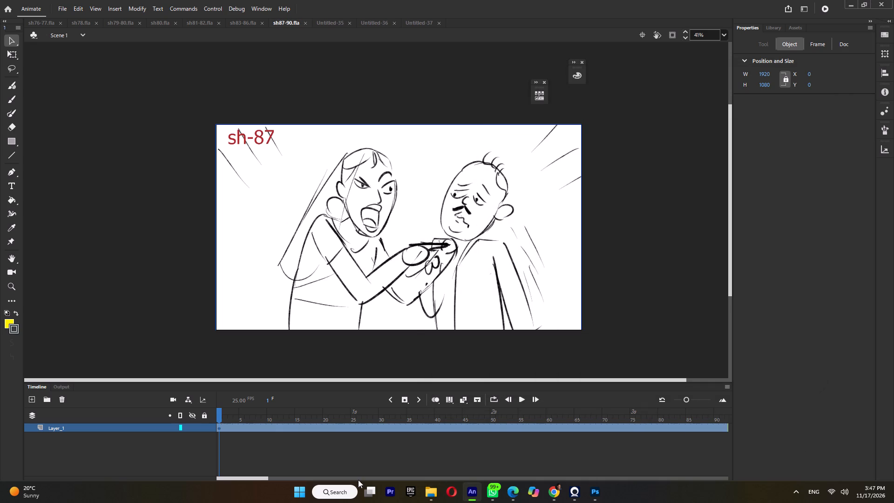
Import sh91-92.mp4 from the cutscenes folder into Untitled-35 as H.264 video embedded in the timeline, placed at X 0, Y 0.
click(433, 494)
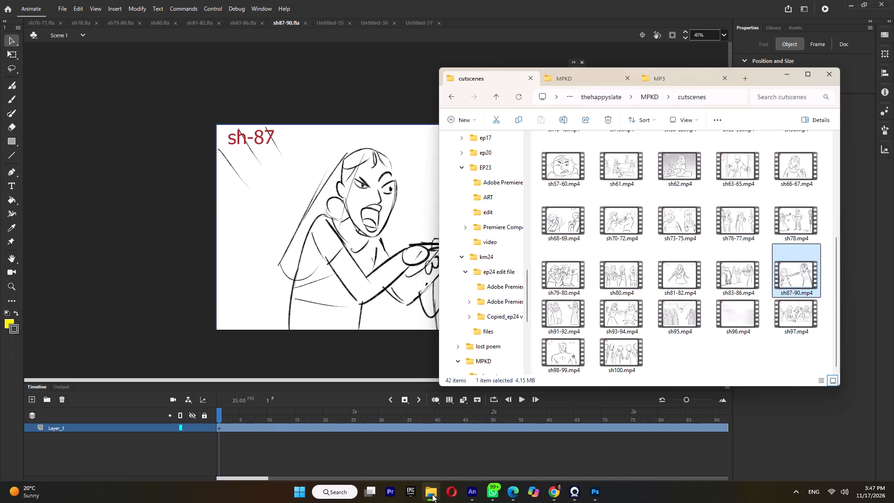
click(432, 494)
click(329, 22)
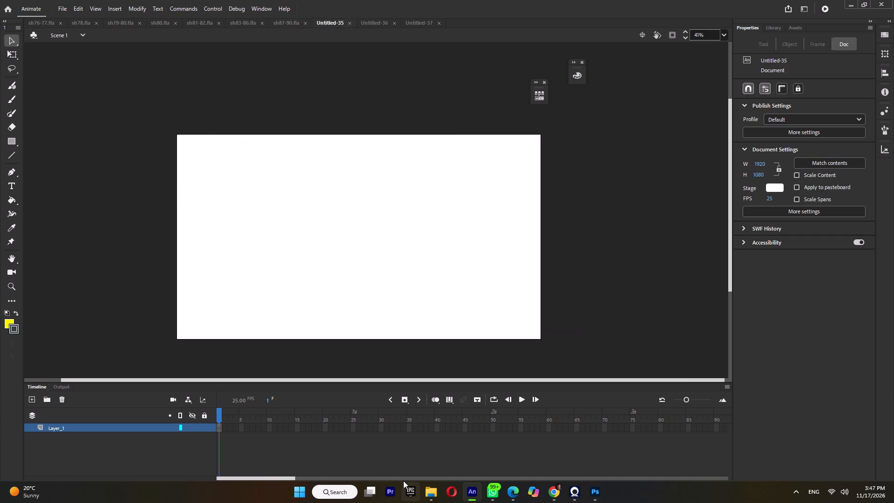
click(429, 491)
click(560, 315)
drag(557, 317, 352, 237)
click(336, 214)
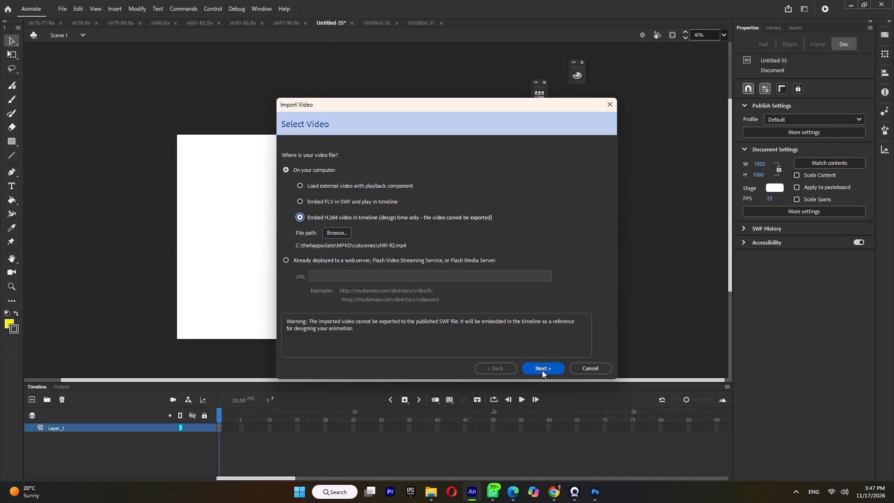
triple_click(542, 370)
drag(372, 256, 351, 254)
Save the Untitled-35 document containing the sh-91 video as sh91-92.
key(ctrl+s)
text(sh9)
text(1-92)
key(Return)
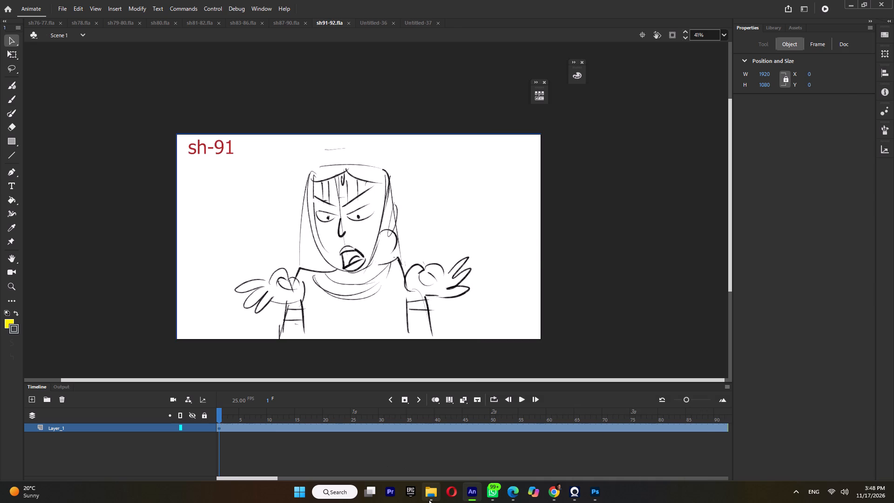
Import sh93-94.mp4 from the cutscenes folder into Untitled-36 as H.264 video embedded in the timeline.
click(429, 500)
click(429, 500)
click(373, 19)
click(428, 489)
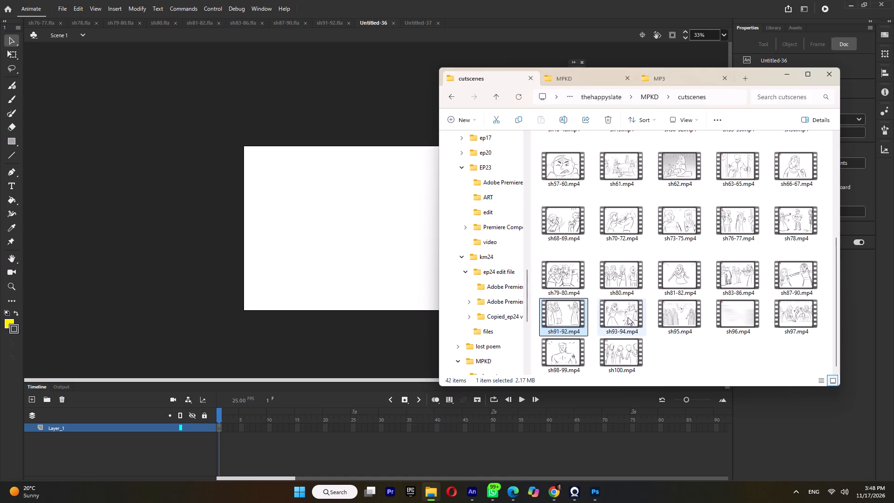
click(628, 314)
drag(623, 319, 357, 236)
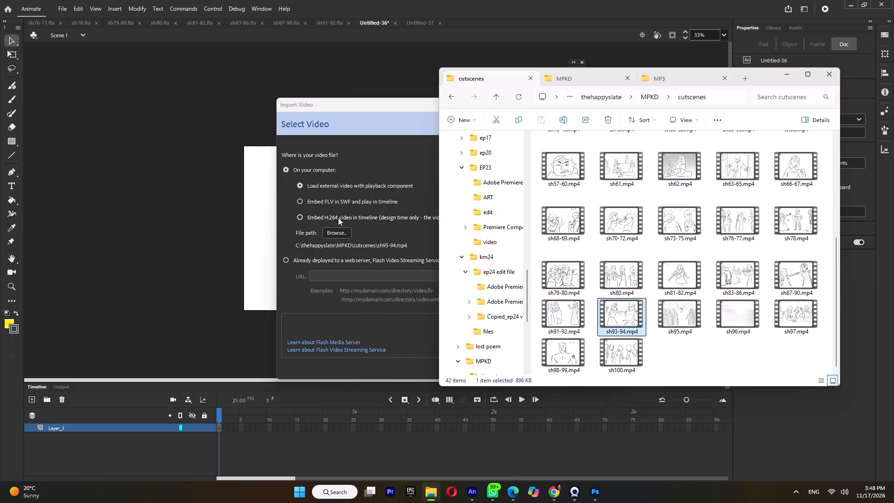
click(338, 218)
triple_click(540, 372)
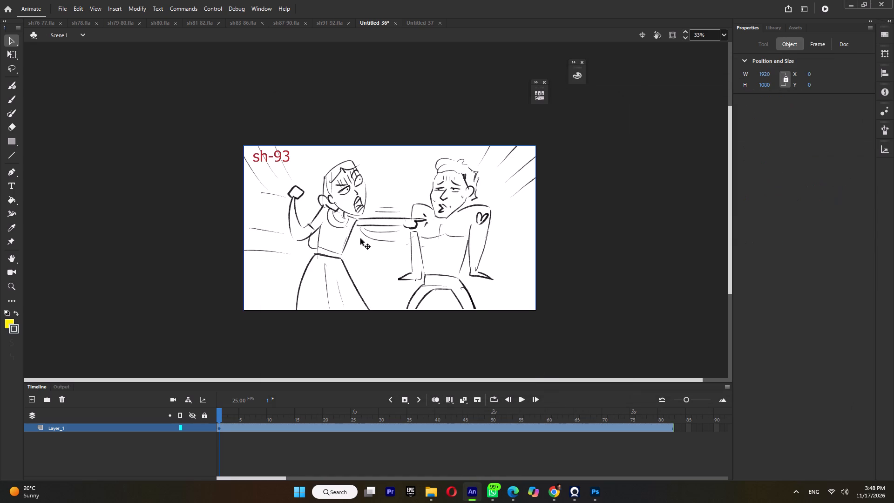
Save the Untitled-36 document containing the sh-93 video as sh93-94.
key(ctrl+s)
text(sh93-94)
key(Return)
Import sh95.mp4 from the cutscenes folder into Untitled-37 as H.264 video embedded in the timeline.
click(407, 19)
click(430, 490)
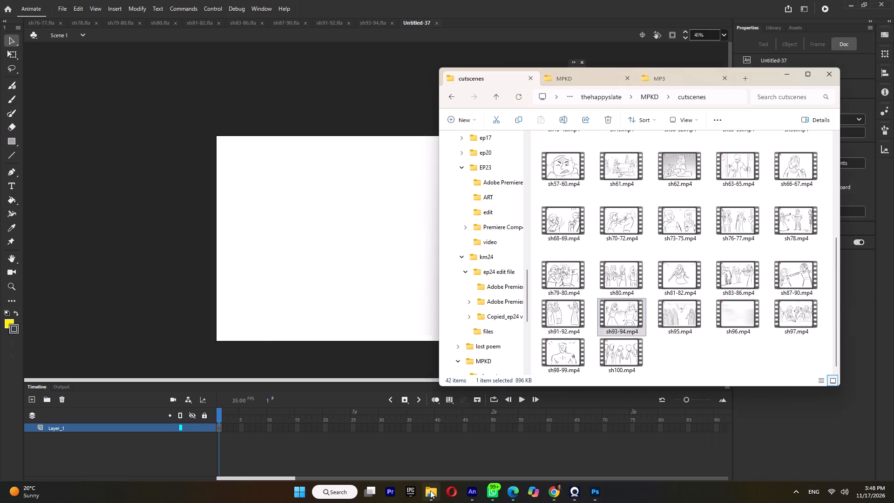
click(680, 317)
drag(679, 316, 384, 214)
click(690, 80)
drag(677, 313, 333, 239)
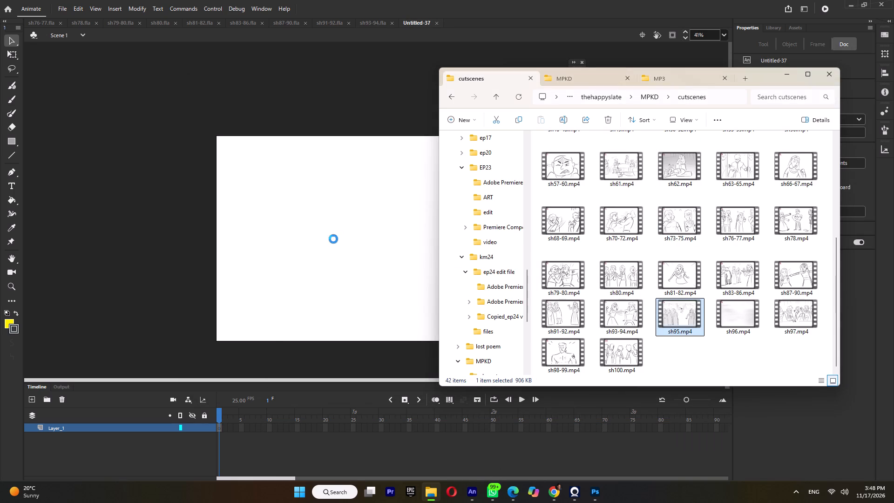
click(347, 213)
triple_click(537, 365)
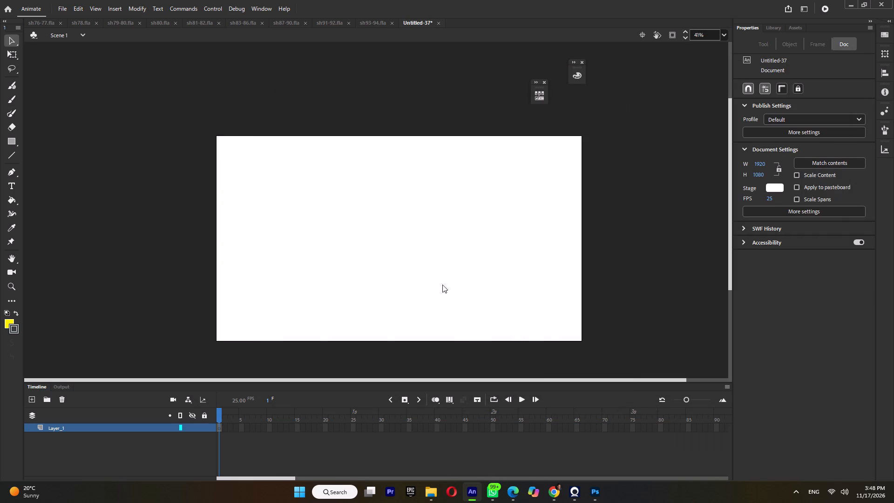
Save the Untitled-37 document containing the sh-95 video as sh95.
key(ctrl+s)
text(sh95)
key(Return)
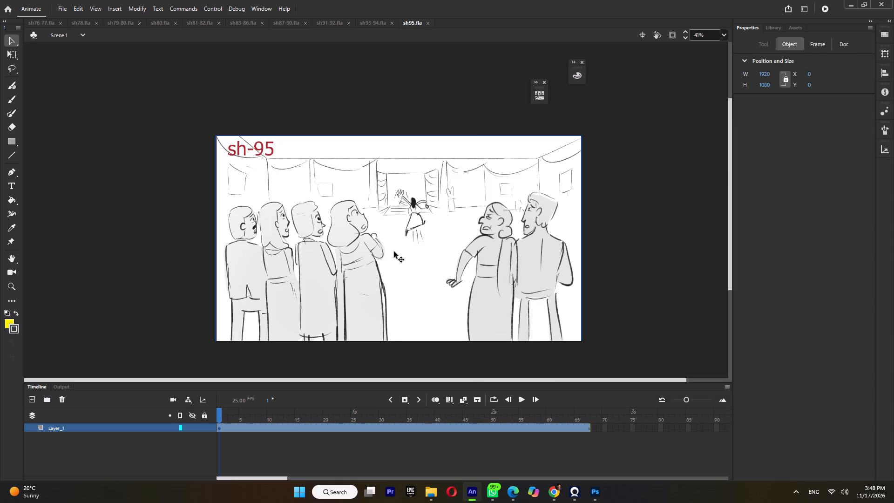
Create a new Full HD document, 1920 by 1080 at 25 fps, for ActionScript 3.0.
key(ctrl+n)
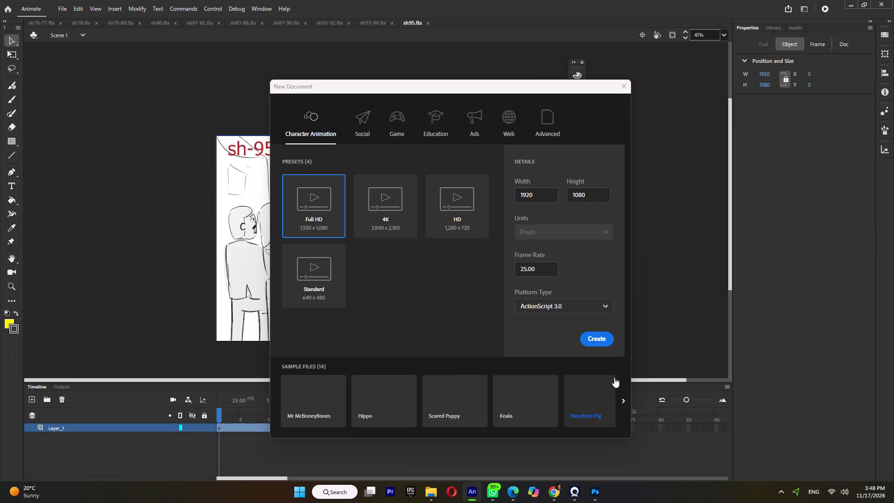
click(598, 336)
ctrl+scroll(502, 270, down, 5)
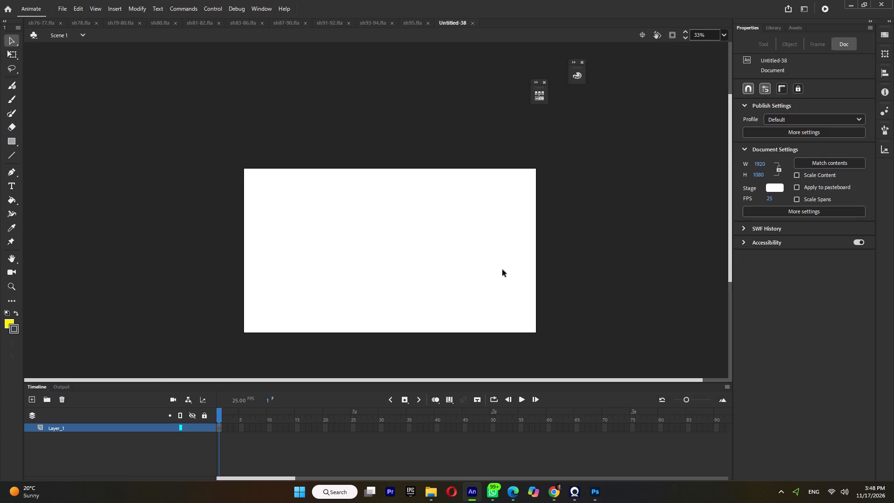
Create another new Full HD document, 1920 by 1080 at 25 fps.
key(ctrl+n)
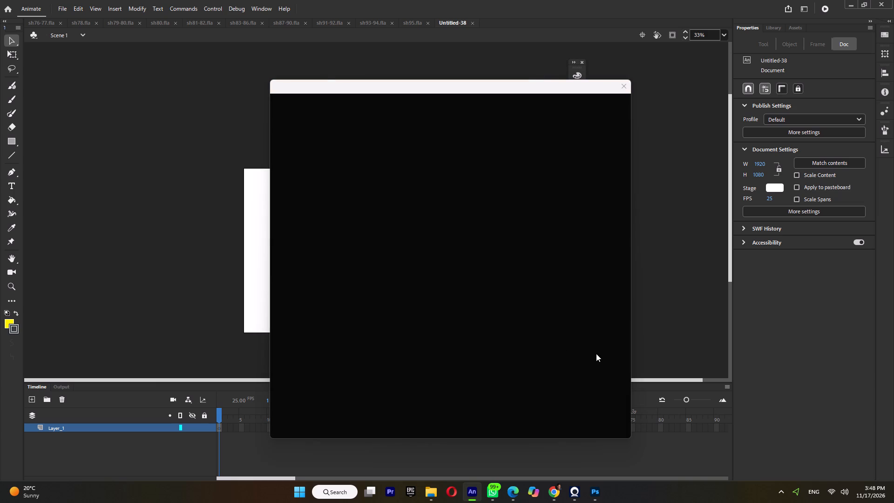
click(602, 336)
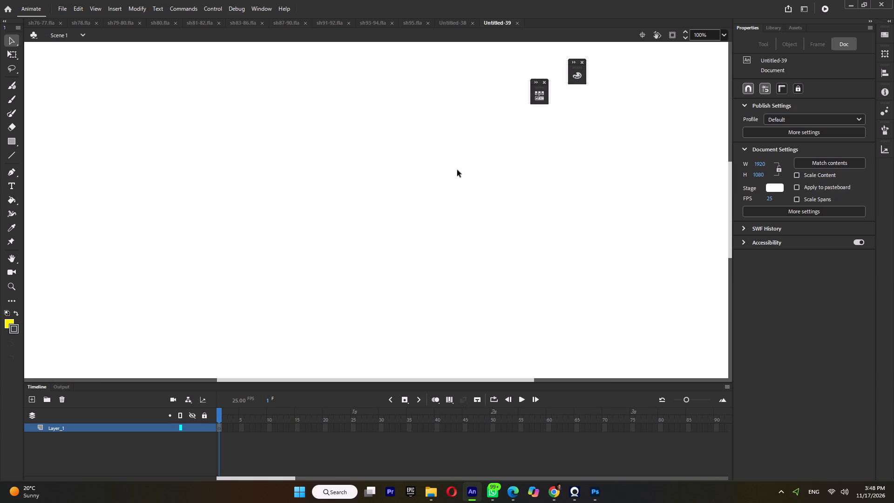
ctrl+scroll(457, 170, down, 5)
Import sh96.mp4 from the cutscenes folder into Untitled-38 as H.264 video embedded in the timeline.
click(446, 18)
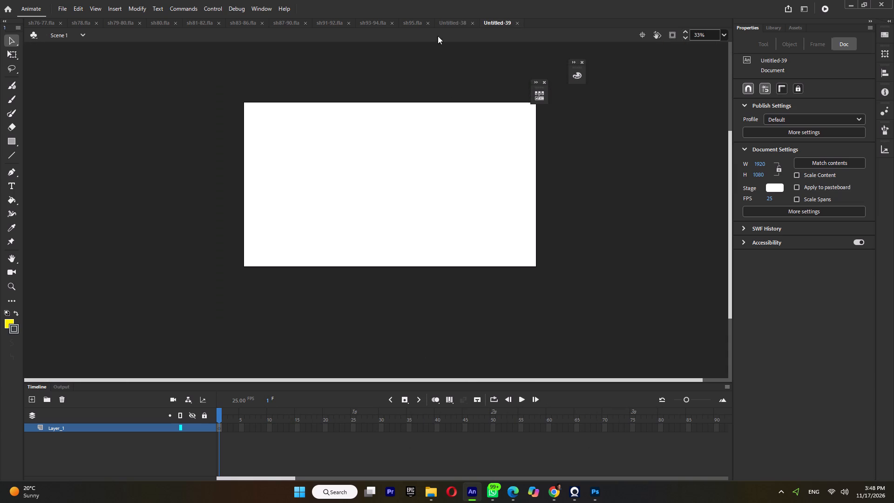
click(450, 24)
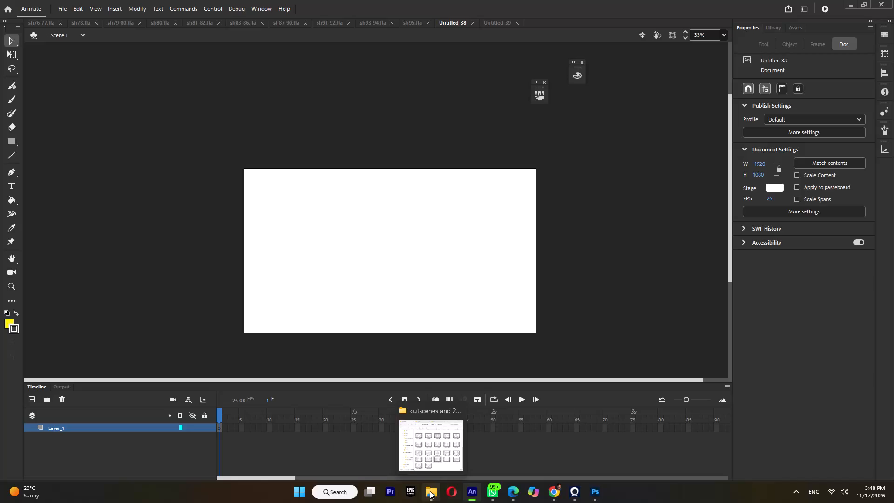
click(408, 24)
click(455, 21)
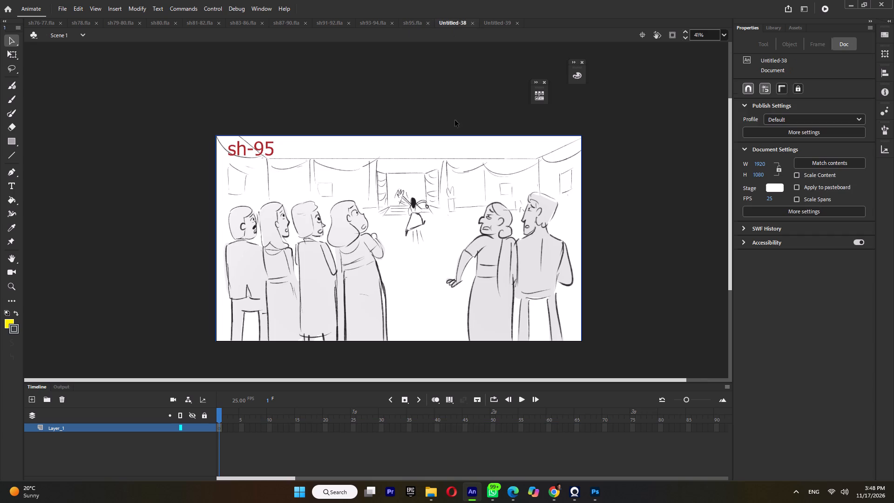
click(435, 492)
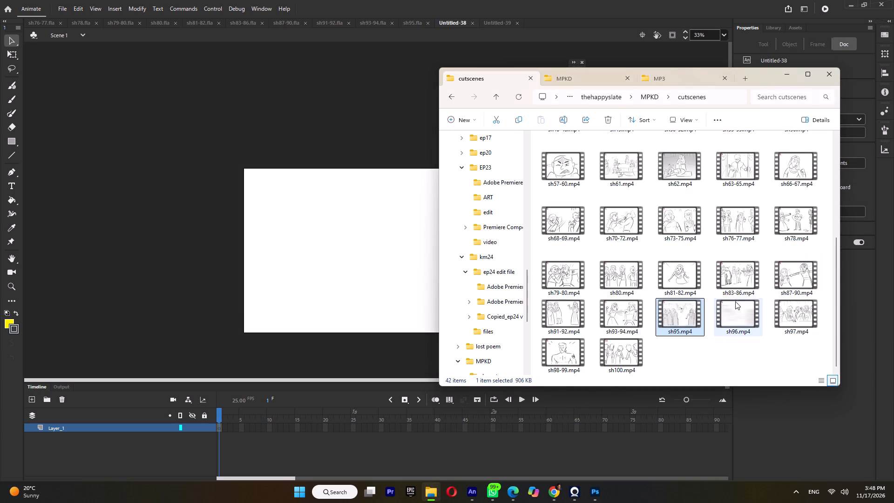
click(735, 301)
drag(733, 314, 327, 259)
click(361, 218)
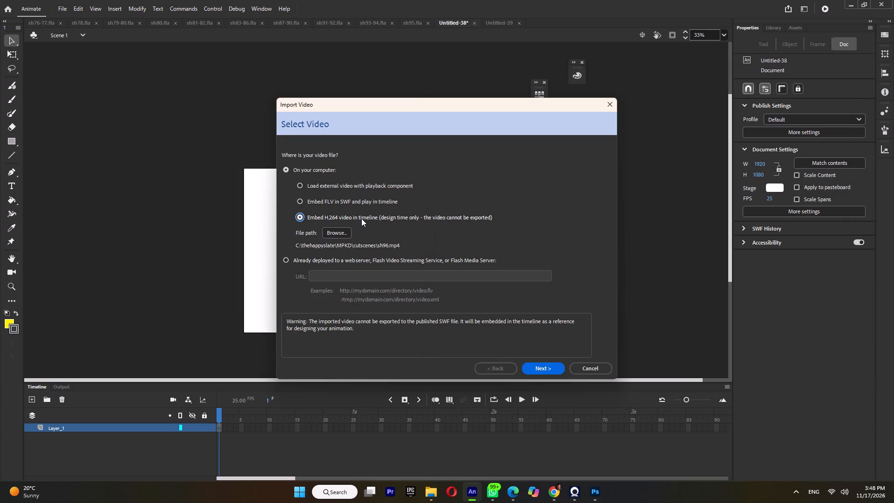
click(538, 370)
double_click(538, 364)
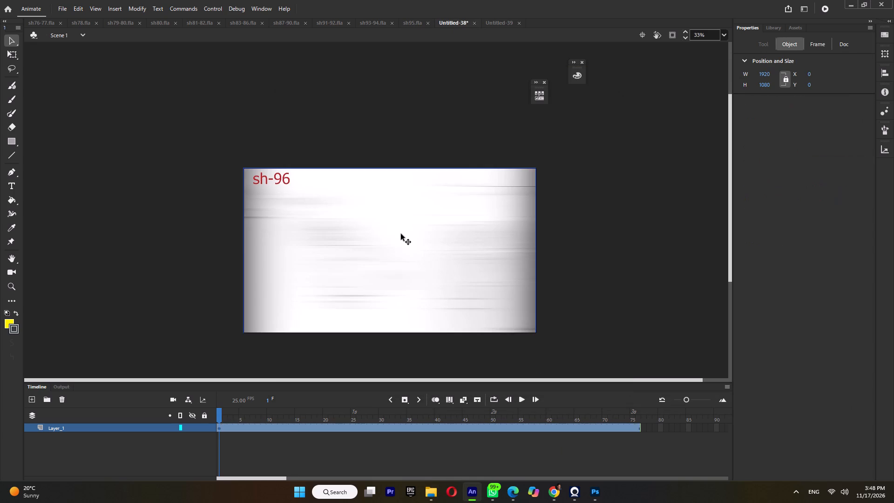
Save the Untitled-38 document containing the sh-96 video as sh96 in the shot fla folder.
key(ctrl+s)
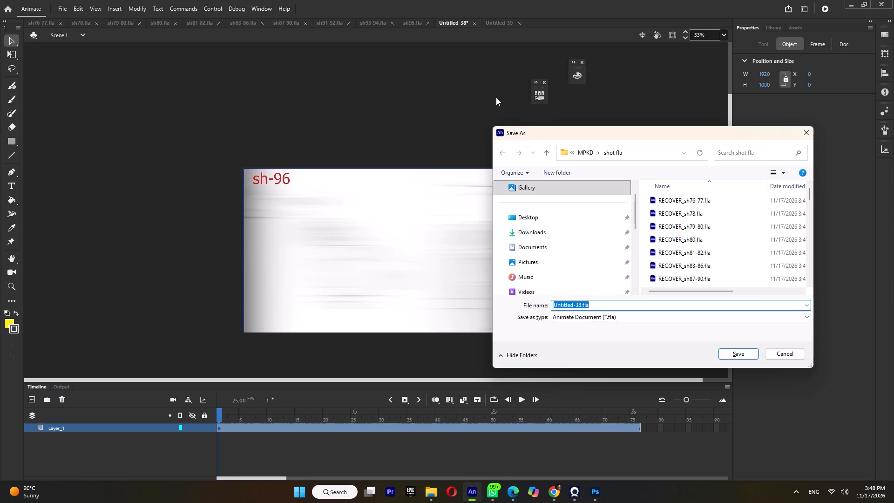
text(sh96)
key(Return)
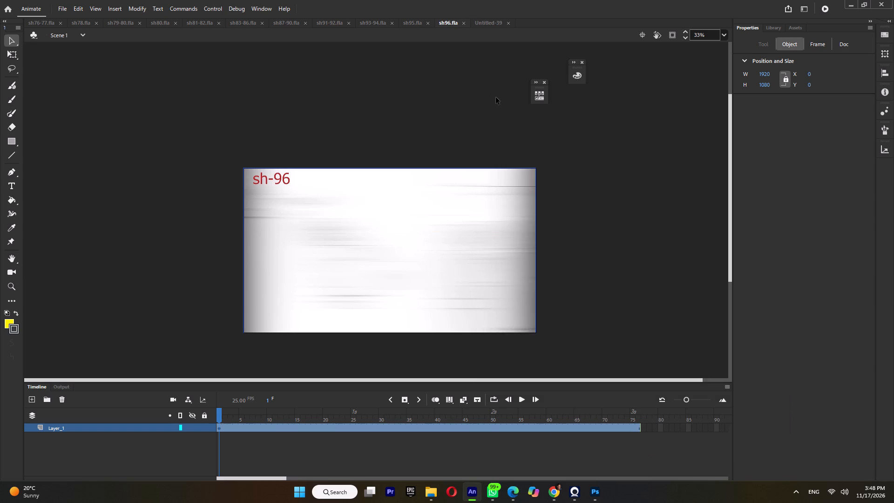
Import sh97.mp4 from the cutscenes folder into Untitled-39 as timeline-embedded H.264 video and align it with the stage at X 0, Y 0.
click(424, 489)
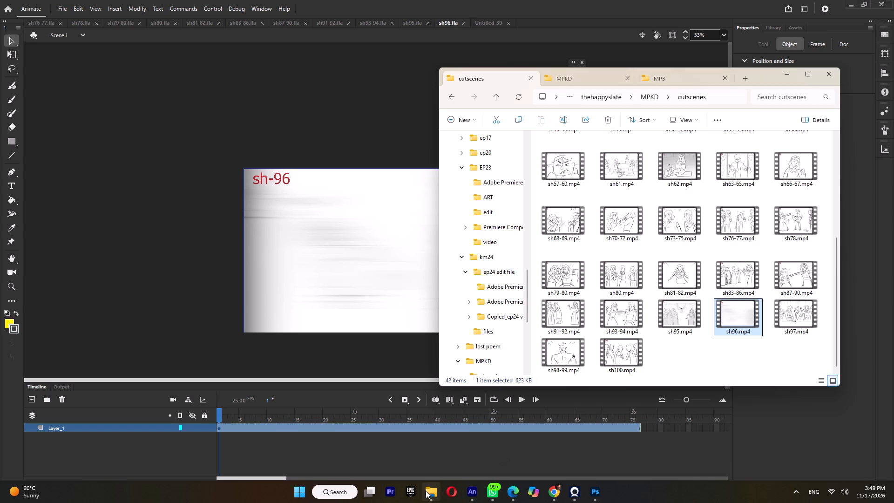
click(426, 490)
click(489, 18)
click(487, 22)
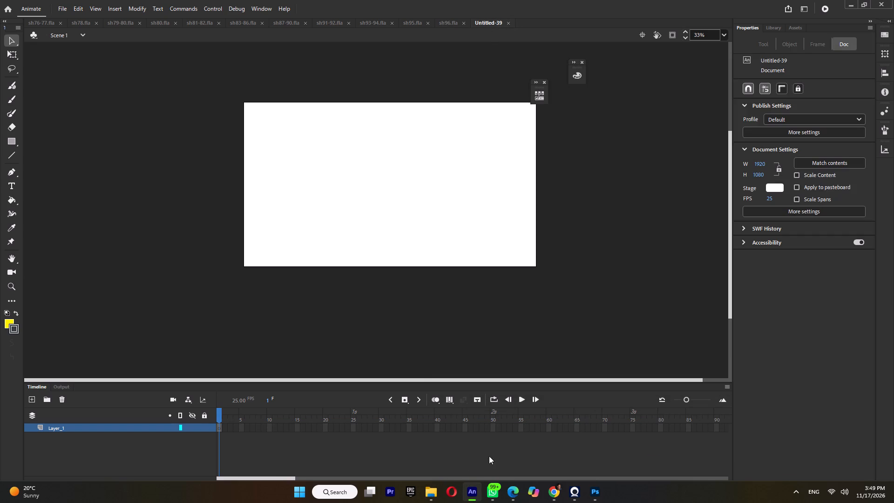
click(430, 491)
click(795, 319)
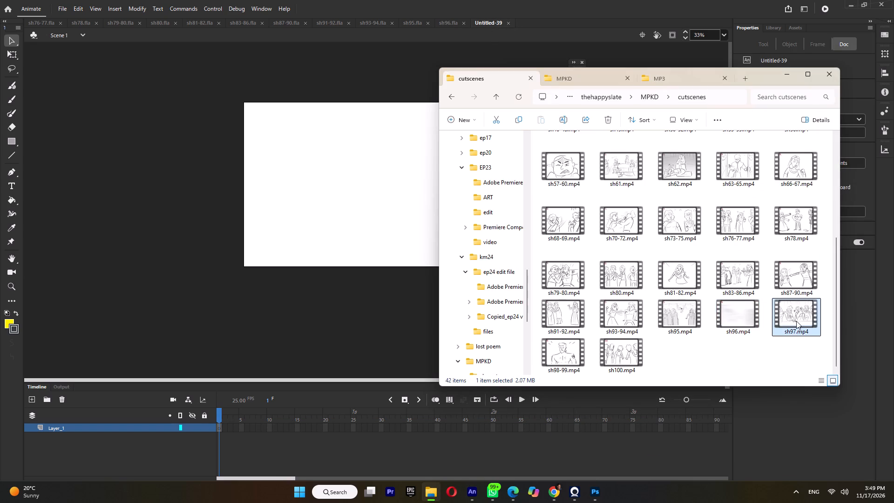
drag(796, 319, 254, 192)
click(314, 214)
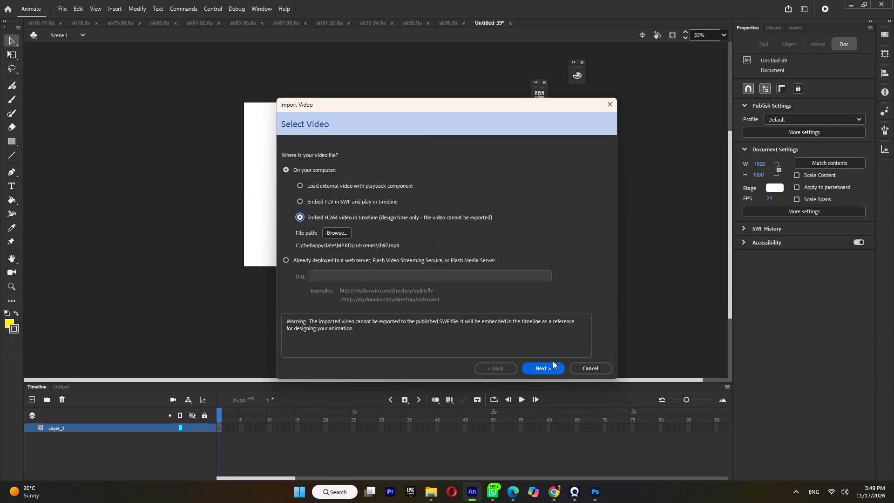
triple_click(548, 365)
drag(360, 221, 360, 196)
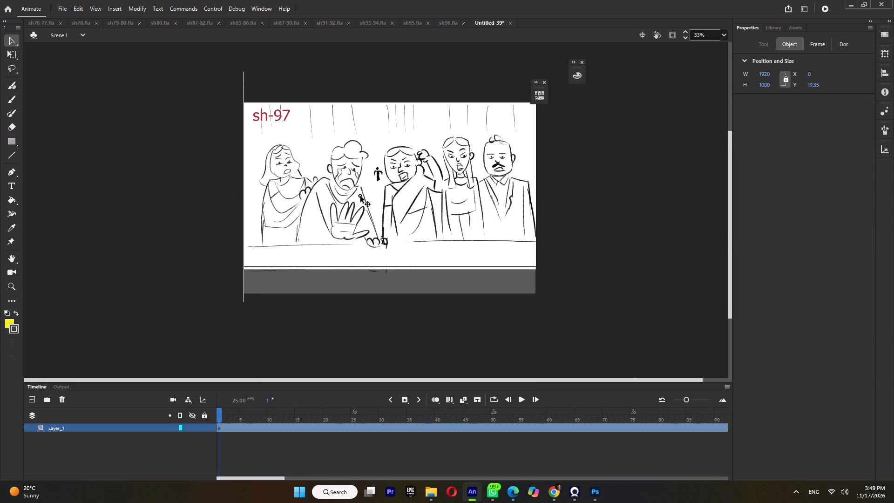
drag(360, 196, 360, 193)
Save the Untitled-39 document containing the sh-97 video as sh97.
key(ctrl+s)
text(sh97)
key(Return)
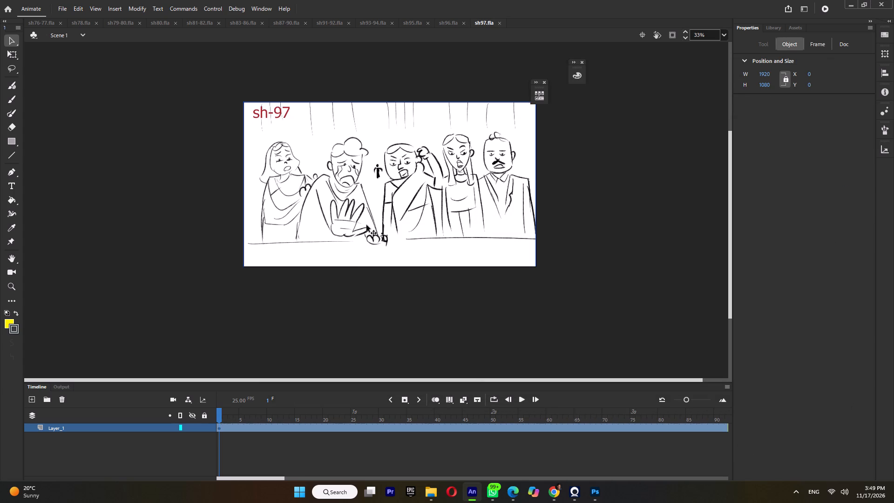
Create a new Full HD document, 1920 by 1080 at 25 fps, for ActionScript 3.0.
key(ctrl+n)
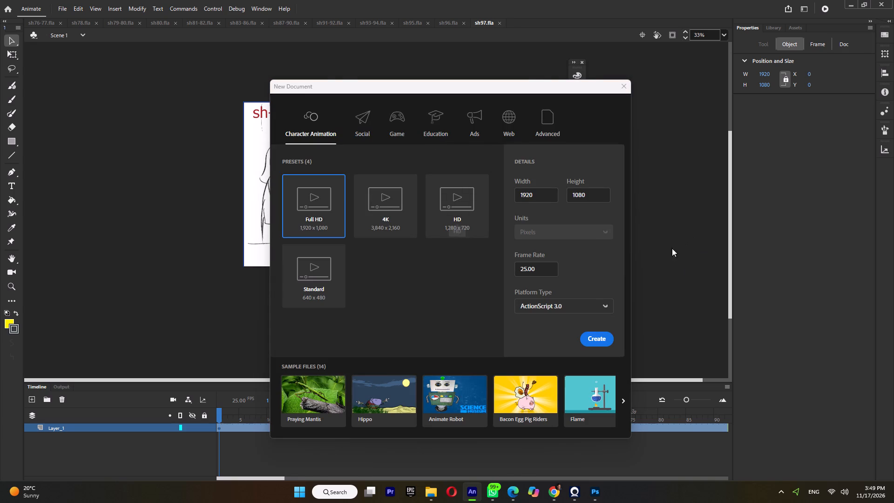
click(604, 335)
ctrl+scroll(482, 157, down, 7)
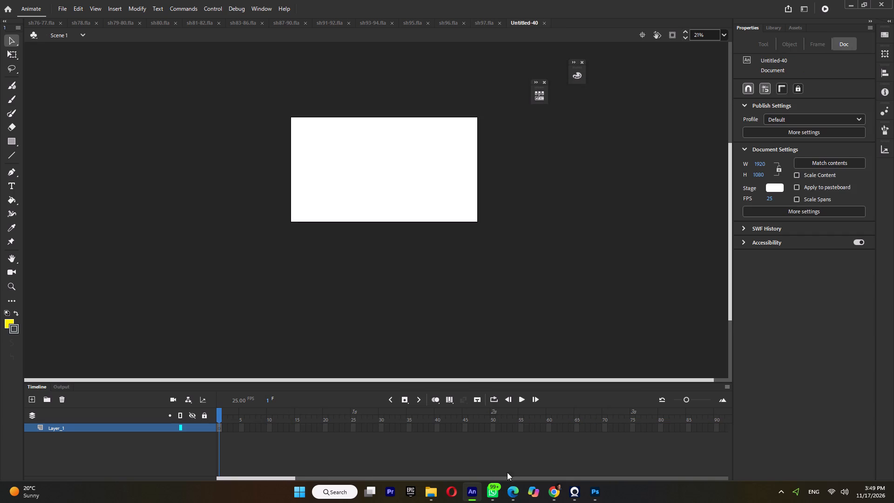
Import sh98-99.mp4 from the cutscenes folder into Untitled-40 as timeline-embedded H.264 video and align it with the stage at X 0, Y 0.
click(430, 493)
click(569, 352)
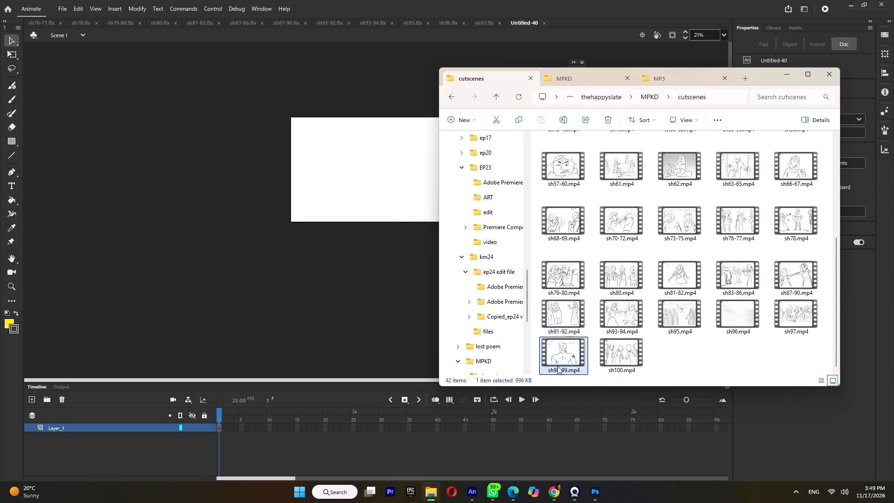
drag(557, 361, 356, 185)
click(360, 218)
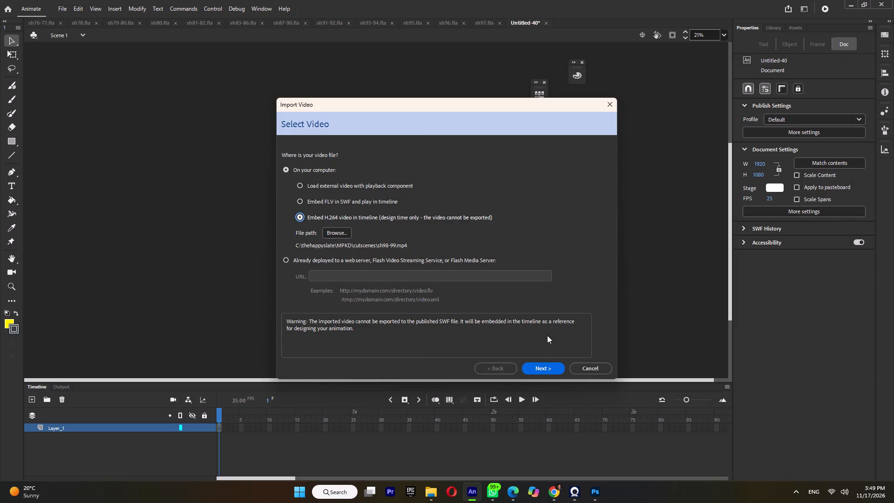
triple_click(547, 362)
double_click(545, 365)
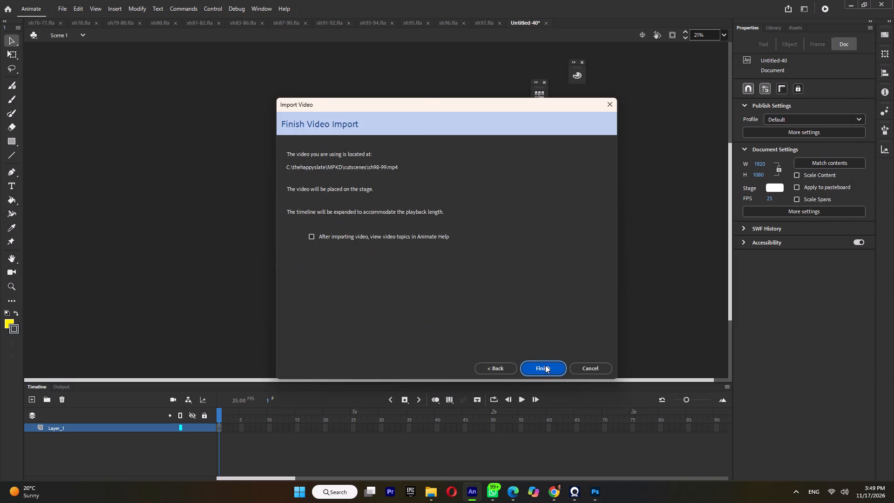
click(545, 365)
drag(372, 204, 372, 165)
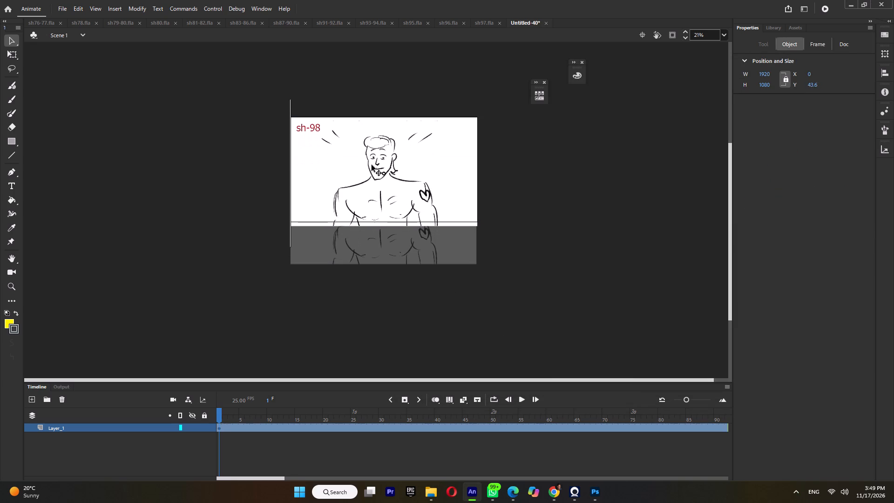
drag(372, 165, 371, 161)
Save the Untitled-40 document containing the sh-98 video as sh98-99.
click(437, 495)
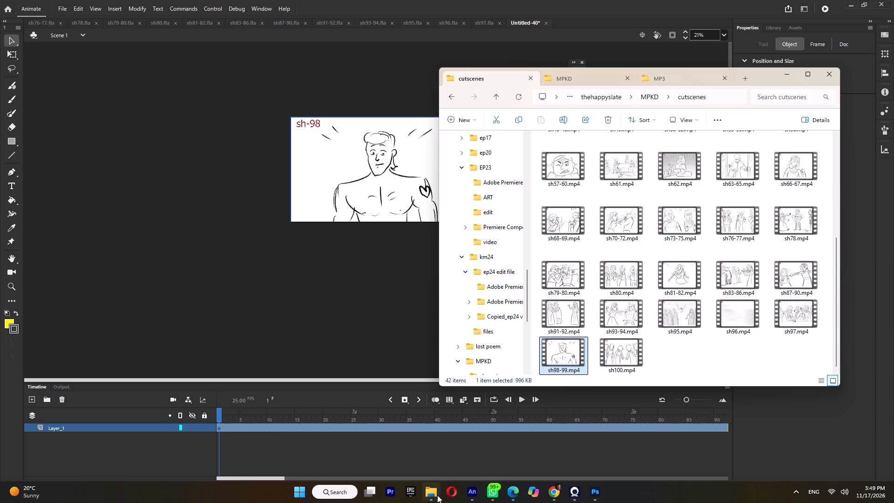
click(437, 495)
key(ctrl+s)
text(sh98-99)
key(Return)
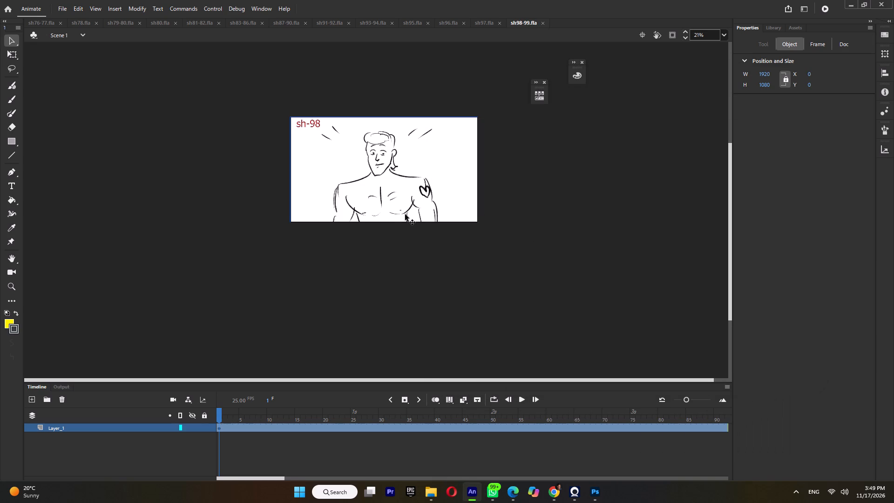
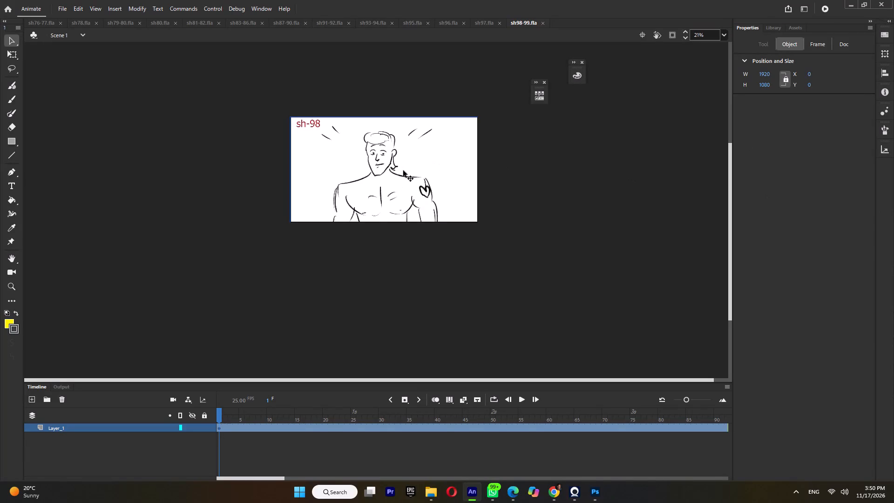
Create a new Full HD document, 1920 by 1080 at 25 fps, for the sh100 shot.
key(ctrl+n)
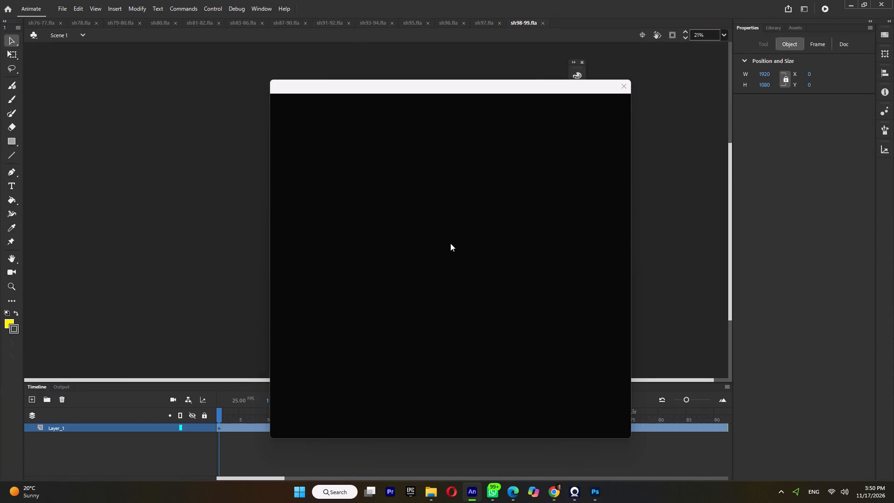
click(597, 335)
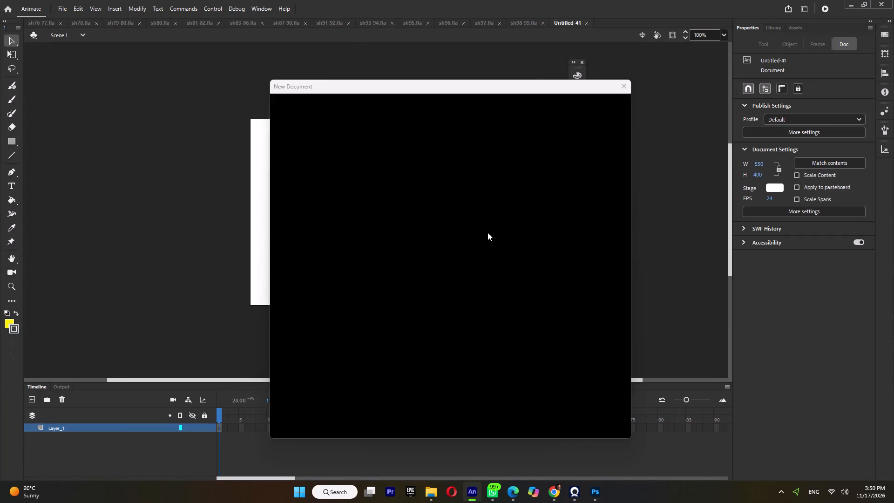
Import sh100.mp4 from the cutscenes folder into Untitled-41 as H.264 video embedded in the timeline.
ctrl+scroll(433, 209, down, 5)
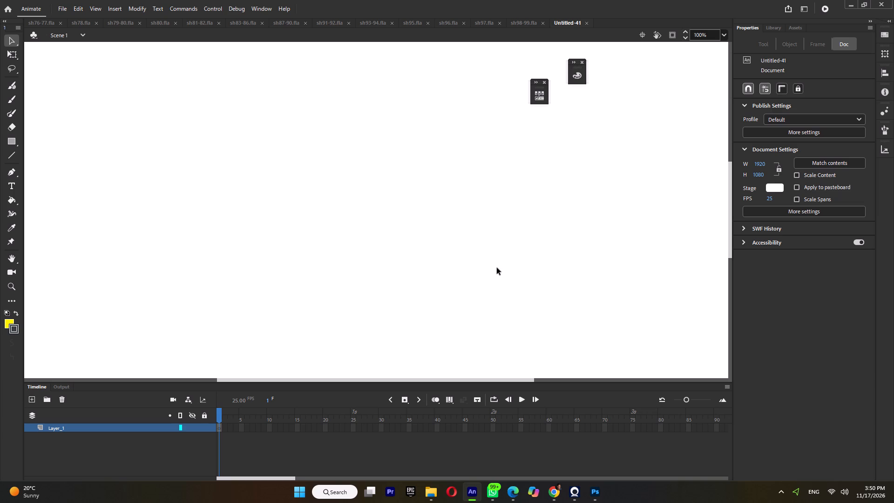
ctrl+scroll(462, 263, down, 5)
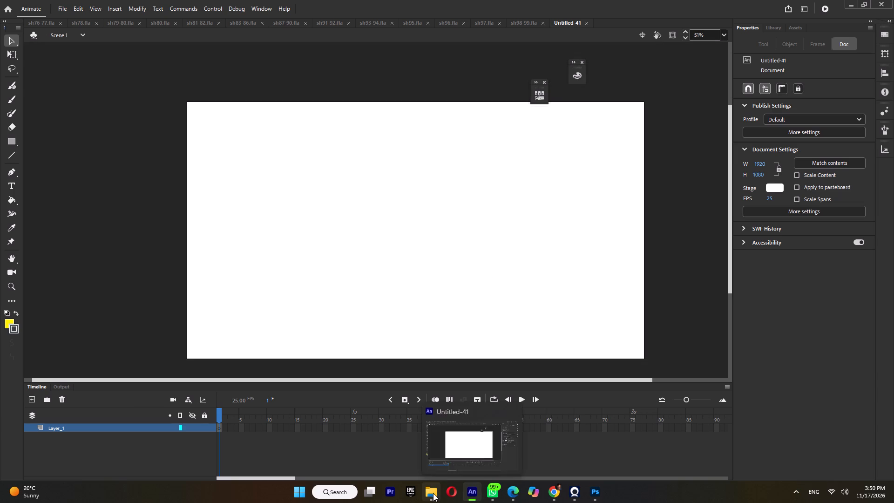
click(433, 493)
click(619, 349)
drag(619, 354, 345, 213)
click(357, 216)
triple_click(552, 367)
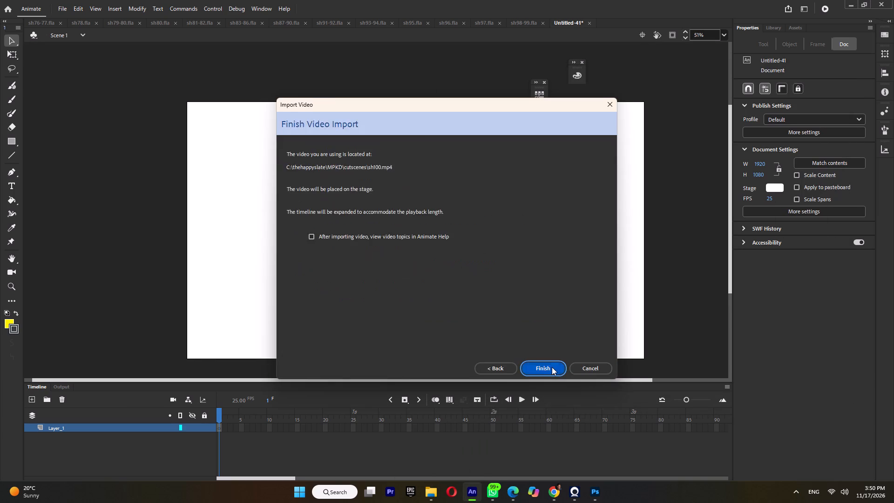
Save the Untitled-41 document containing the sh-100 video as sh100 in the shot fla folder.
key(ctrl+s)
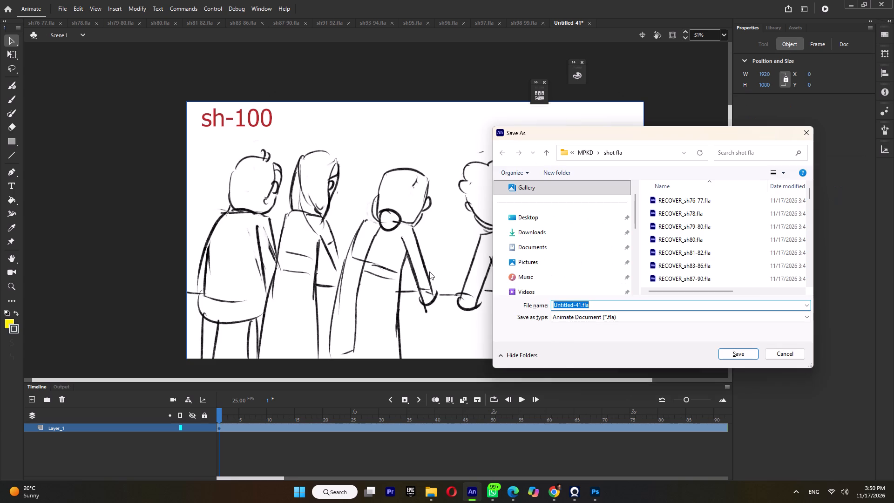
text(sh100)
key(Return)
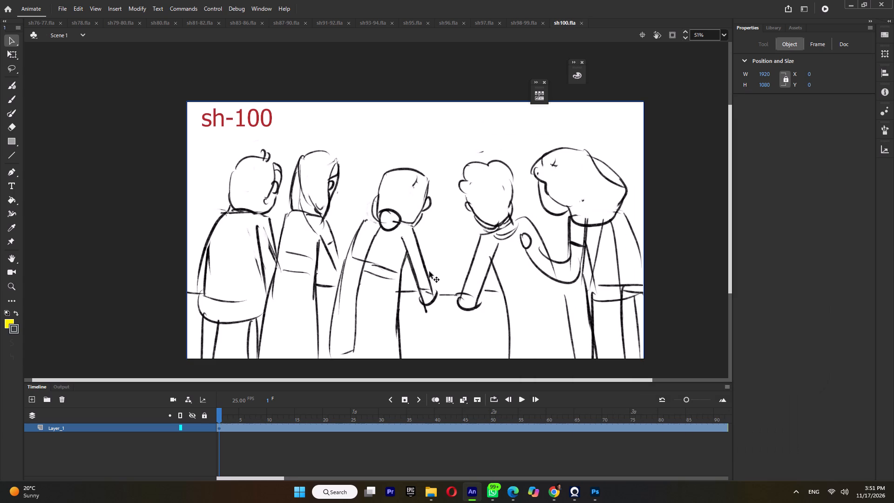
Create another new Full HD document, 1920 by 1080 at 25 fps, for the end slate shot.
key(ctrl+n)
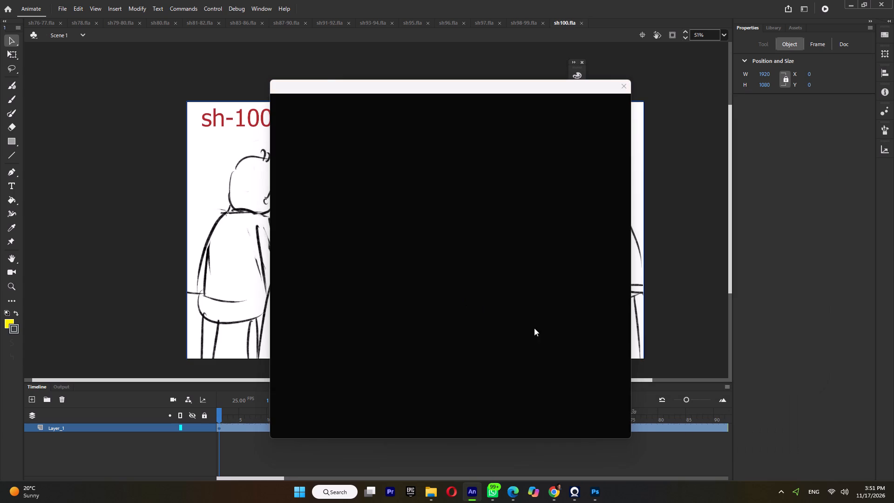
click(600, 340)
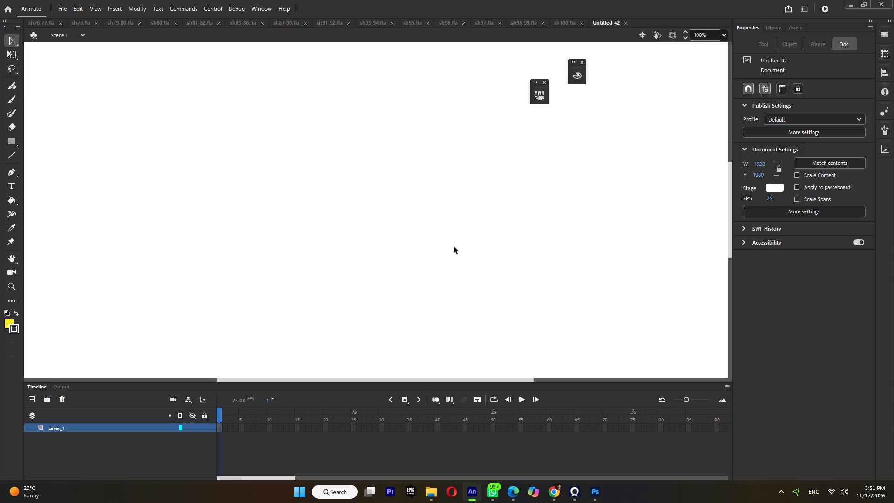
Import final shot.mp4 from the cutscenes folder into Untitled-42 as H.264 video embedded in the timeline.
ctrl+scroll(454, 247, down, 5)
click(430, 492)
scroll(630, 179, up, 7)
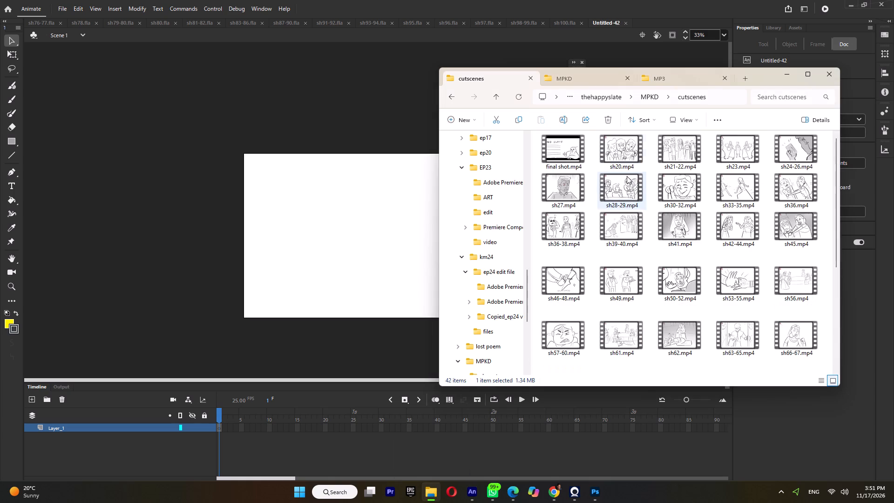
click(561, 151)
drag(552, 158, 267, 232)
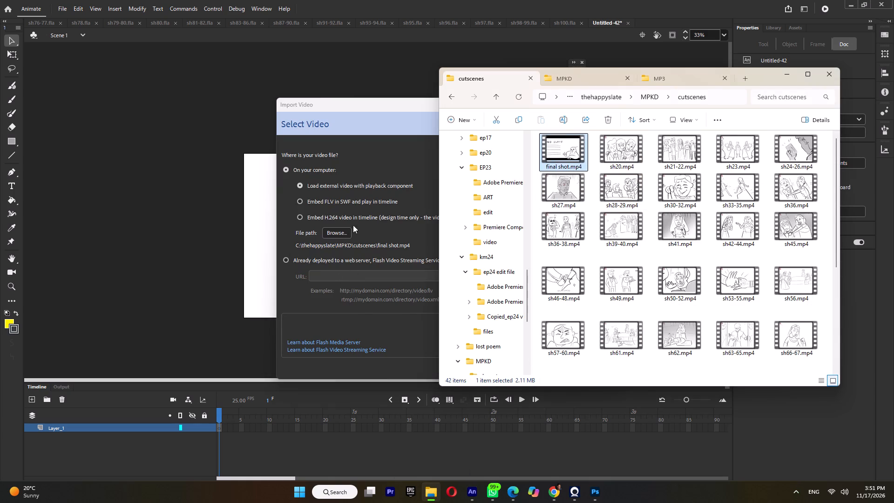
click(358, 213)
triple_click(543, 366)
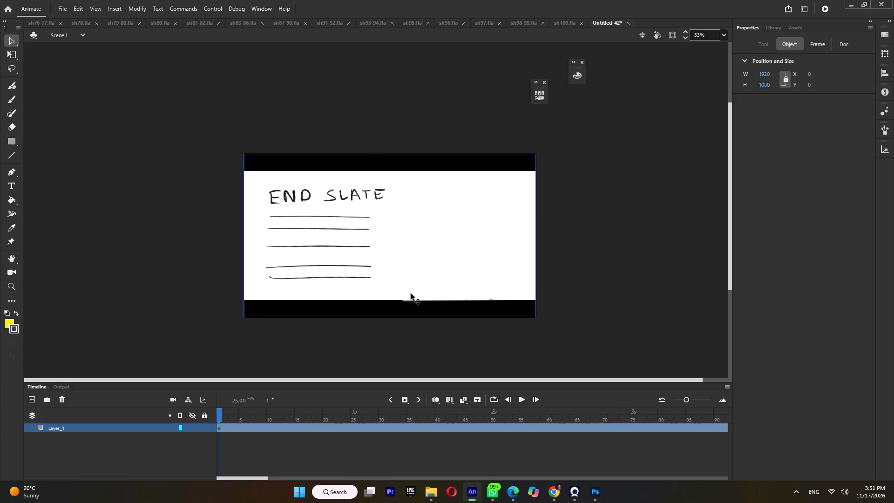
Save the Untitled-42 document containing the end slate video as final shot in the shot fla folder.
key(ctrl+s)
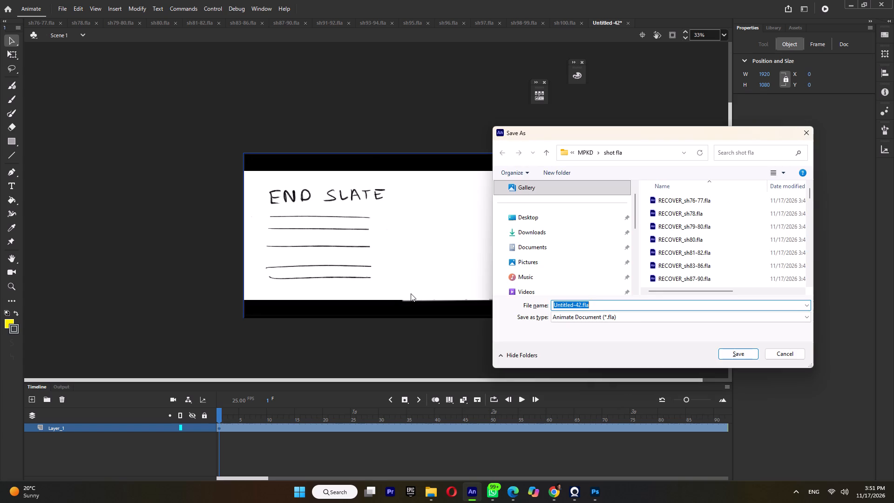
text(final)
key(space)
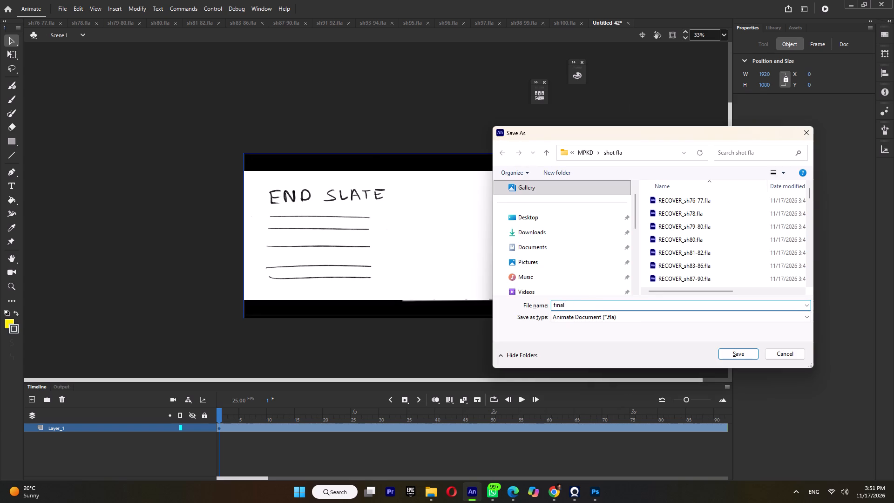
text(shot)
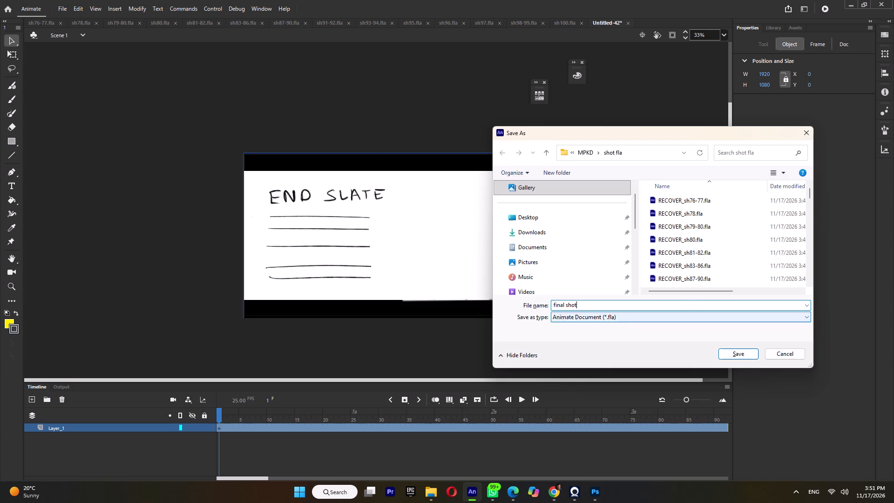
click(742, 354)
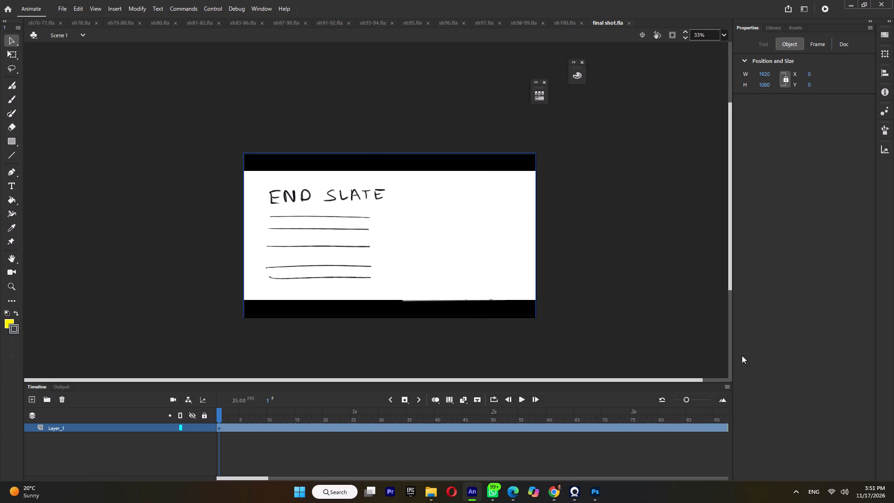
In sh78.fla, add a new layer above the video, import sh78.mp3 from the MP3 folder onto it, and save.
click(27, 22)
click(80, 22)
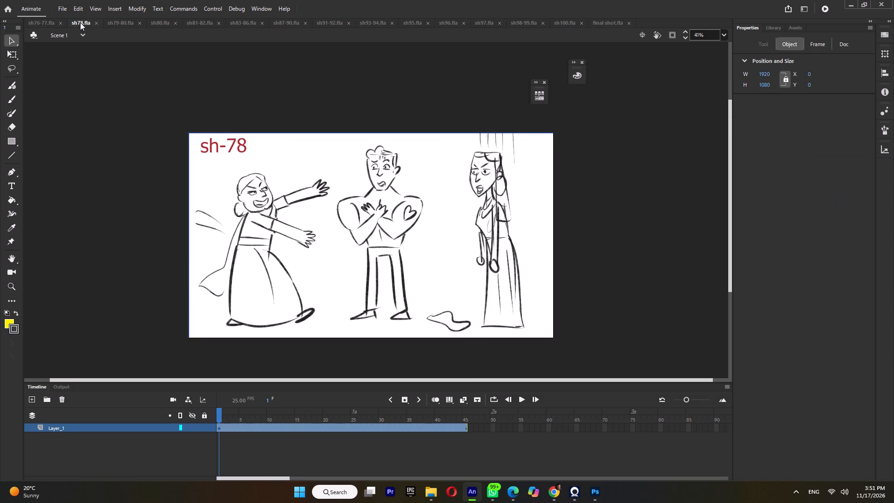
click(33, 400)
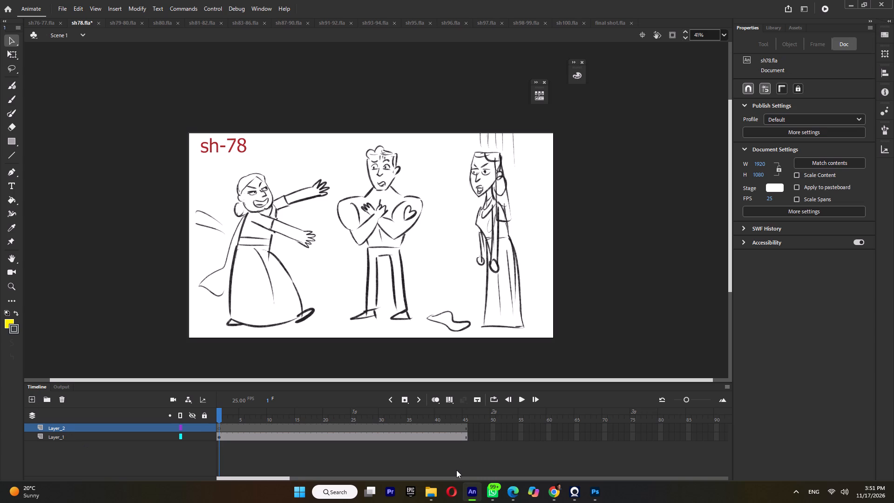
click(434, 495)
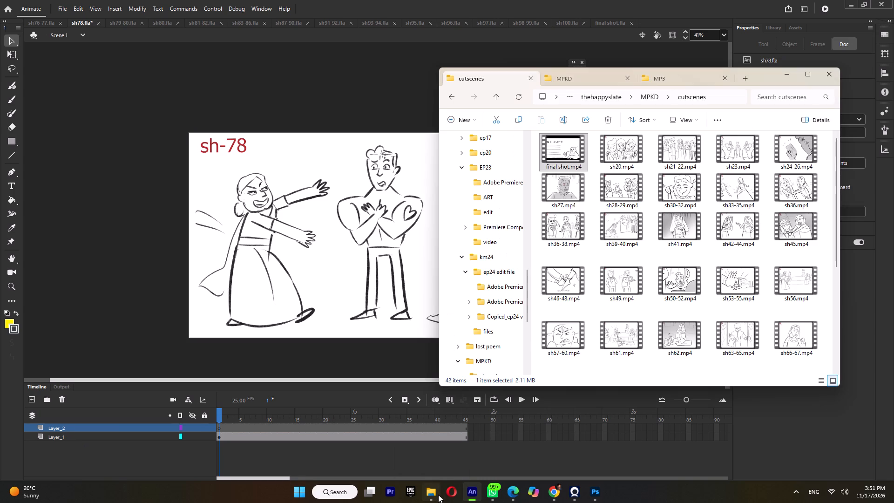
click(680, 79)
click(667, 330)
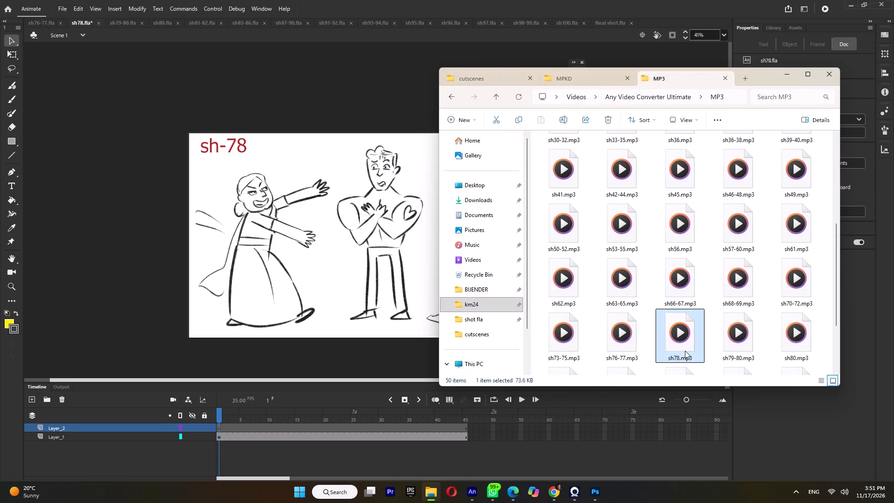
drag(682, 350, 207, 208)
click(388, 260)
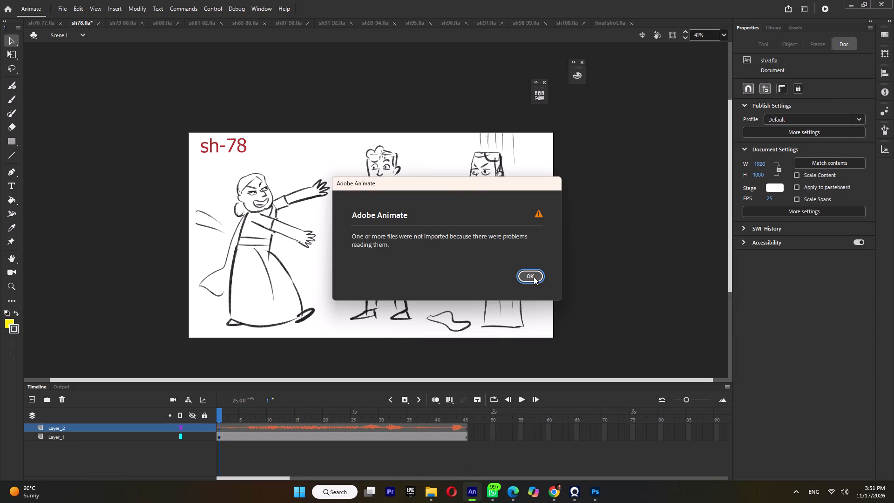
click(534, 277)
key(ctrl+s)
In sh79-80.fla, add a new layer above the video, import sh79-80.mp3 onto it, and save the document.
click(116, 26)
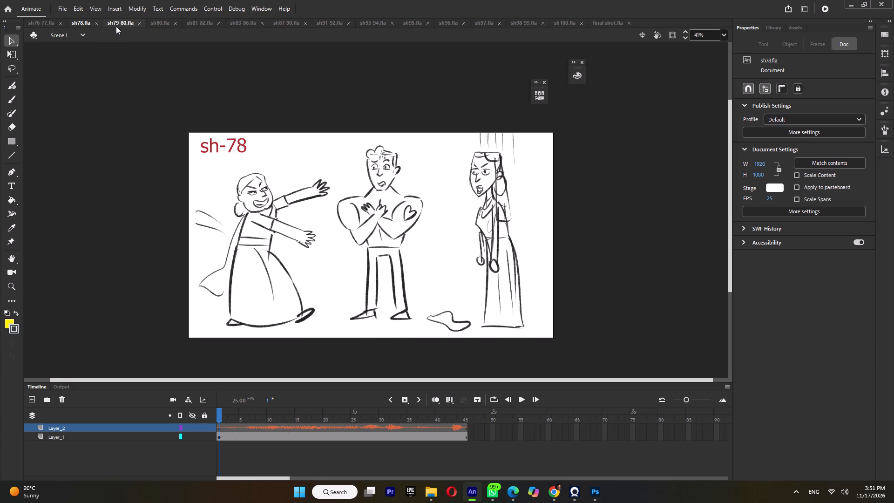
click(32, 397)
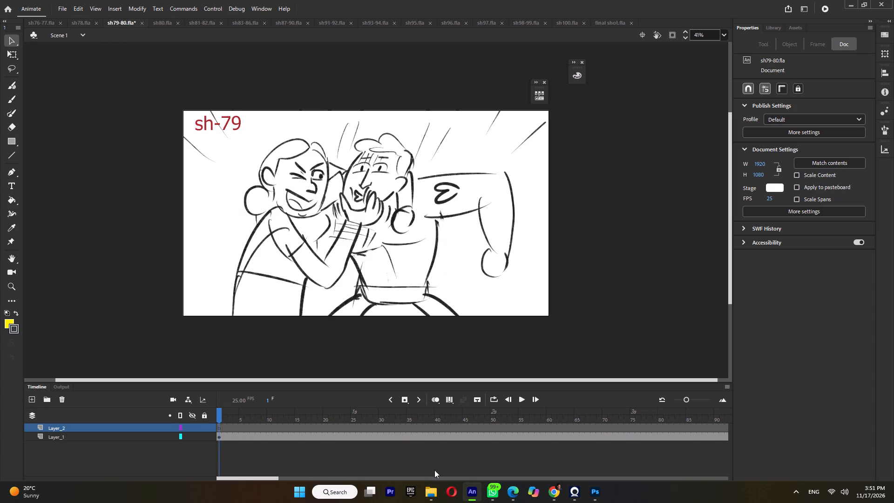
click(433, 495)
click(726, 333)
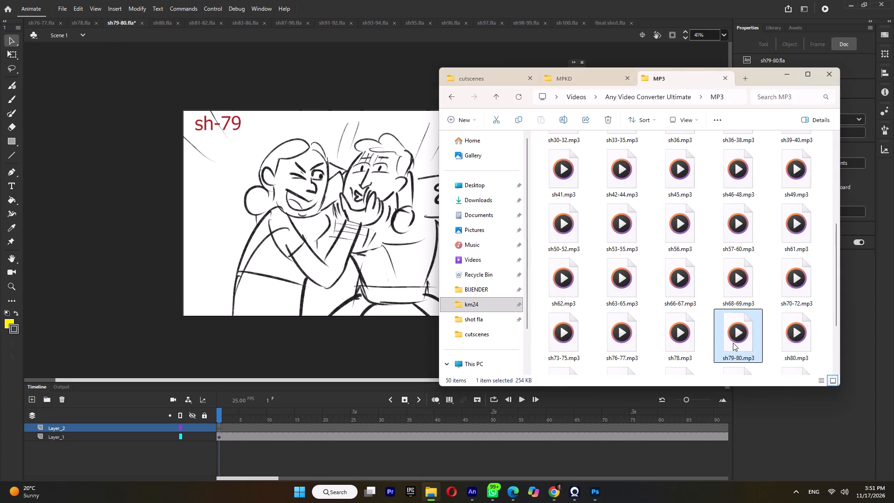
drag(733, 343, 304, 206)
click(376, 256)
click(535, 276)
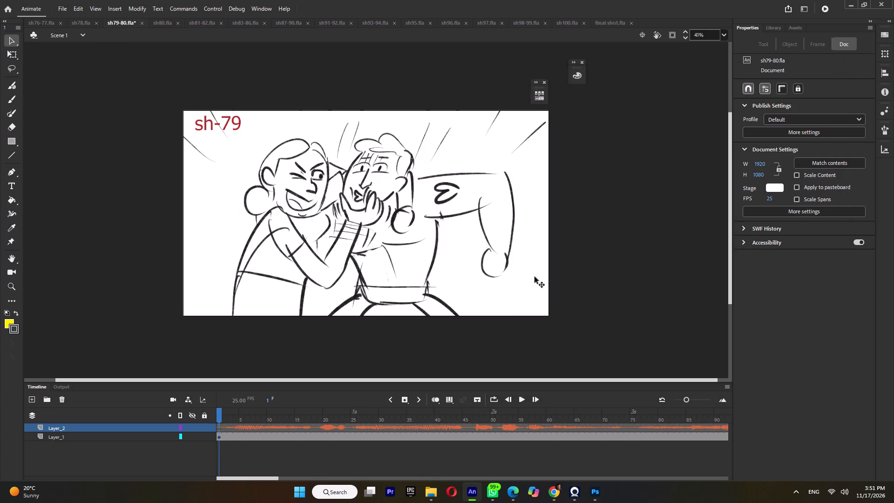
key(ctrl+s)
In sh80.fla, add a new layer above the video, import sh80.mp3 onto it, and save the document.
click(158, 23)
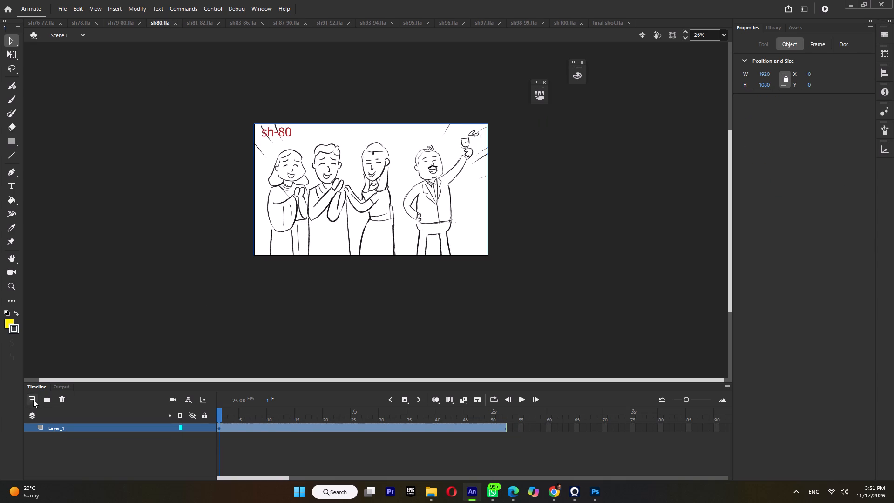
click(34, 398)
click(433, 499)
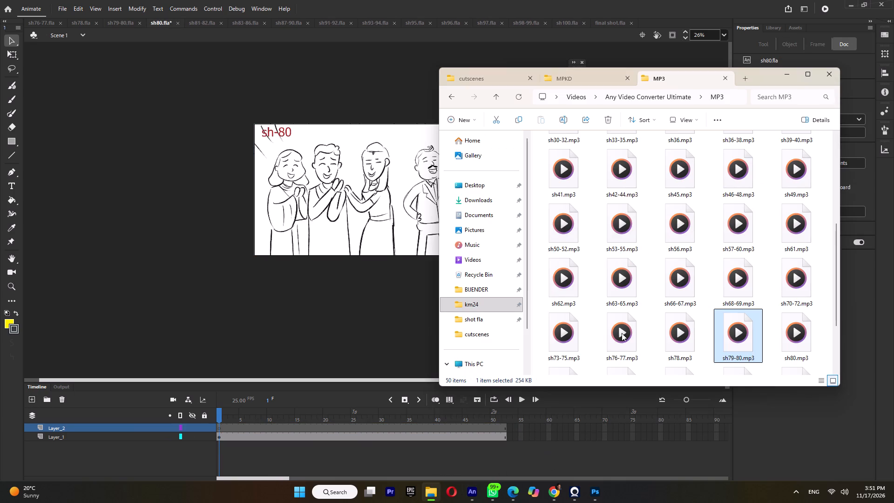
click(785, 337)
drag(799, 345, 368, 214)
click(390, 275)
click(531, 277)
key(ctrl+s)
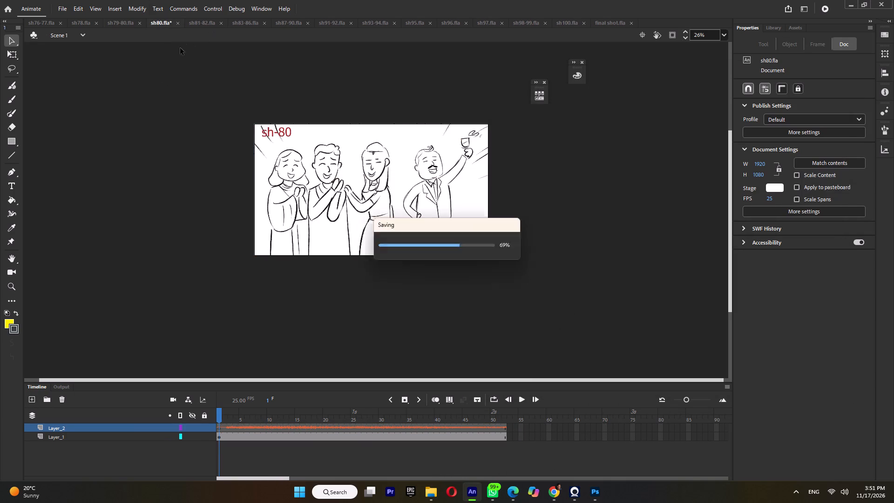
In sh81-82.fla, add a new layer above the video, import sh81-82.mp3 onto it, and save the document.
click(194, 28)
click(194, 24)
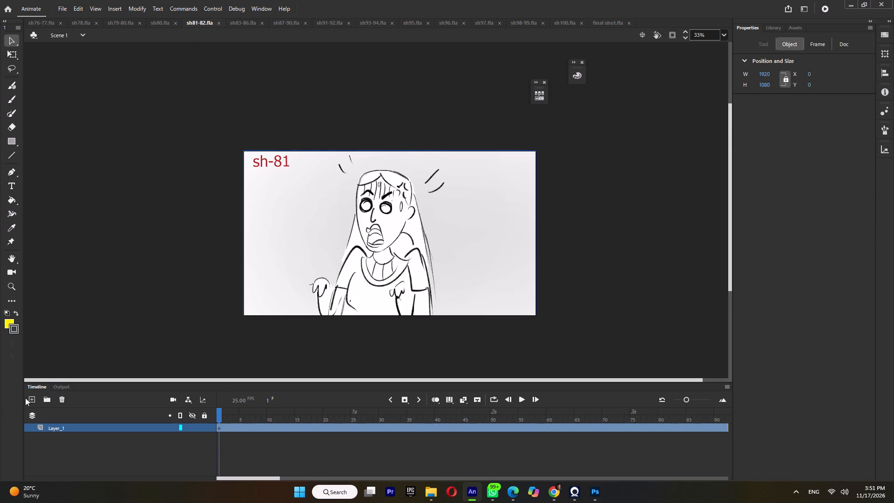
click(30, 397)
click(430, 486)
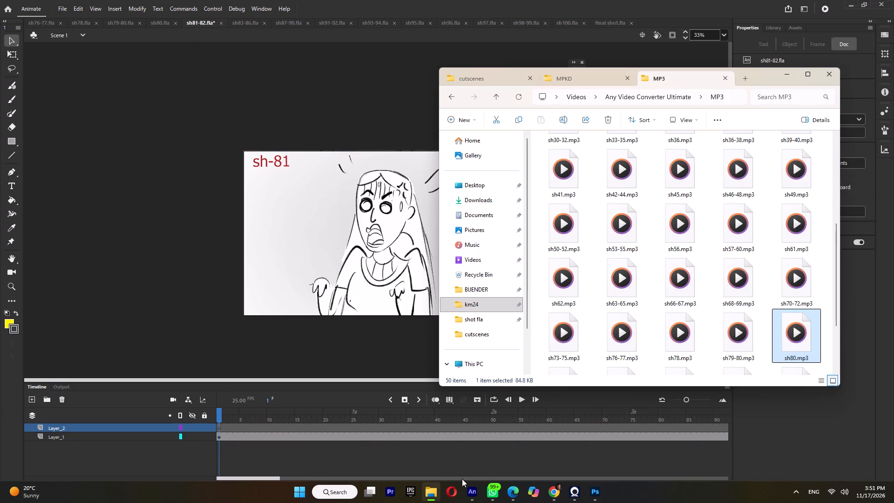
scroll(742, 312, down, 2)
click(563, 281)
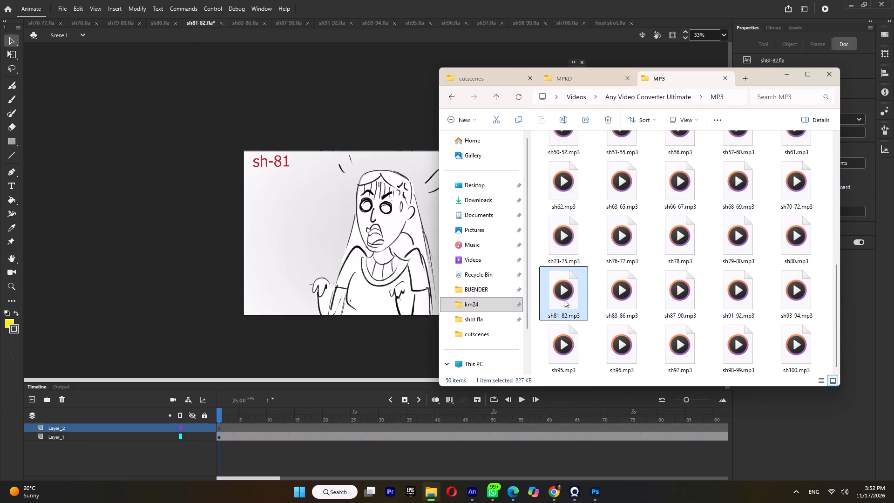
drag(564, 299, 309, 231)
click(392, 274)
click(534, 280)
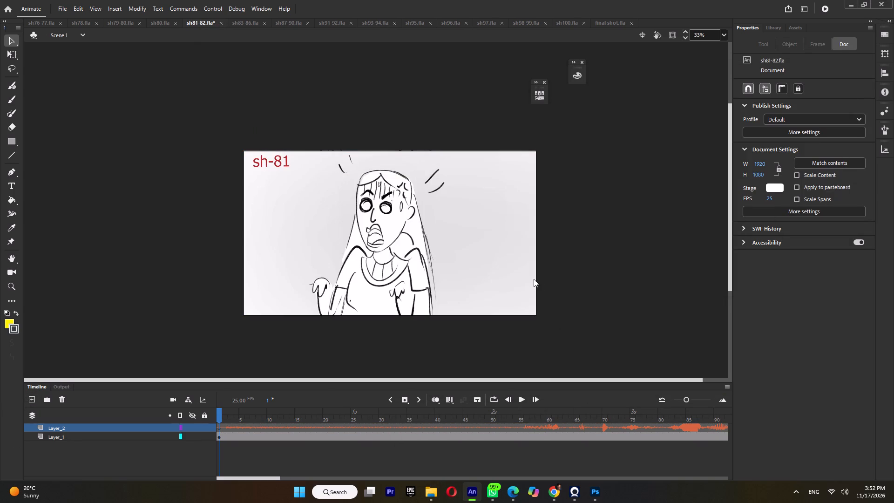
key(ctrl+s)
In sh83-86.fla, add a new layer above the video, import sh83-86.mp3 from the MP3 folder onto it, and save.
click(240, 27)
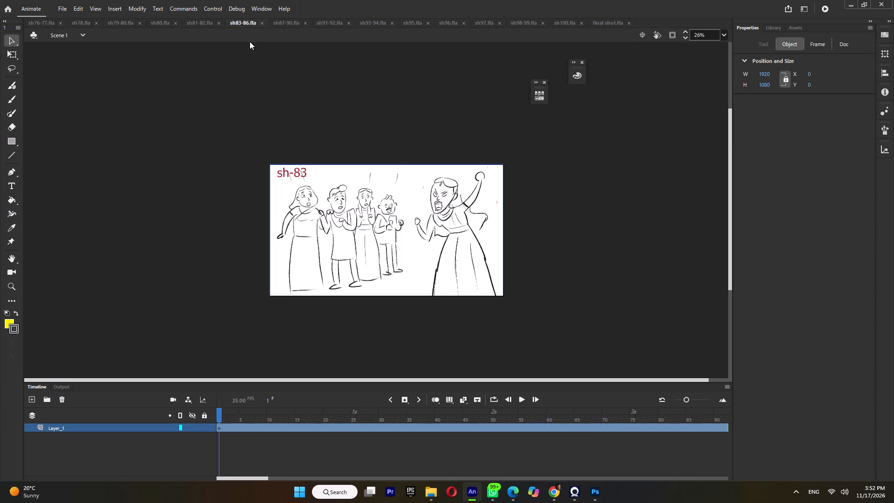
click(31, 401)
click(437, 496)
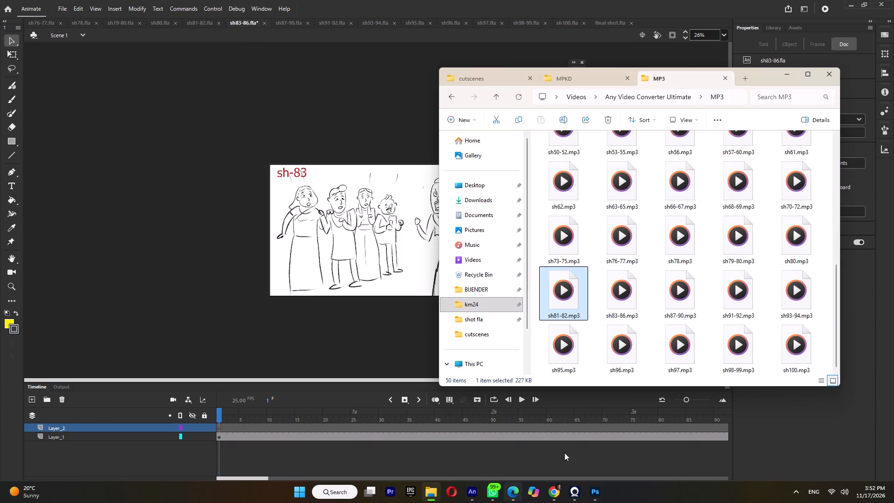
click(621, 287)
drag(622, 296, 379, 241)
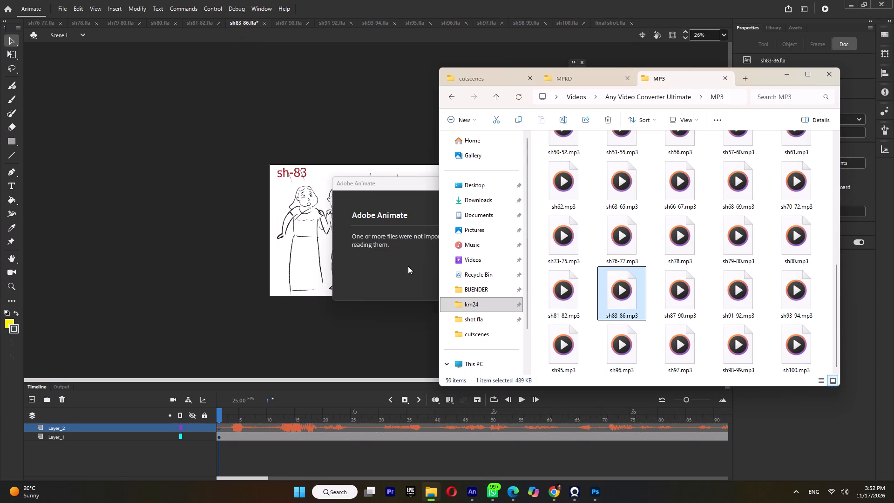
click(405, 272)
click(527, 282)
key(ctrl+s)
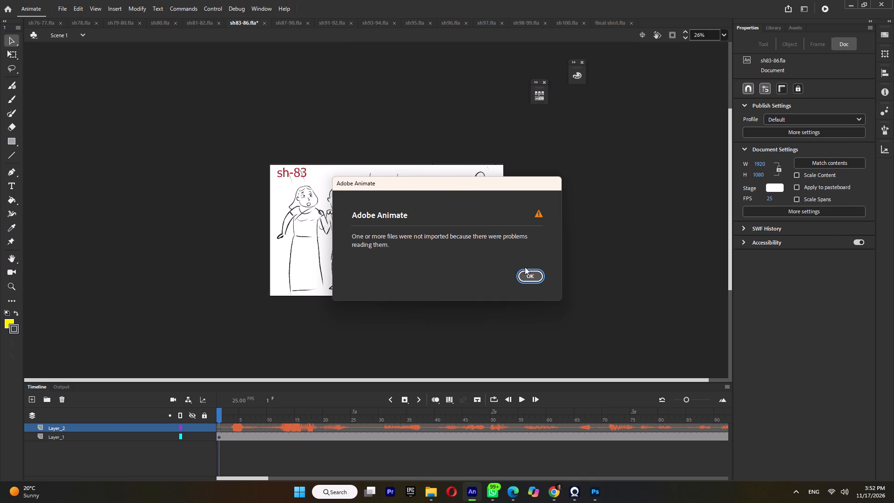
click(531, 274)
key(ctrl+s)
In sh87-90.fla, add a new layer above the video, import sh87-90.mp3 onto it, and save the document.
click(287, 24)
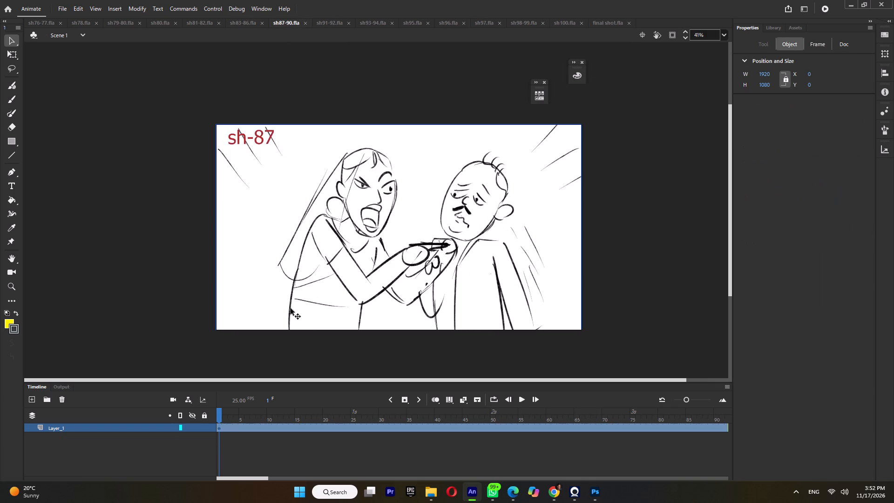
click(32, 400)
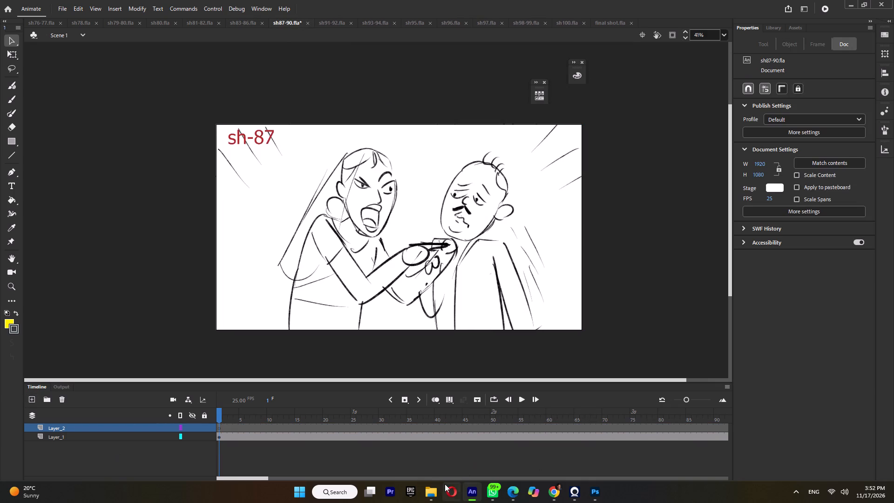
click(428, 492)
click(679, 299)
drag(671, 296, 334, 249)
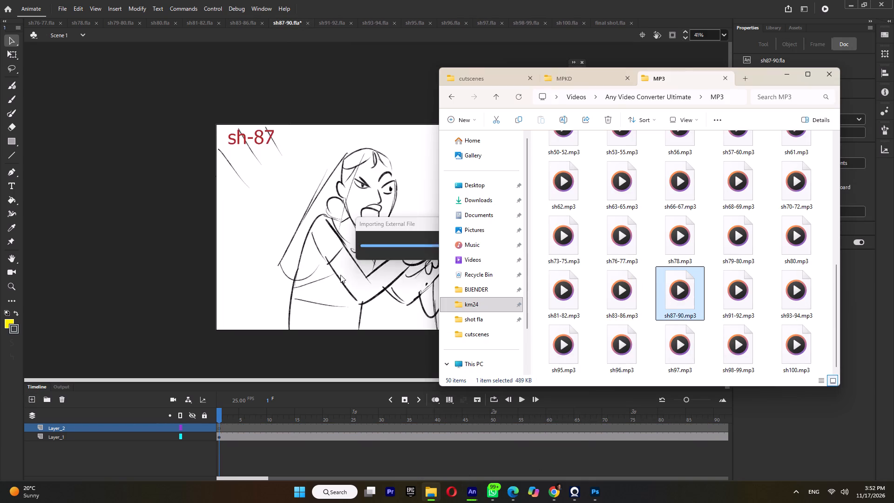
click(397, 273)
click(529, 273)
key(ctrl+s)
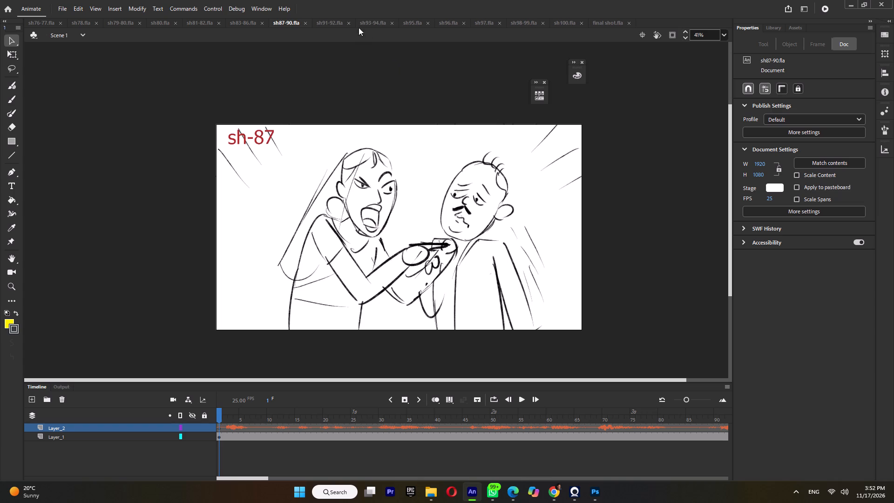
In sh91-92.fla, add a new layer above the video, import sh91-92.mp3 onto it, and save the document.
click(324, 18)
click(323, 24)
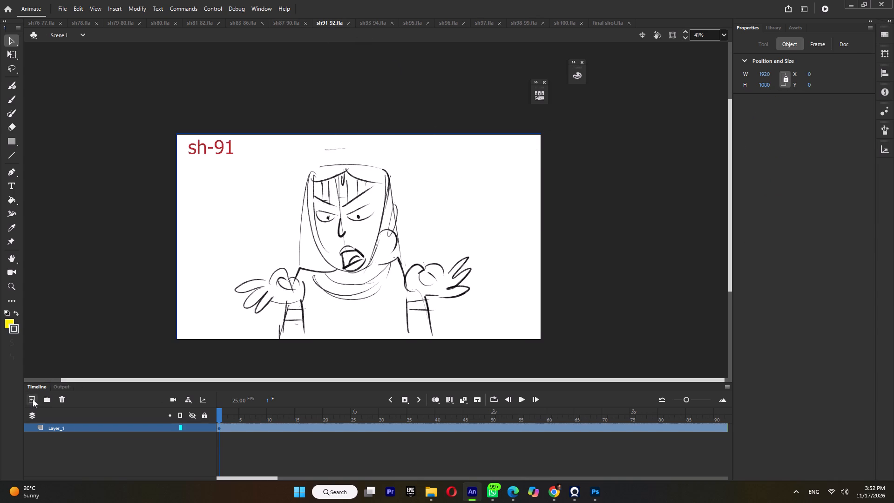
click(33, 399)
click(429, 489)
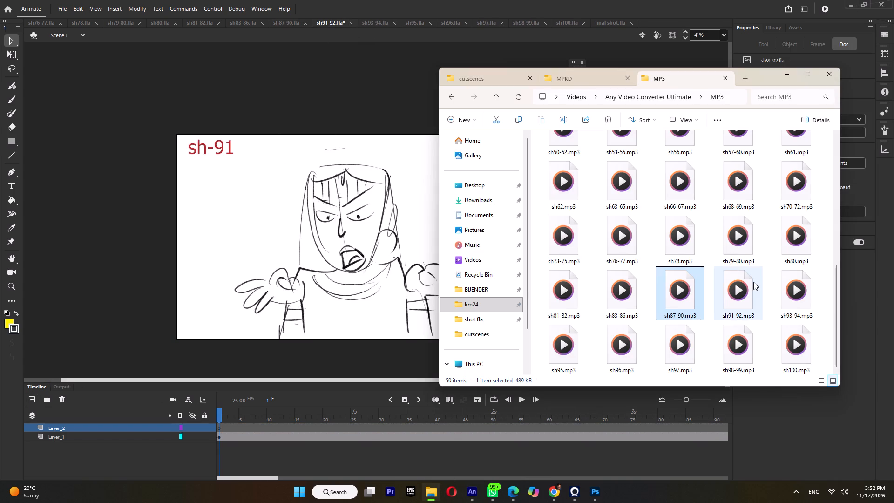
click(740, 291)
drag(735, 294, 276, 211)
click(384, 268)
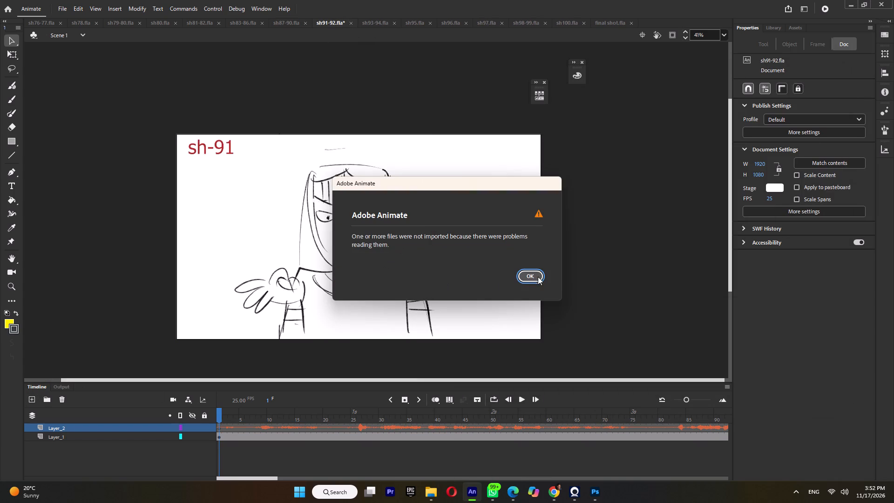
click(550, 275)
click(536, 277)
key(ctrl+s)
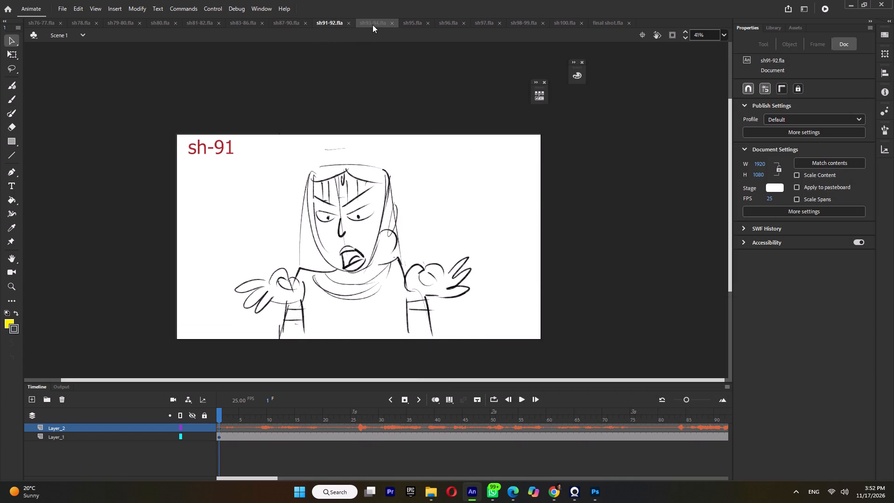
In sh93-94.fla, add a new layer above the video, import sh93-94.mp3 onto it, and save the document.
click(372, 25)
click(28, 399)
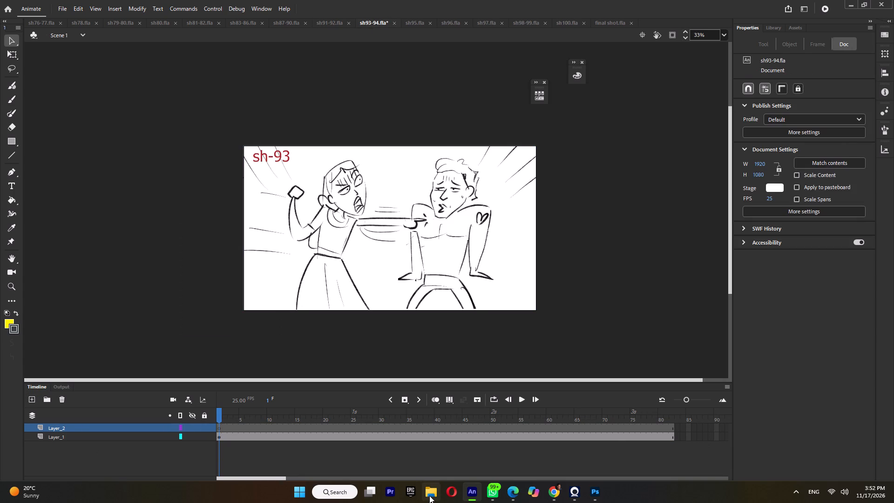
click(429, 496)
click(801, 286)
drag(788, 304, 333, 244)
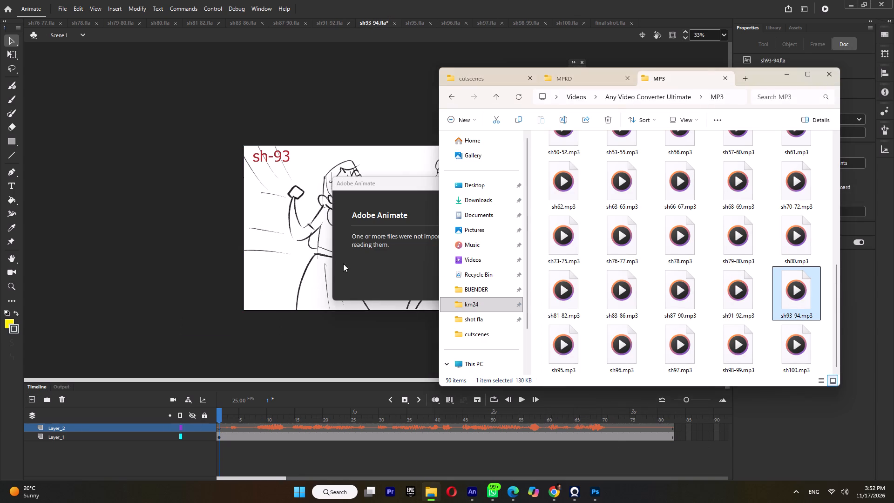
click(370, 261)
click(526, 280)
key(ctrl+s)
In sh95.fla, add a new layer above the video and import sh95.mp3 from the MP3 folder onto it.
click(414, 19)
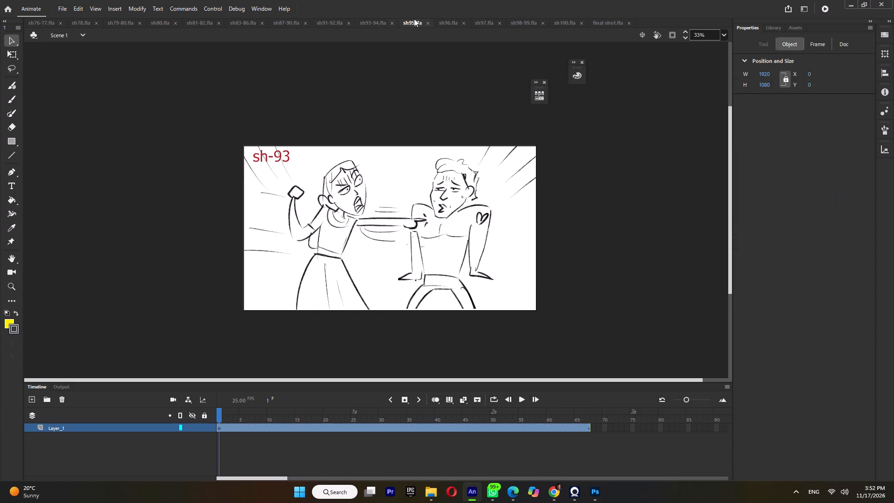
click(33, 399)
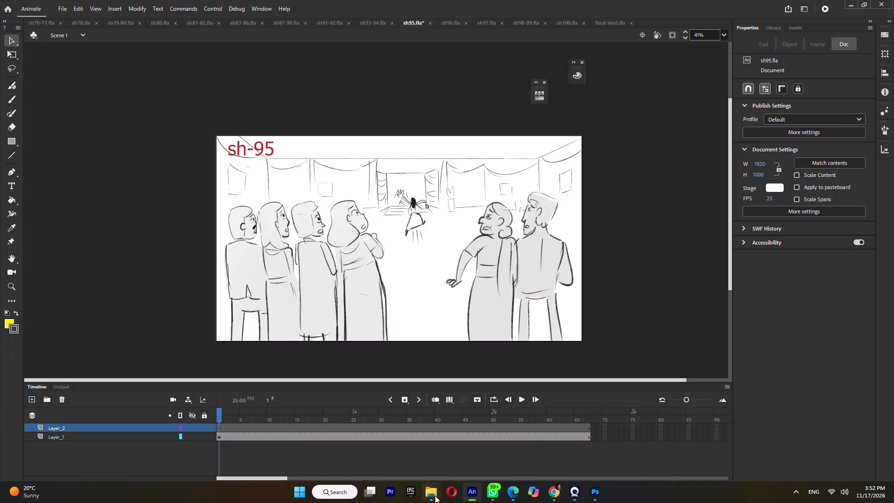
click(435, 496)
click(557, 346)
drag(561, 357, 549, 351)
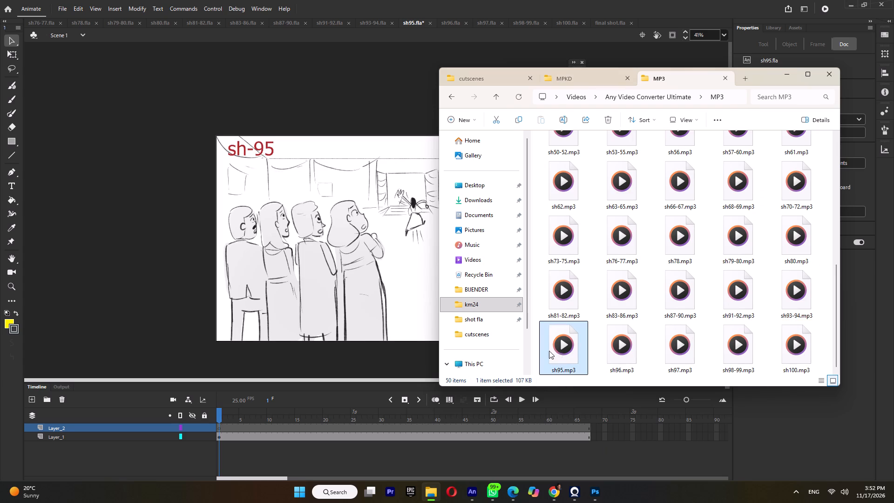
drag(549, 351, 342, 235)
click(368, 263)
click(537, 278)
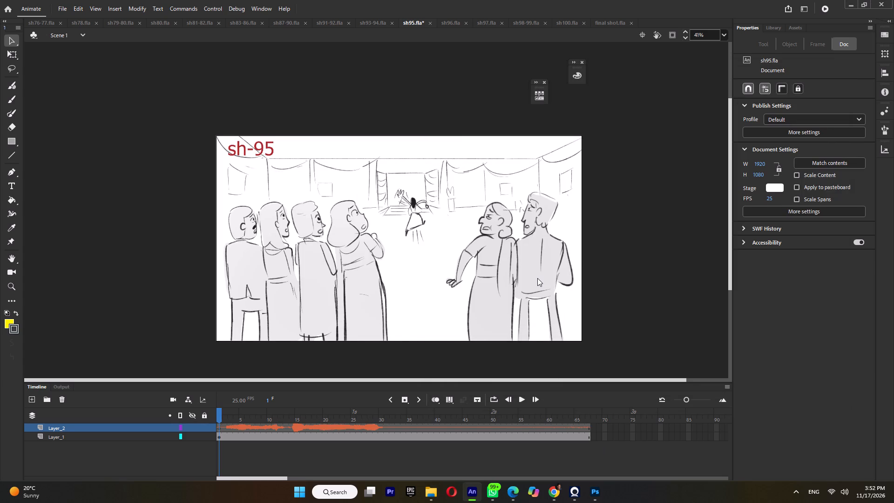
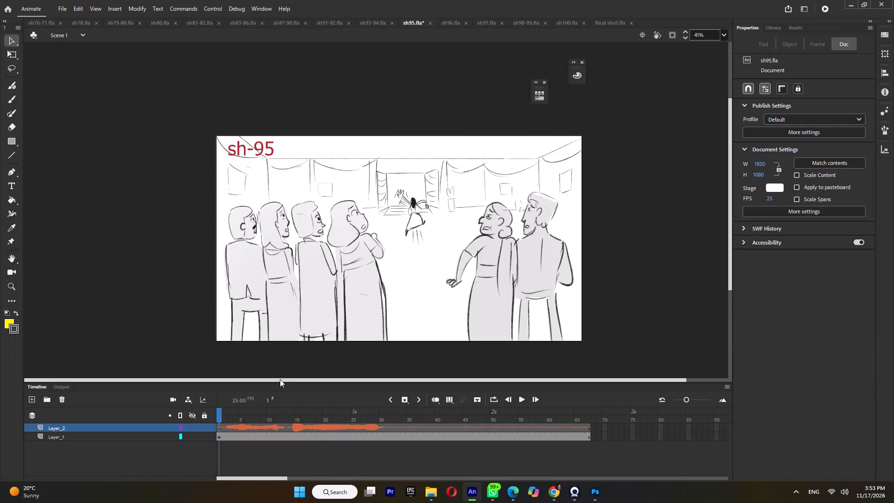
Save the sh95.fla document.
key(ctrl+s)
In sh96.fla, add a new layer above the video, import sh96.mp3 onto it, and save the document.
click(446, 22)
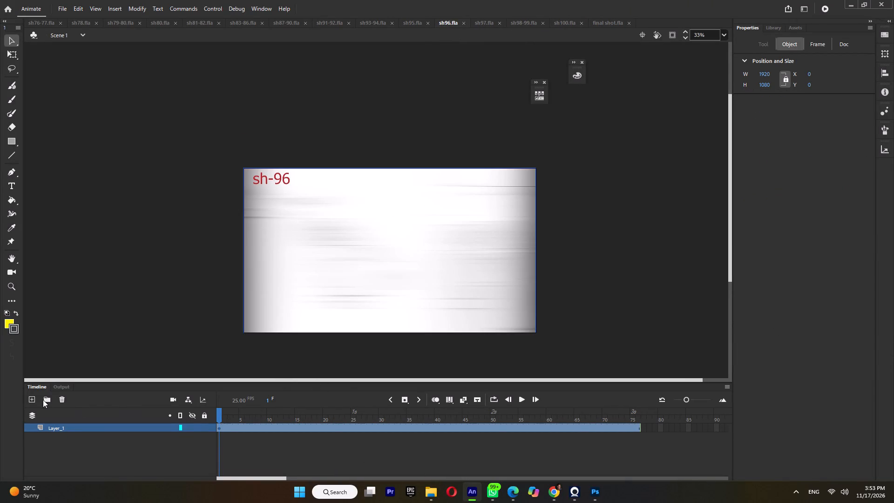
click(30, 400)
click(433, 492)
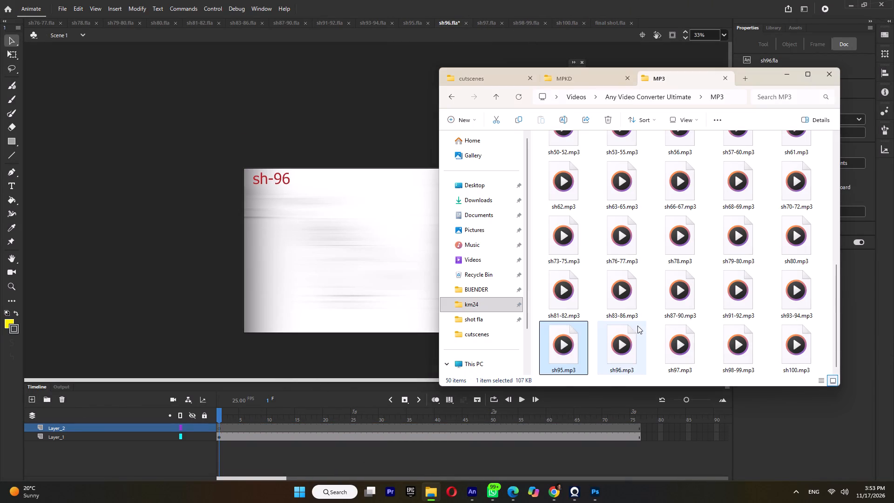
click(630, 341)
drag(618, 357, 278, 244)
click(382, 270)
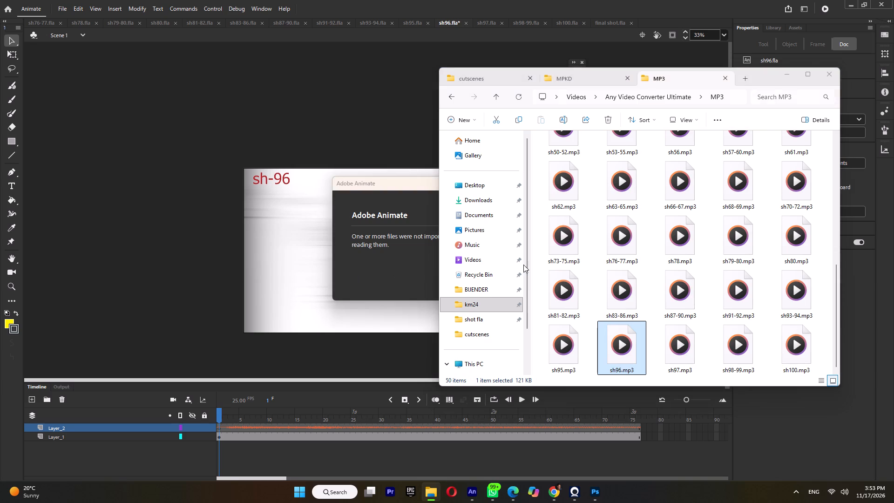
click(535, 278)
key(ctrl+s)
In sh97.fla, add a new layer above the video, import sh97.mp3 onto it, and save the document.
click(477, 25)
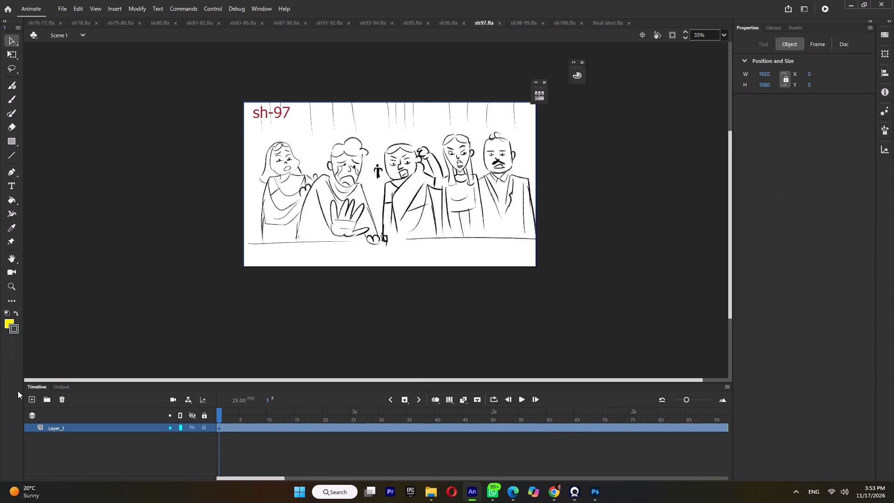
click(35, 398)
click(429, 496)
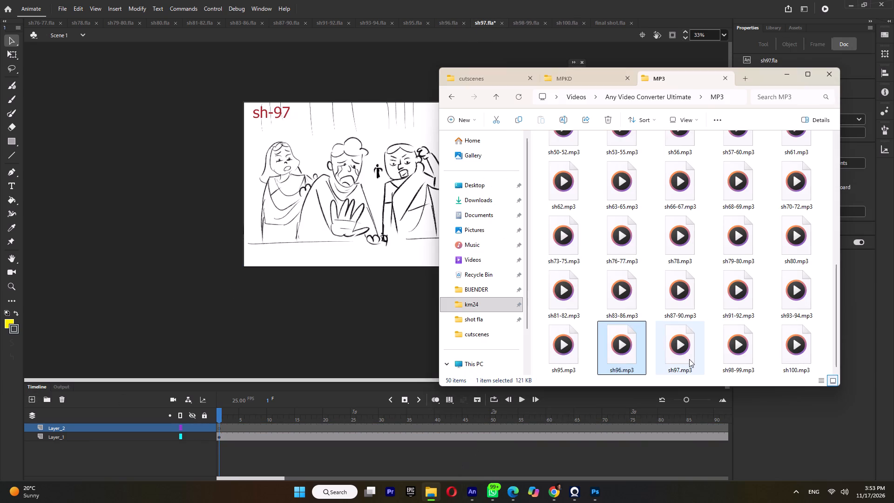
click(671, 353)
drag(678, 363, 285, 210)
click(382, 266)
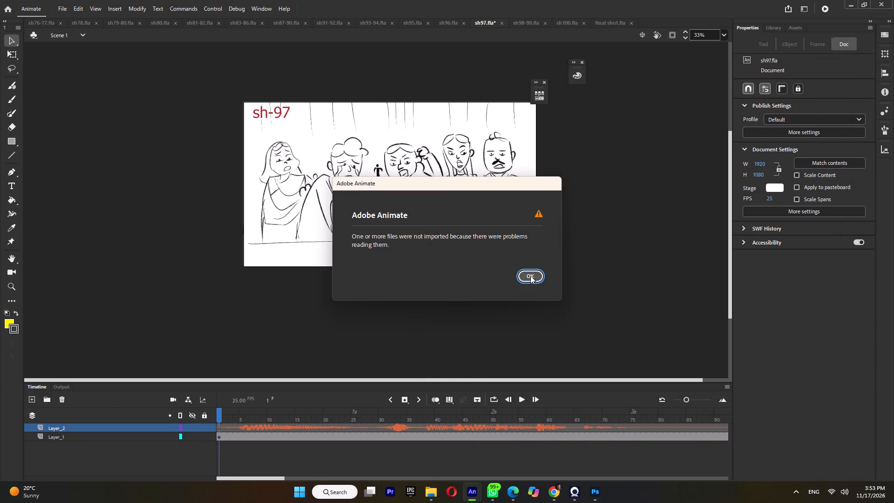
click(538, 274)
key(ctrl+s)
In sh98-99.fla, add a new layer above the video, import sh98-99.mp3 onto it, and save the document.
click(513, 27)
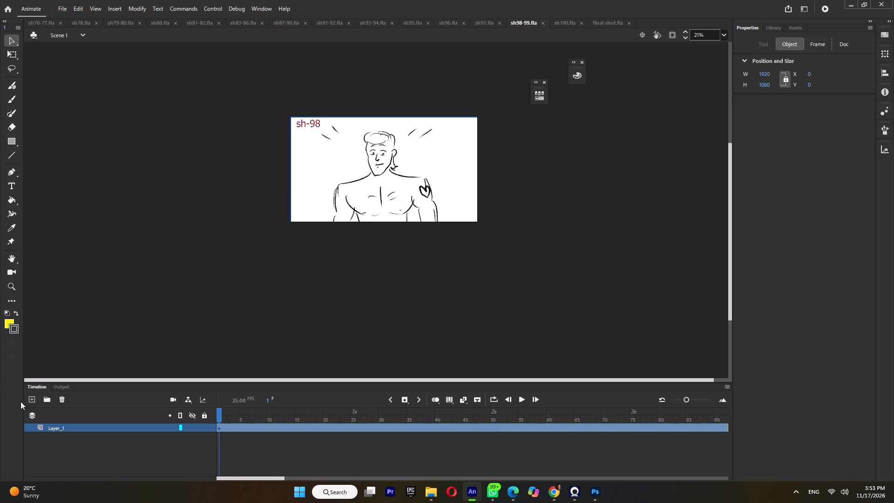
click(31, 396)
click(433, 493)
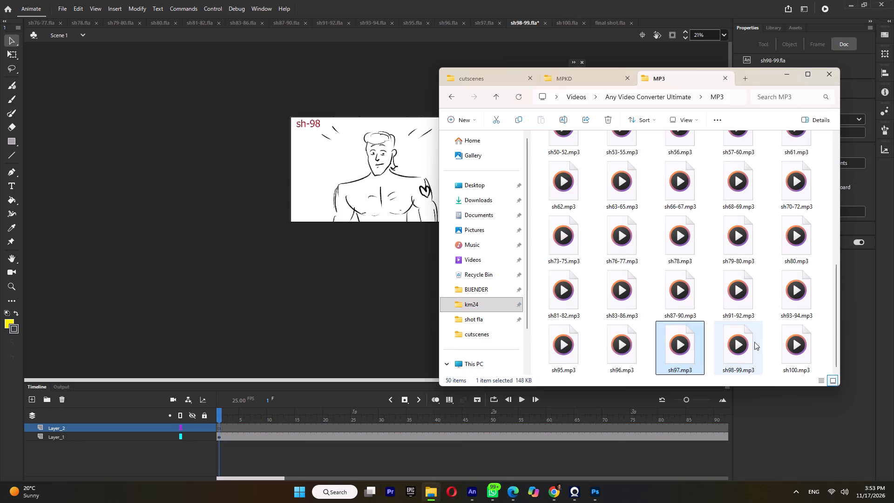
click(743, 351)
drag(737, 354, 357, 189)
click(364, 266)
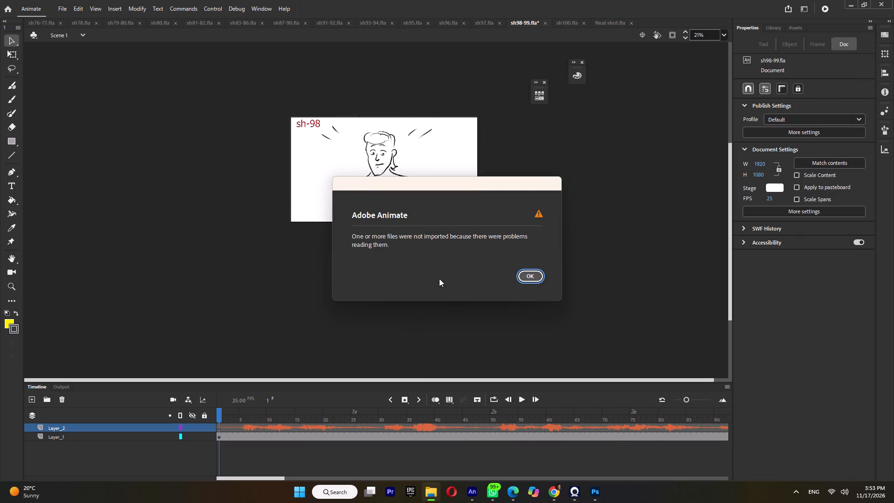
click(528, 274)
key(ctrl+s)
In sh100.fla, add a new layer above the video, import sh100.mp3 onto it, and save the document.
click(555, 23)
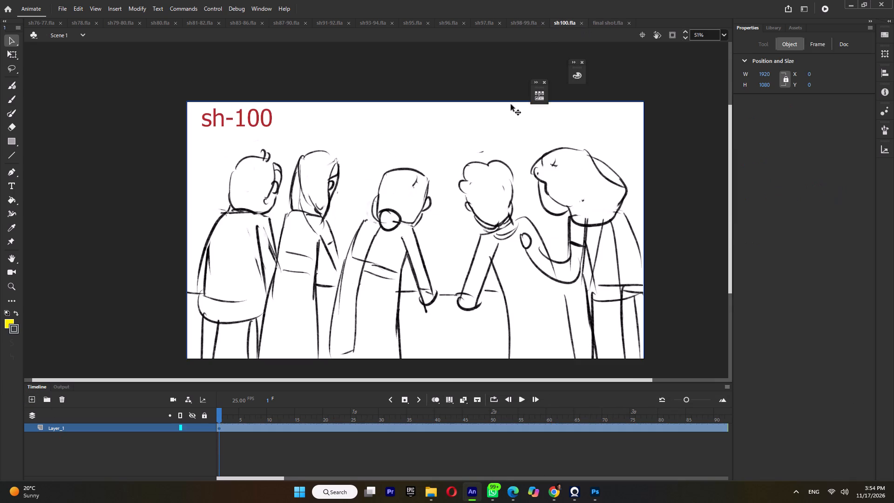
click(31, 399)
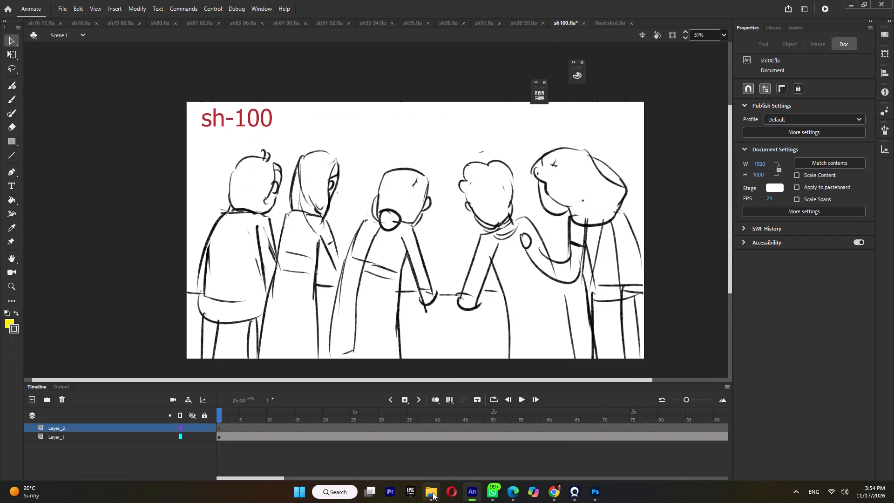
click(433, 492)
click(786, 349)
drag(795, 367, 251, 235)
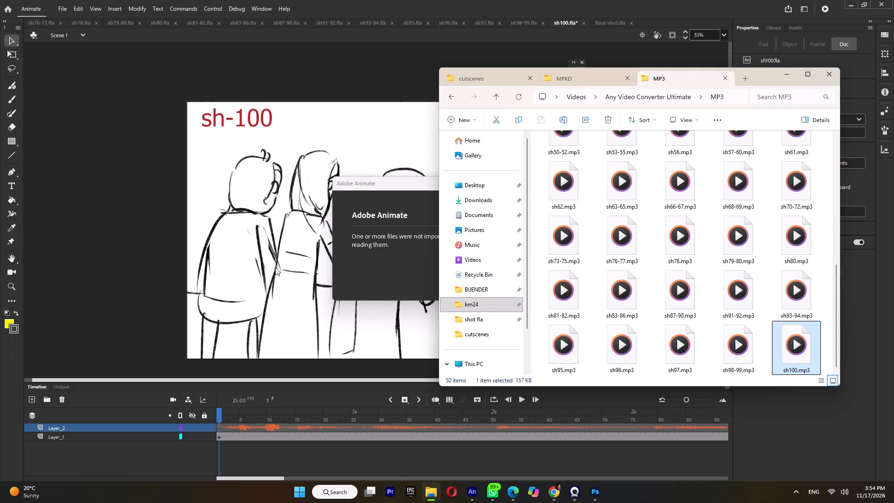
click(380, 267)
click(536, 274)
key(ctrl+s)
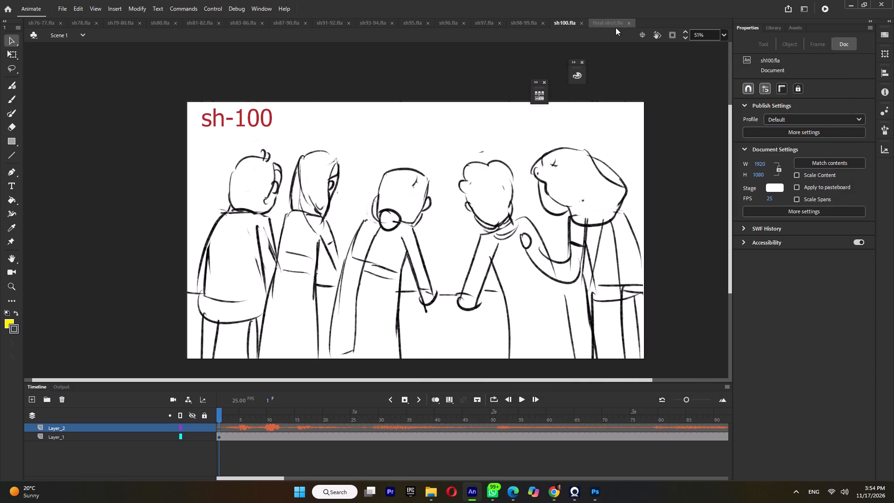
In final shot.fla, add a new layer above the video, import final shot.mp3 onto it, and save the document.
click(616, 27)
click(32, 401)
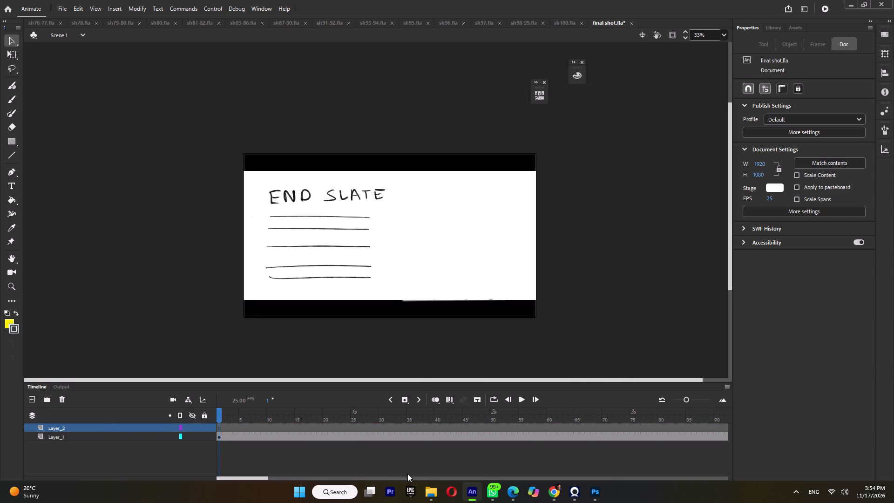
click(427, 493)
scroll(685, 285, down, 4)
scroll(642, 208, up, 6)
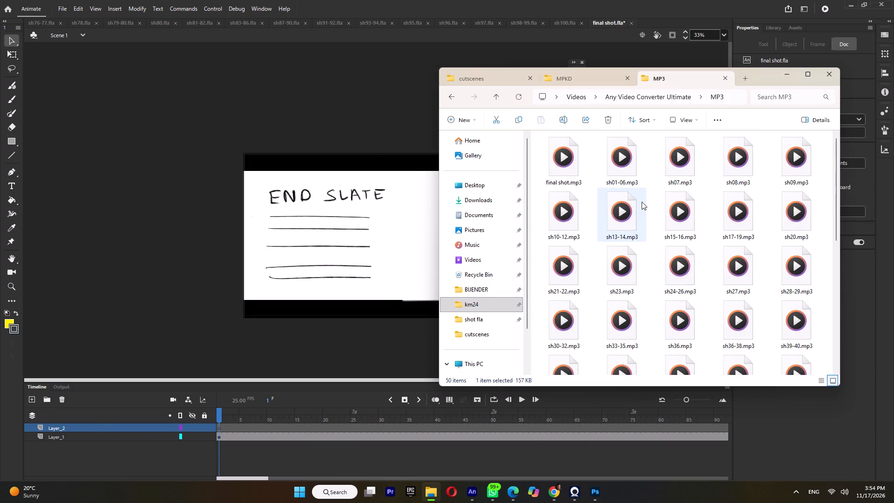
scroll(642, 202, up, 4)
click(569, 165)
drag(557, 163, 237, 238)
click(388, 276)
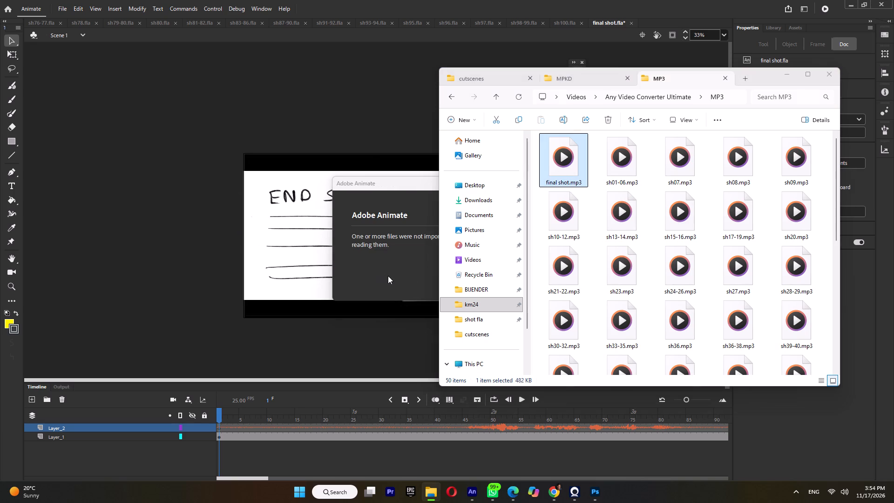
click(528, 272)
key(ctrl+s)
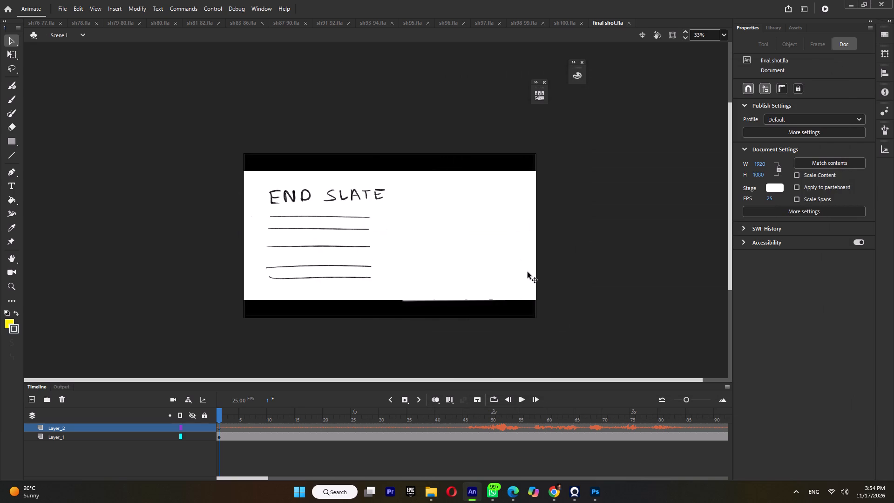
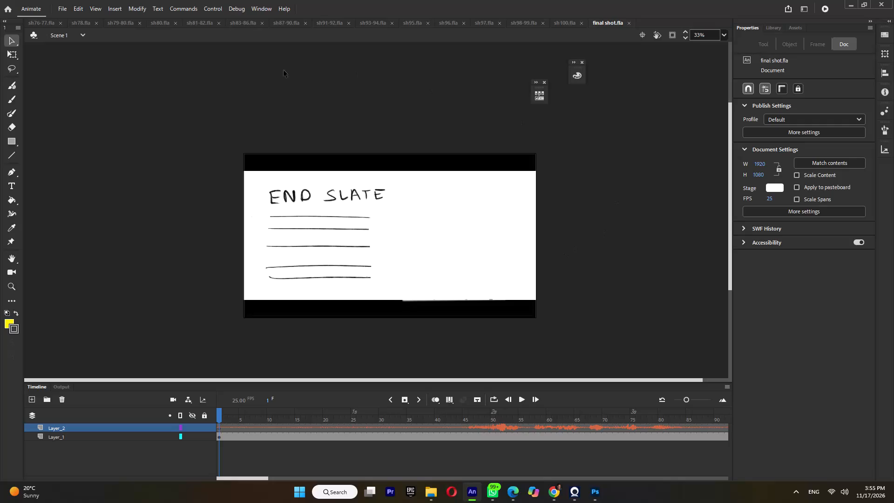
Save the final shot.fla document with its audio layer in place.
key(ctrl+s)
Close the finished shot documents ahead of sh79-80.fla, including sh76-77.fla and sh78.fla, and bring sh79-80.fla to the front.
triple_click(61, 24)
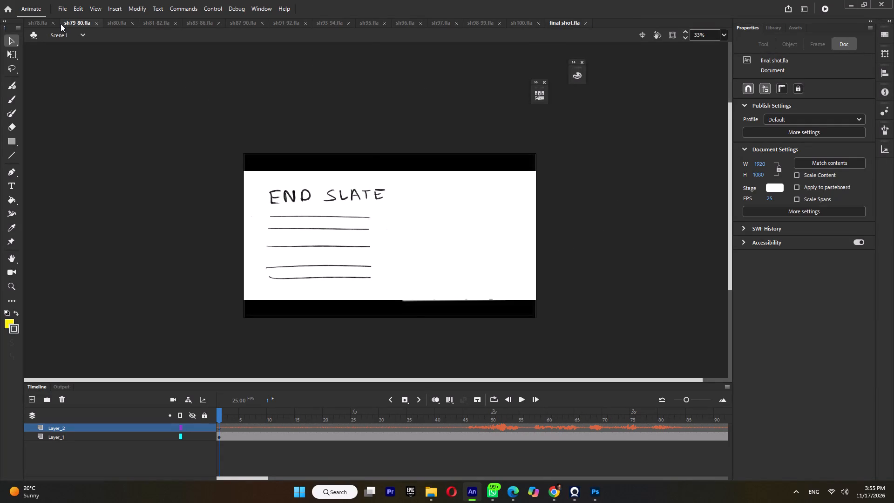
click(61, 24)
click(50, 23)
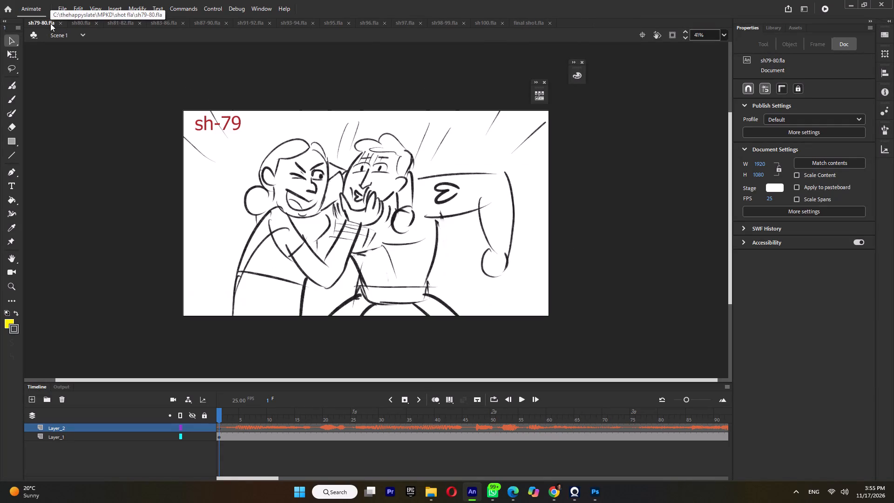
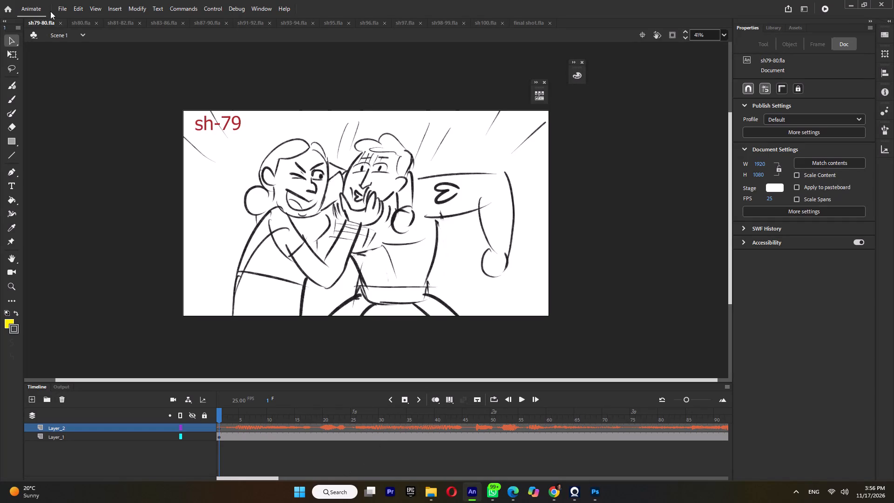
Save sh79-80.fla and close the finished shot documents in order, from sh79-80.fla through sh96.fla.
key(ctrl+s)
click(57, 23)
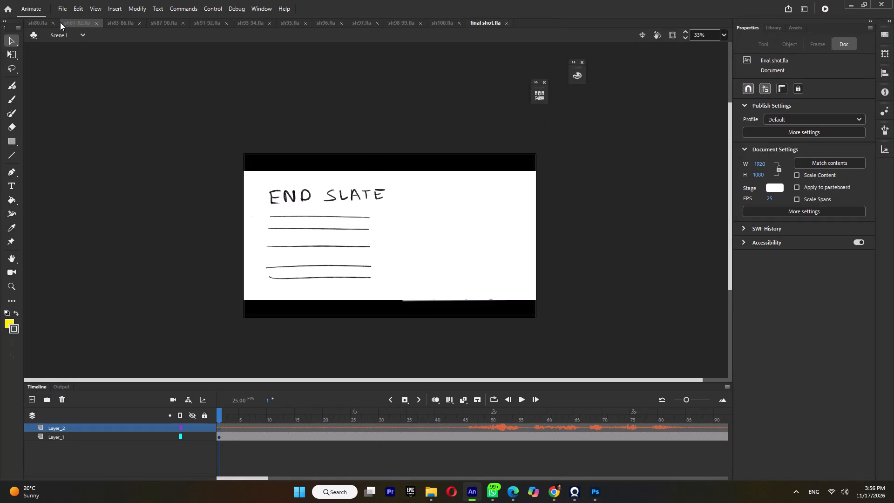
click(54, 22)
click(54, 22)
click(62, 22)
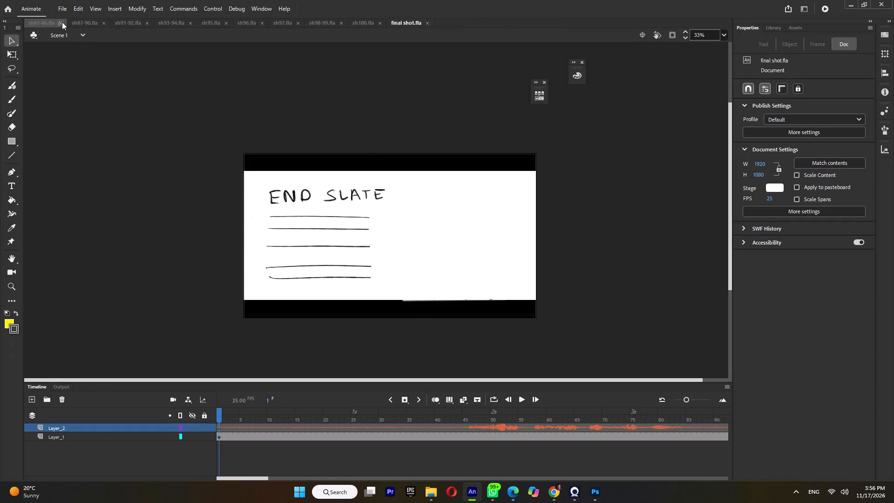
click(62, 22)
click(62, 22)
triple_click(62, 22)
click(62, 22)
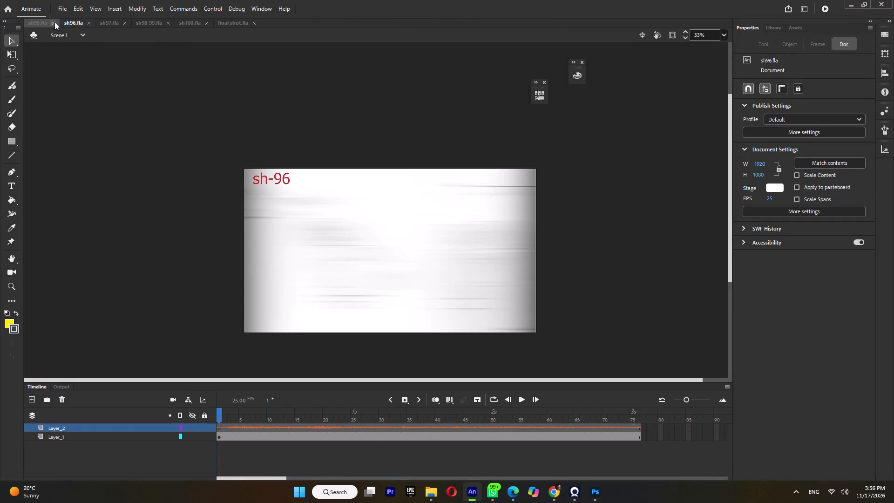
click(54, 22)
click(54, 22)
click(54, 22)
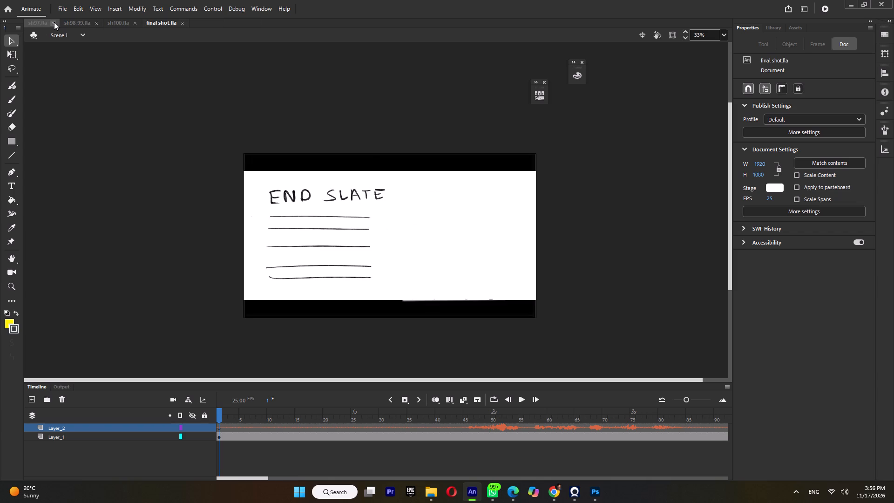
Close the finished shot documents sh97.fla and sh98-99.fla.
click(54, 22)
click(54, 22)
click(61, 20)
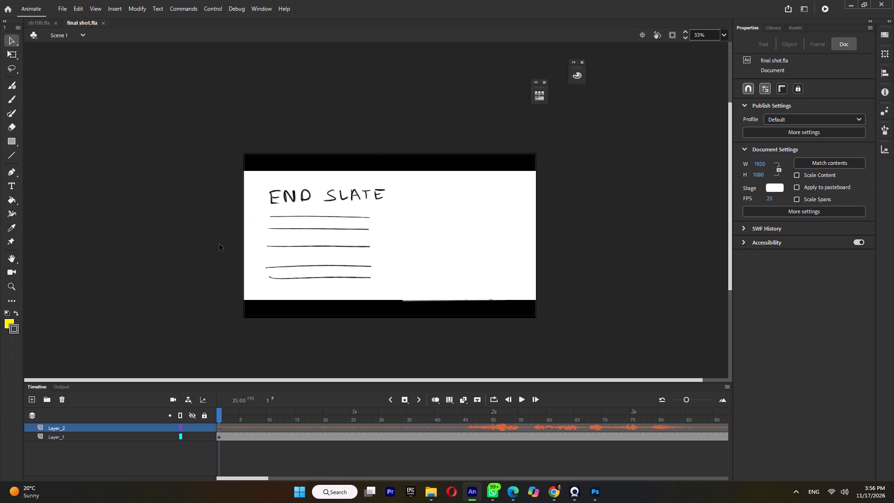
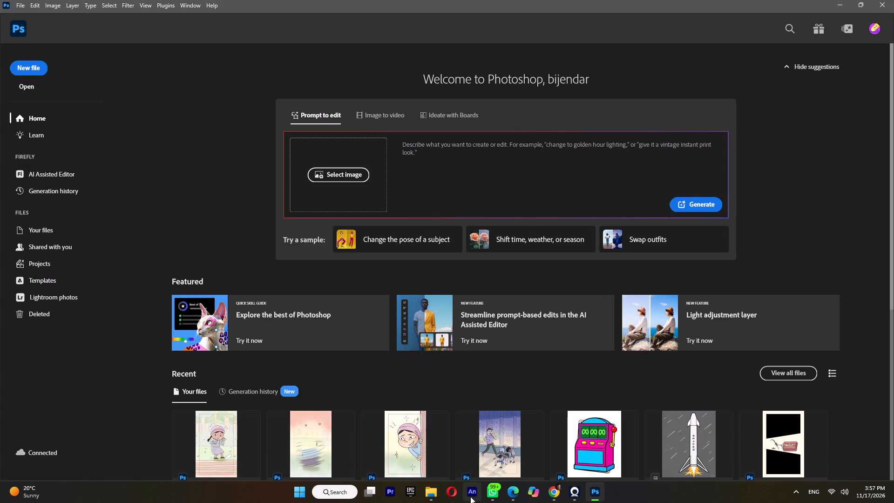
Switch from Photoshop back to Adobe Animate to return to the final shot.fla document.
click(470, 496)
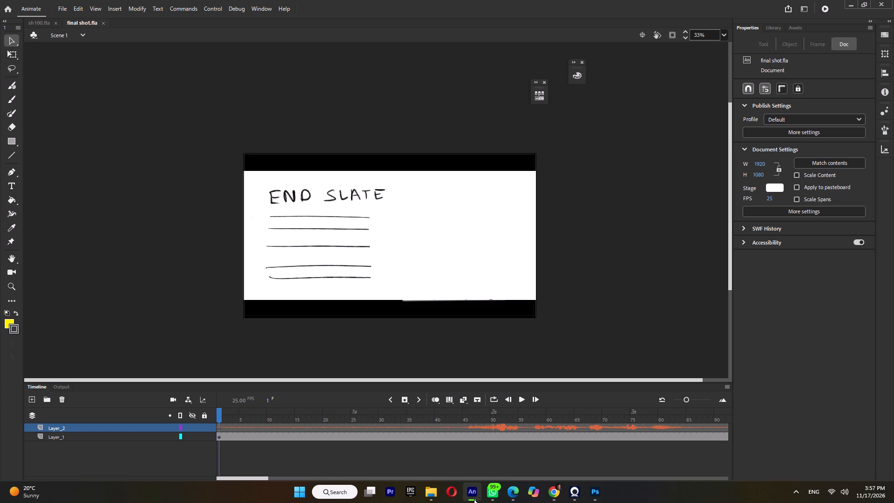
Close the last two open shot documents, sh100.fla and final shot.fla.
click(54, 23)
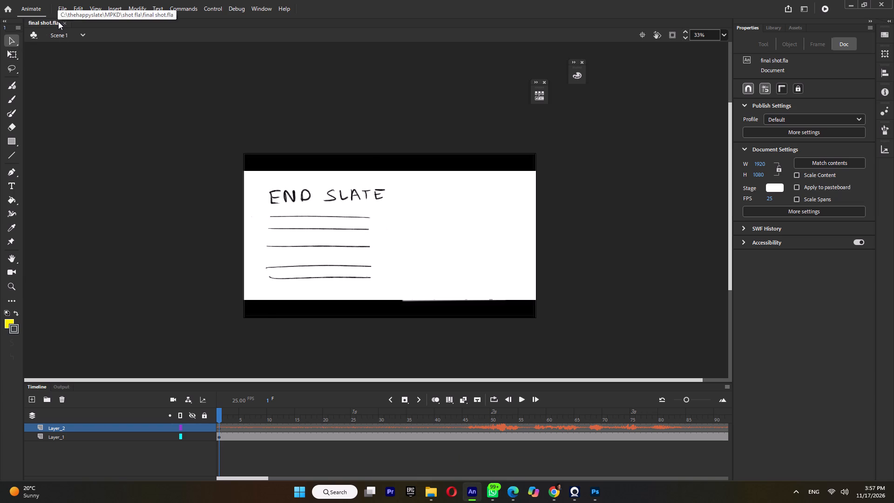
click(63, 24)
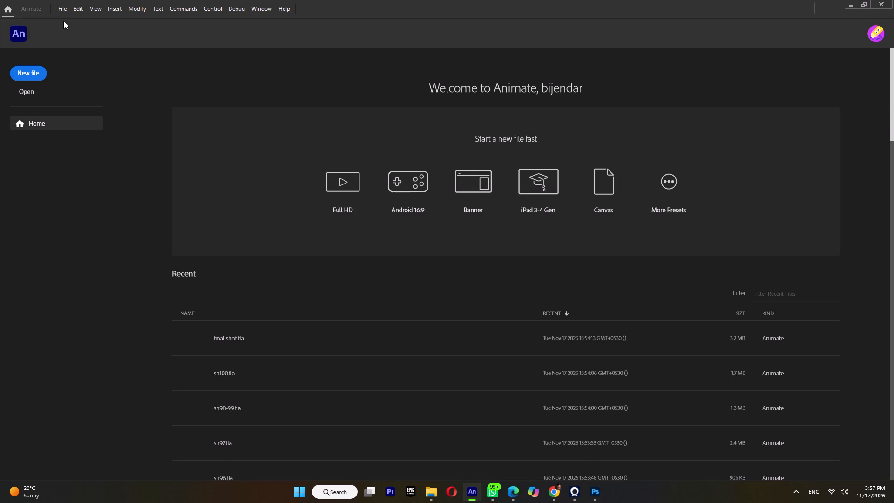